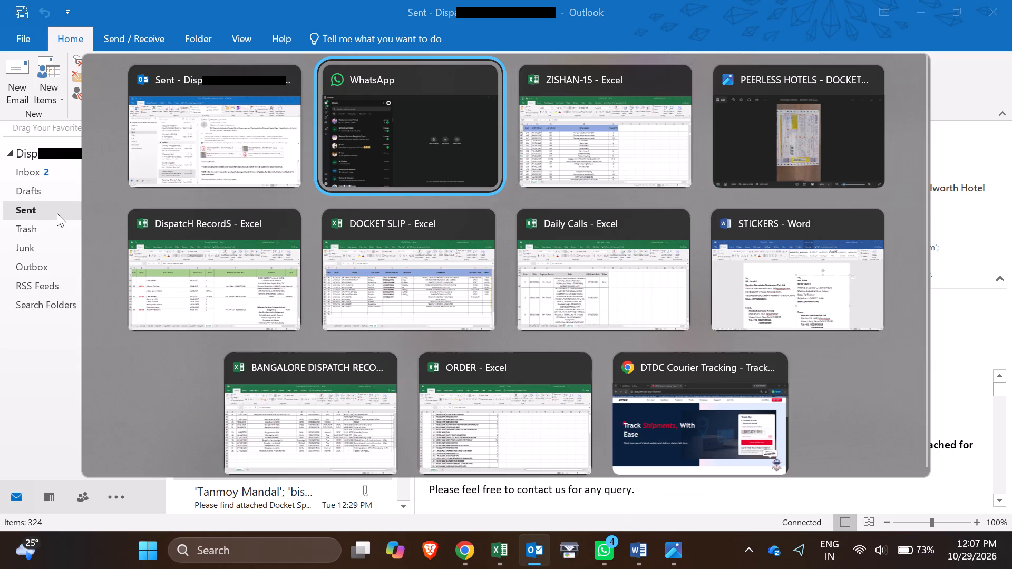
Switch to the DOCKET SLIP workbook and go to the MAIL cell of the PEERLESS HOTELS LIMITED entry on the OCT-26 sheet.
key(alt+Down)
key(Right)
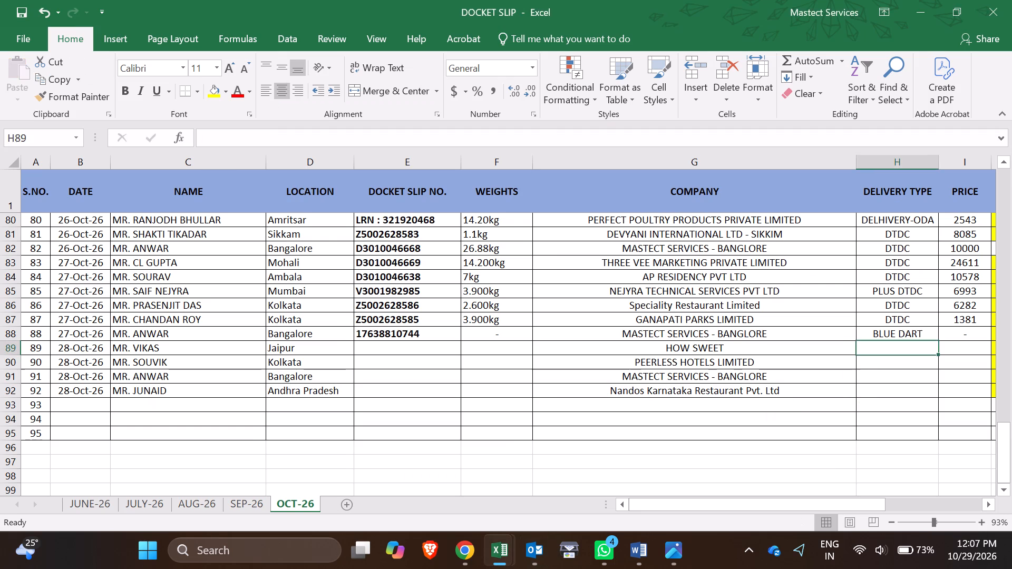
key(Right)
key(Left)
key(Left)
key(Left)
key(Right)
key(Down)
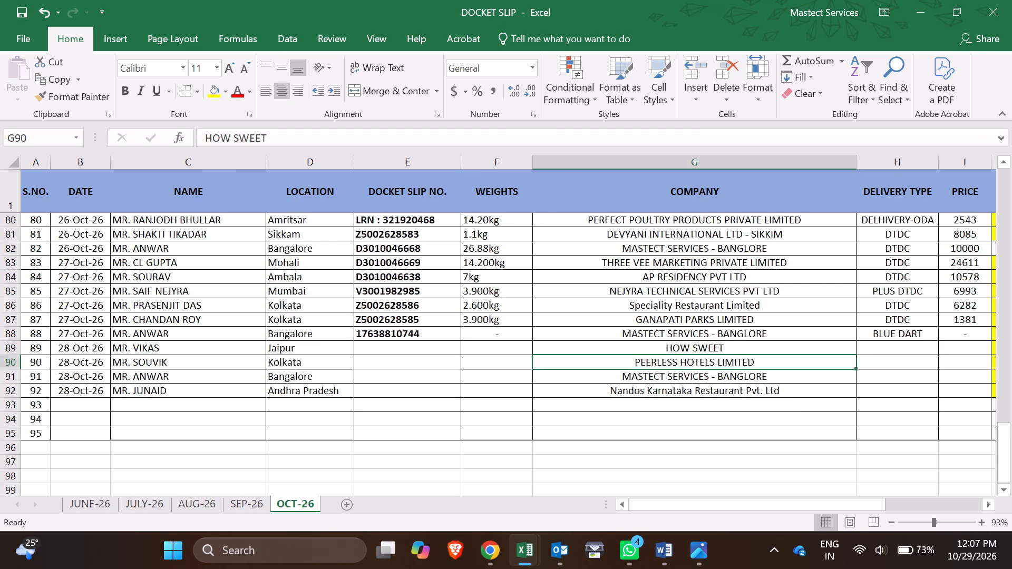
key(Right)
key(Right)
key(Right)
key(Right)
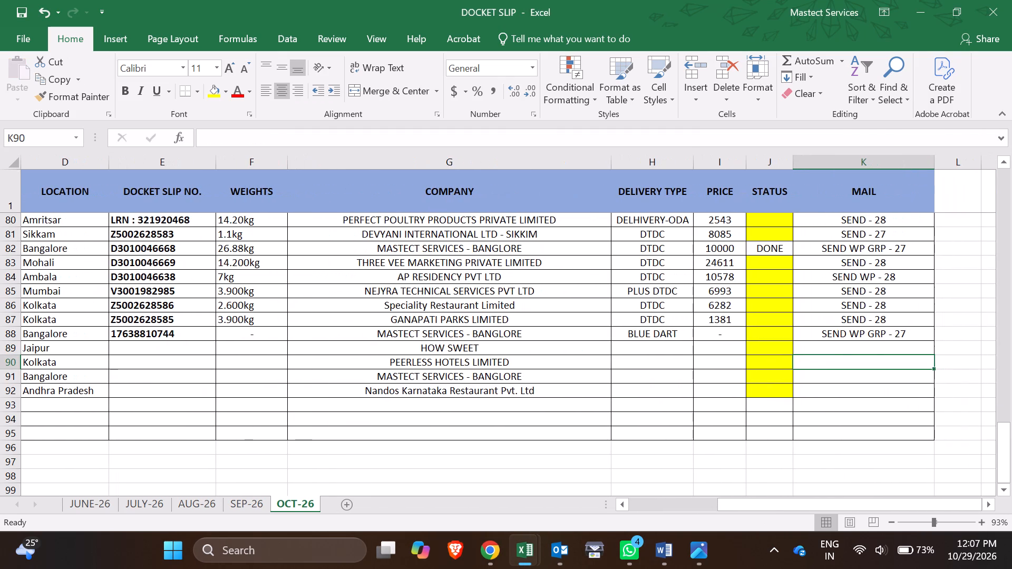
Copy the "SEND - 28" mail entry from the GANAPATI PARKS LIMITED row to the PEERLESS HOTELS LIMITED row and save the workbook.
key(Up)
key(Up)
key(Up)
key(ctrl+c)
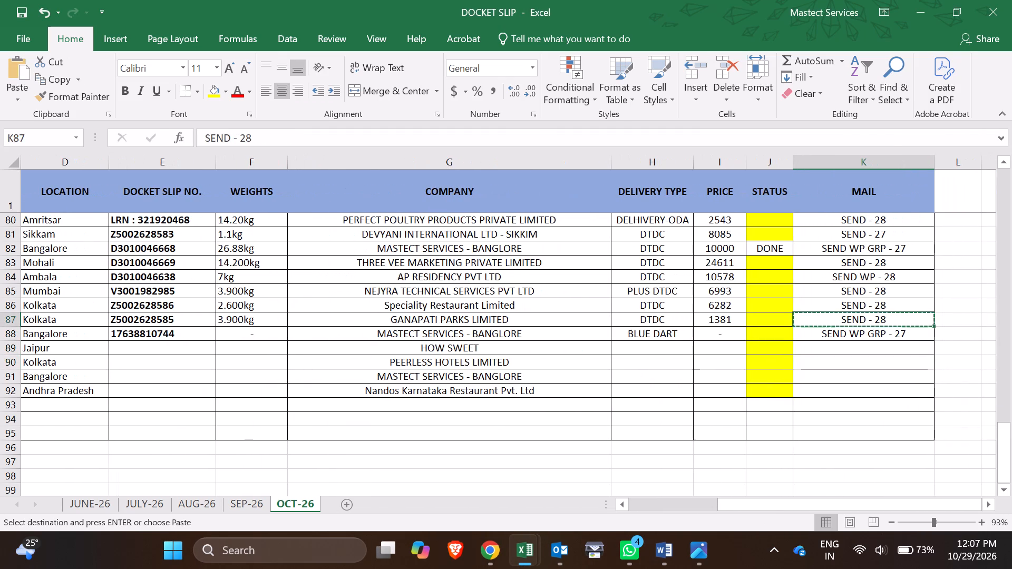
key(Down)
key(Down)
key(Left)
key(Left)
key(Left)
key(Left)
key(Down)
key(Right)
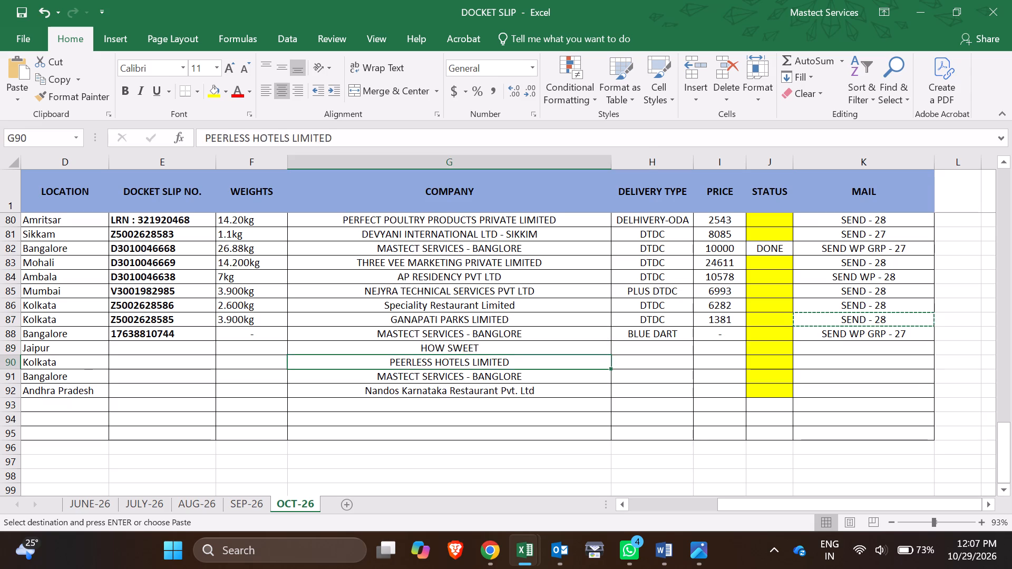
key(Right)
key(Right)
key(Right)
key(ctrl+v)
key(ctrl+s)
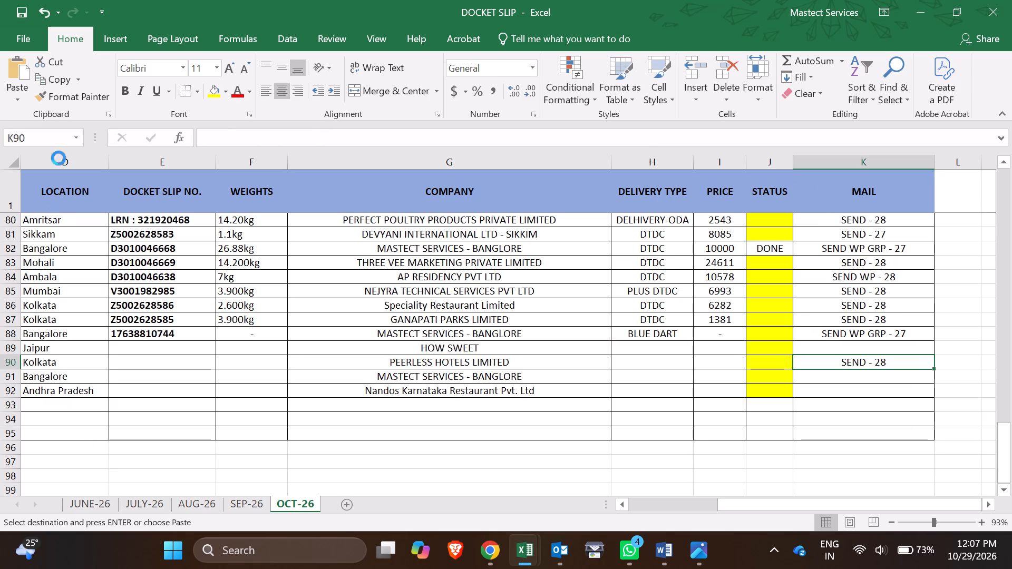
Change the mail entry for PEERLESS HOTELS LIMITED to "SEND - 29" and save the workbook.
double_click(889, 363)
key(BackSpace)
key(9)
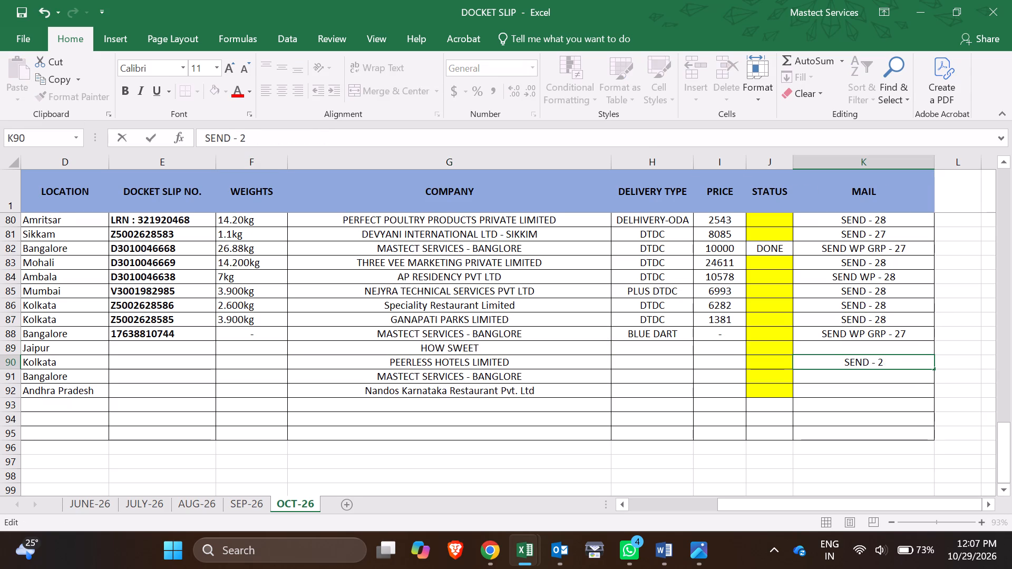
key(Return)
key(ctrl+s)
key(ctrl+s)
Copy the "SEND WP GRP - 27" mail entry from row 88 to the MASTECT SERVICES - BANGLORE entry in row 91 and save.
key(Up)
key(Up)
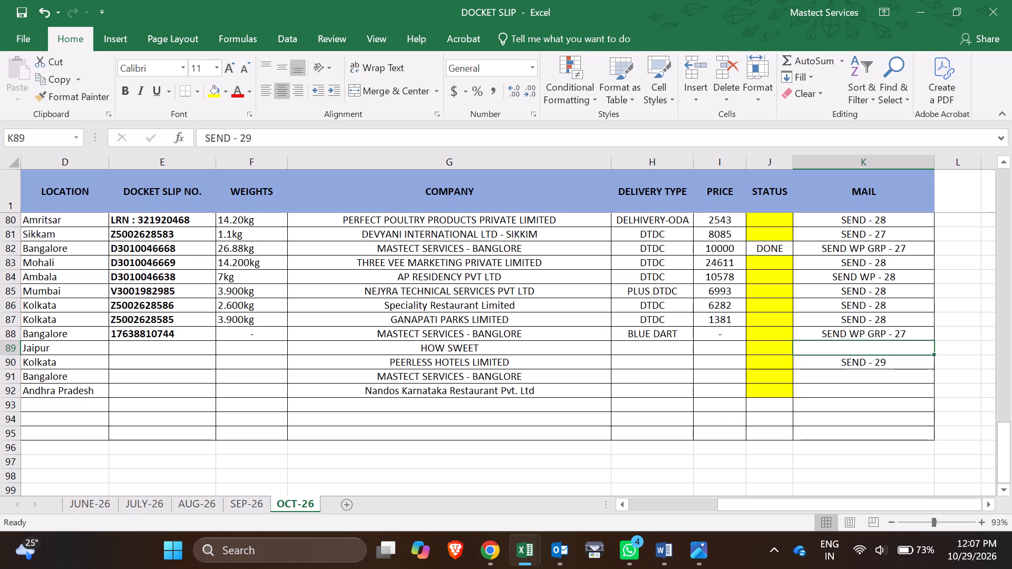
key(Left)
key(Left)
key(Left)
key(Right)
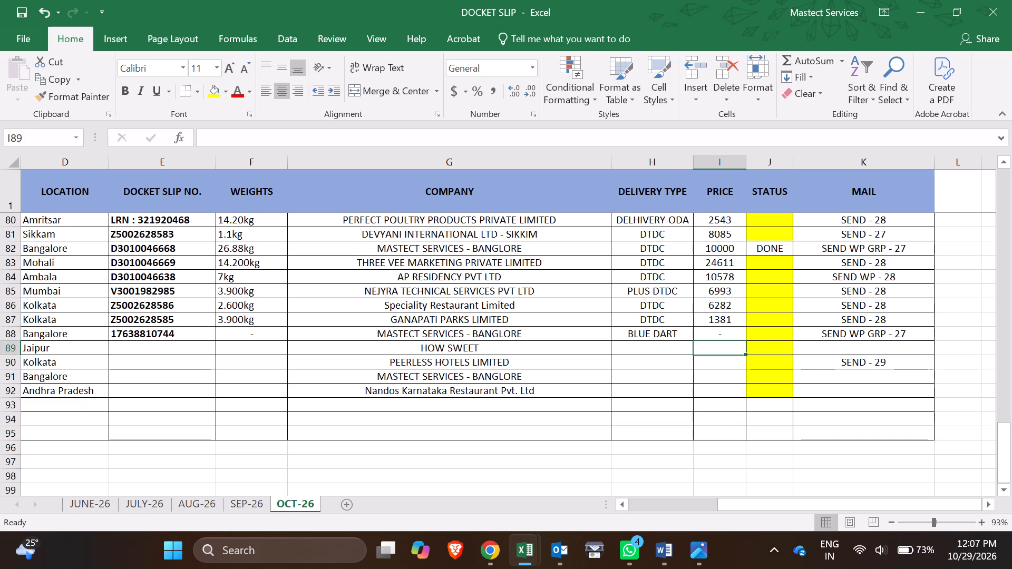
key(Right)
key(Up)
key(Right)
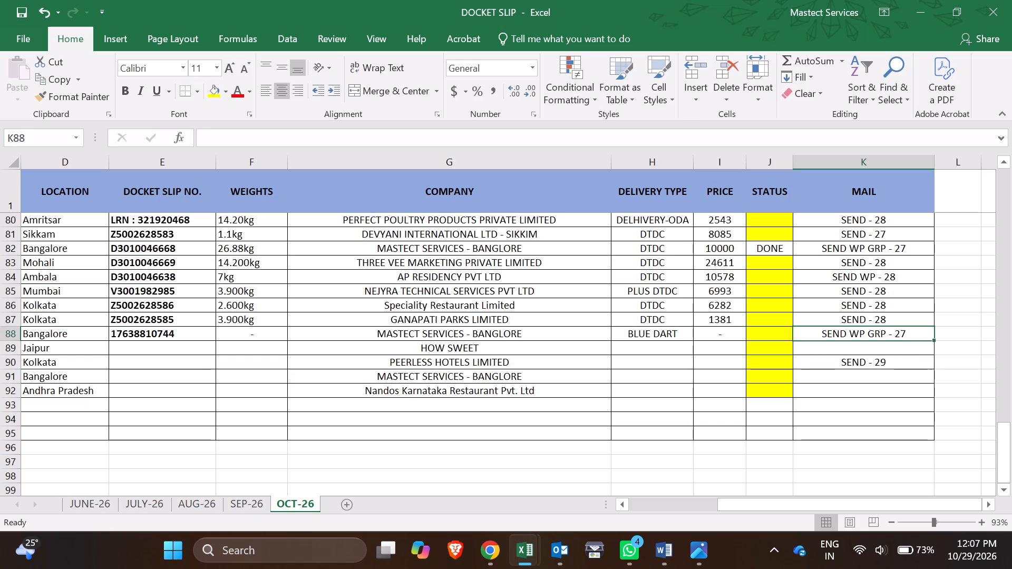
key(ctrl+c)
key(Down)
key(Down)
key(Down)
key(Left)
key(Left)
key(Left)
key(Left)
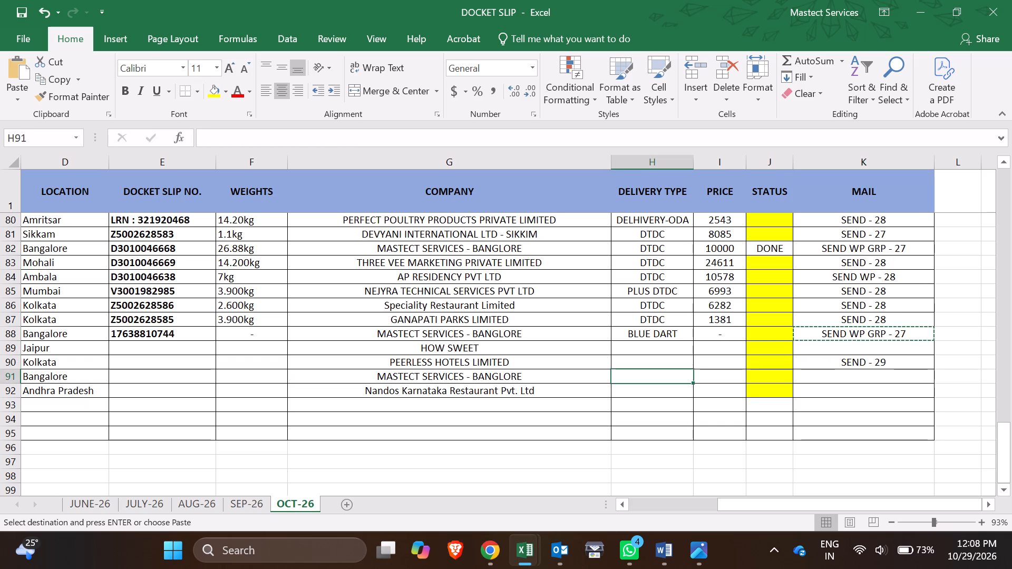
key(Down)
key(Up)
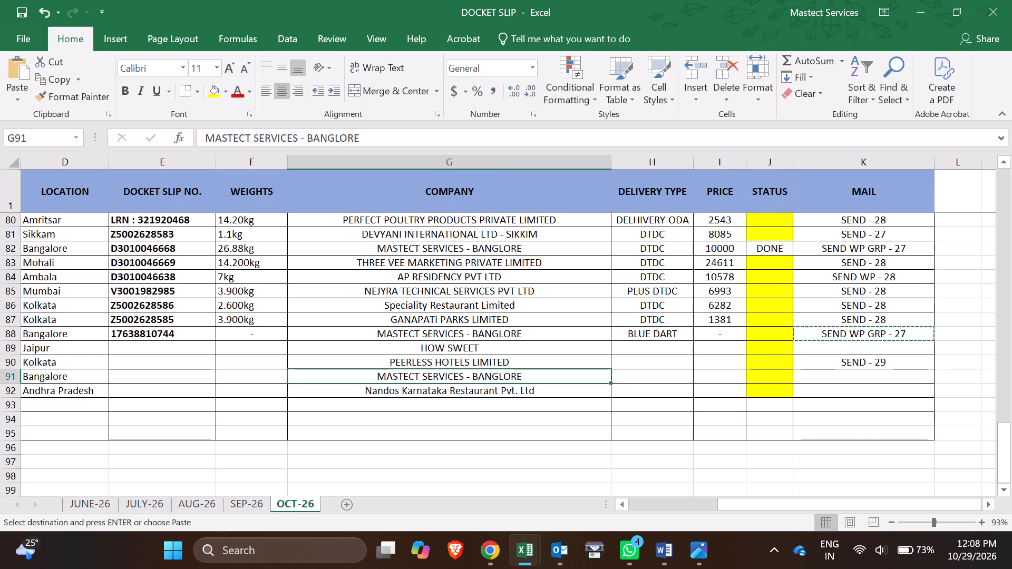
key(Right)
key(Right)
key(Right)
key(Right)
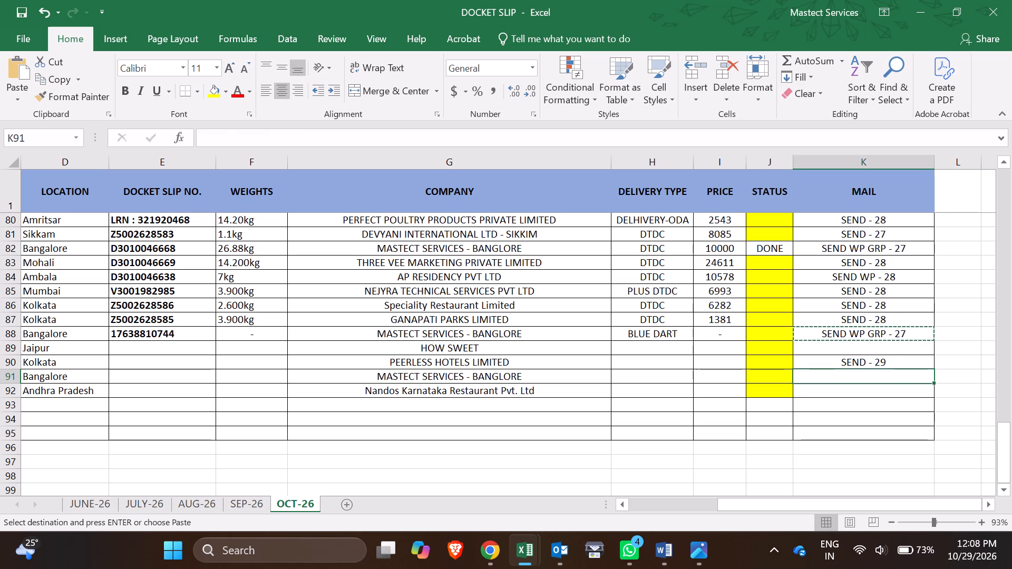
key(ctrl+v)
key(ctrl+s)
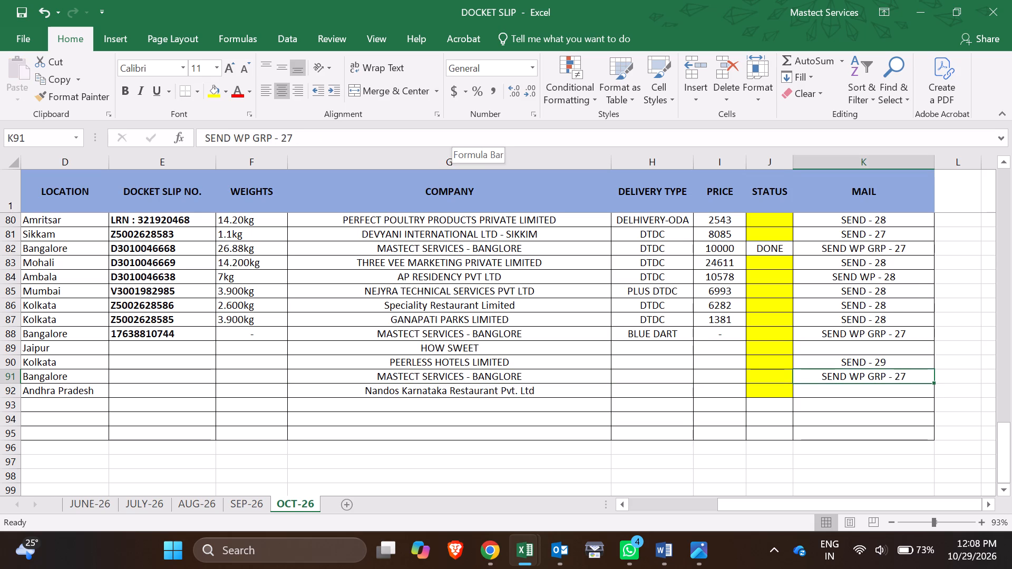
Change the mail entry for MASTECT SERVICES - BANGLORE in row 91 to "SEND WP GRP - 28" and save the workbook.
click(462, 139)
key(BackSpace)
key(8)
key(Return)
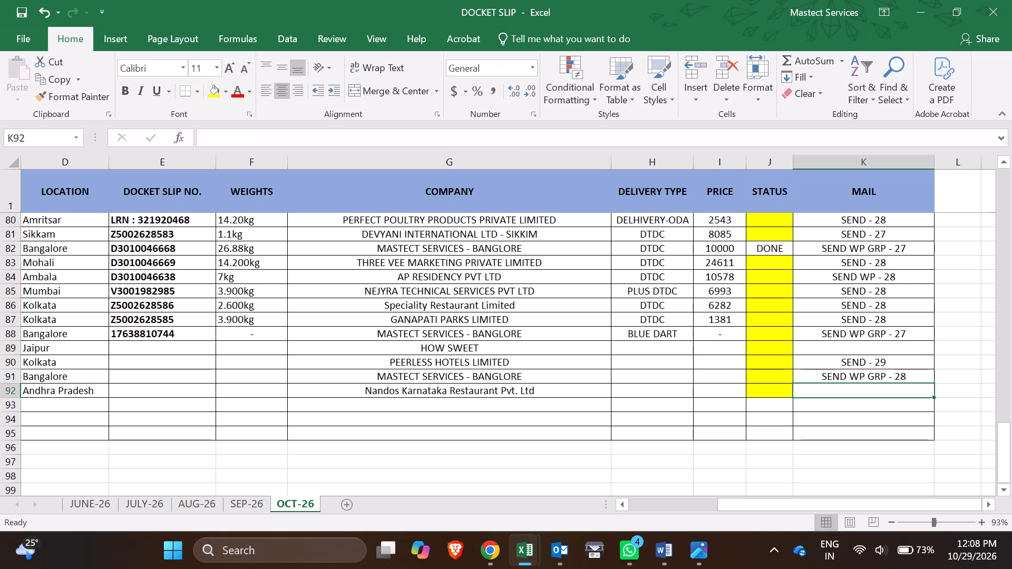
key(ctrl+s)
key(ctrl+s)
key(ctrl+s)
key(ctrl+s)
Enter a "SEND BY" mail note with the sender's name for Nandos Karnataka Restaurant Pvt. Ltd in row 92 and save the workbook.
key(Left)
key(Left)
key(Right)
key(Right)
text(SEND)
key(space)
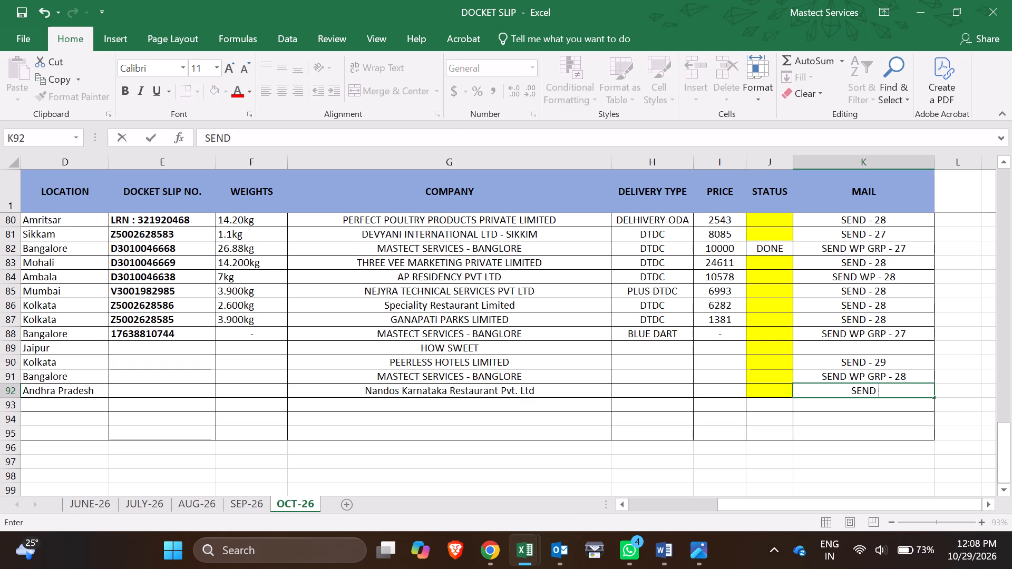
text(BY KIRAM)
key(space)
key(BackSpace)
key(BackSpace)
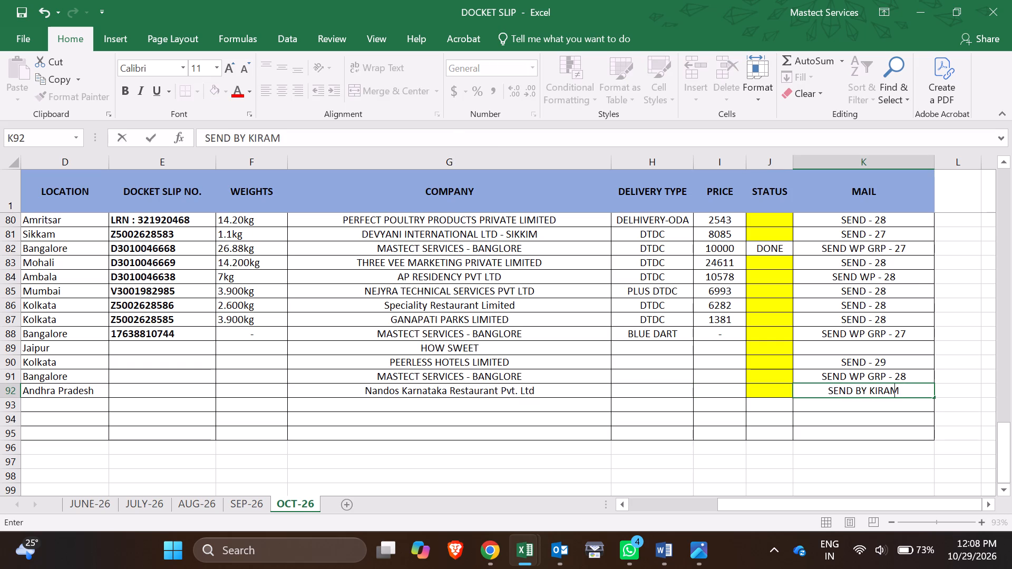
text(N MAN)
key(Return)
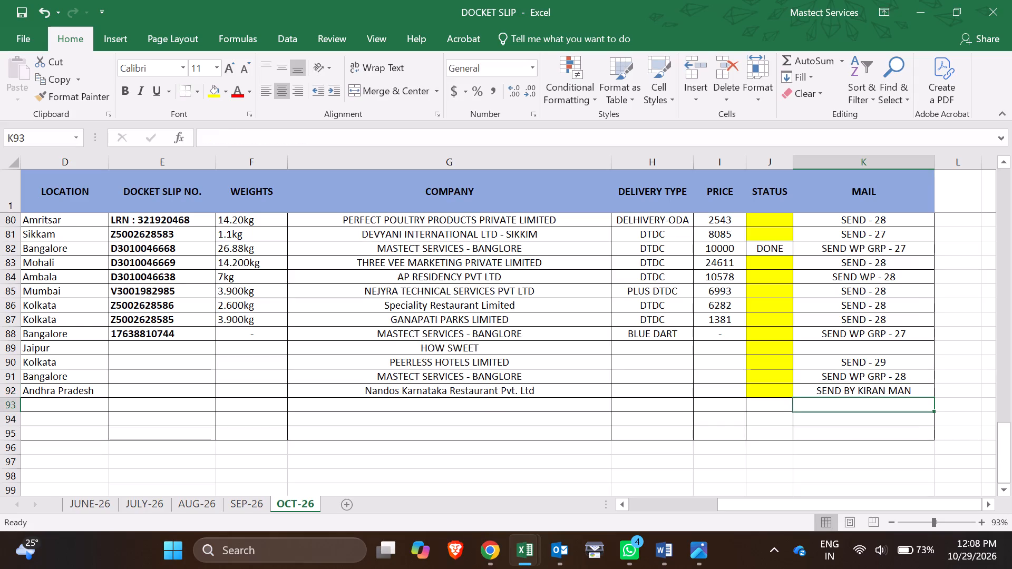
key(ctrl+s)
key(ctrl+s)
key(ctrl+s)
Go to the HOW SWEET company entry for Jaipur in row 89.
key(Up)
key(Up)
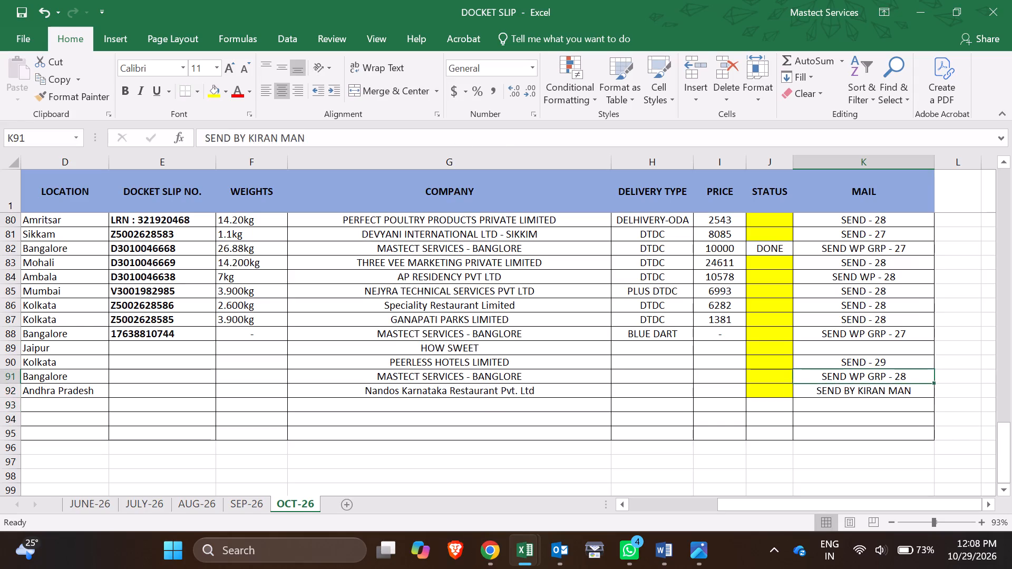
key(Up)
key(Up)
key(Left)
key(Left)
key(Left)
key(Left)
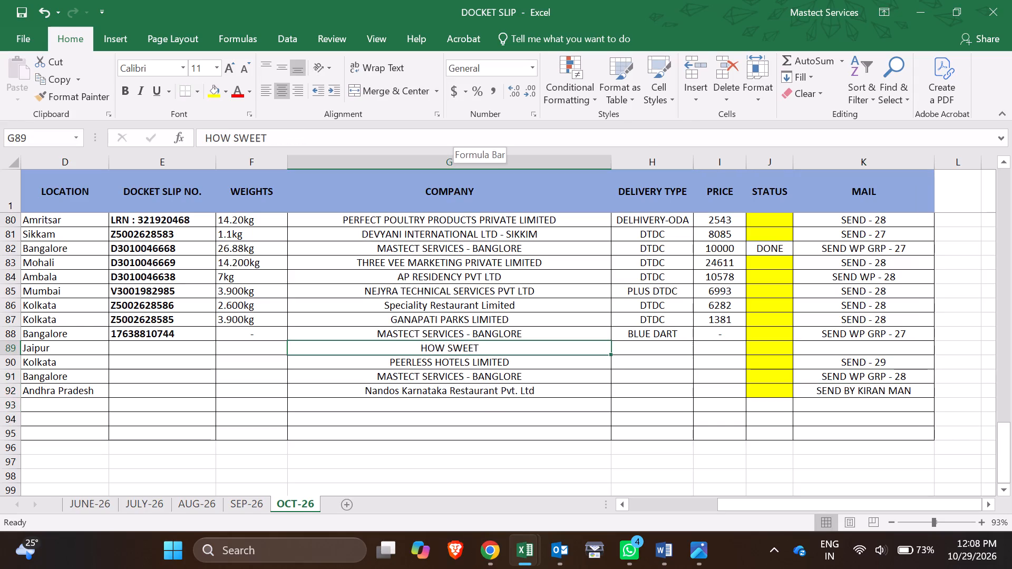
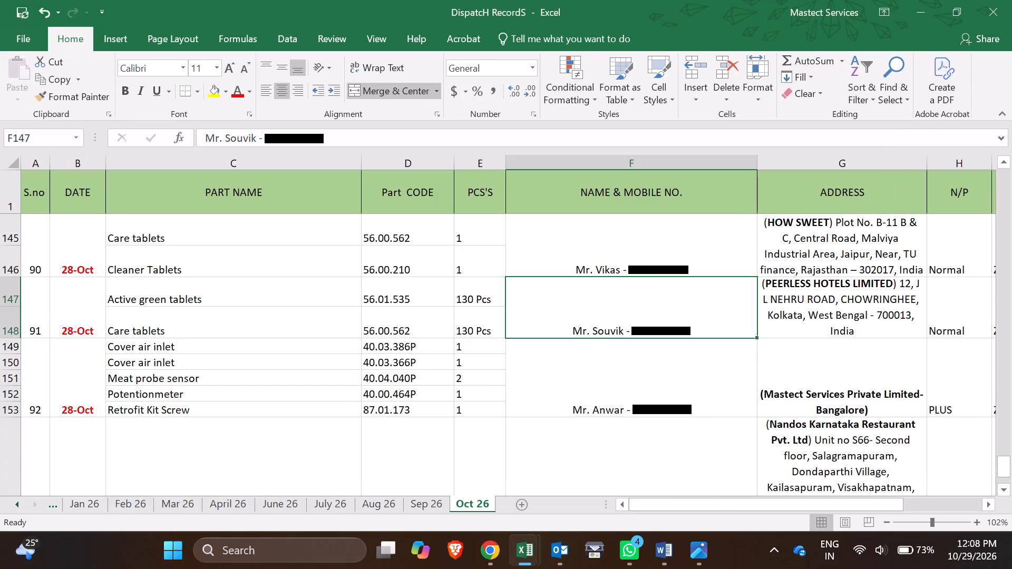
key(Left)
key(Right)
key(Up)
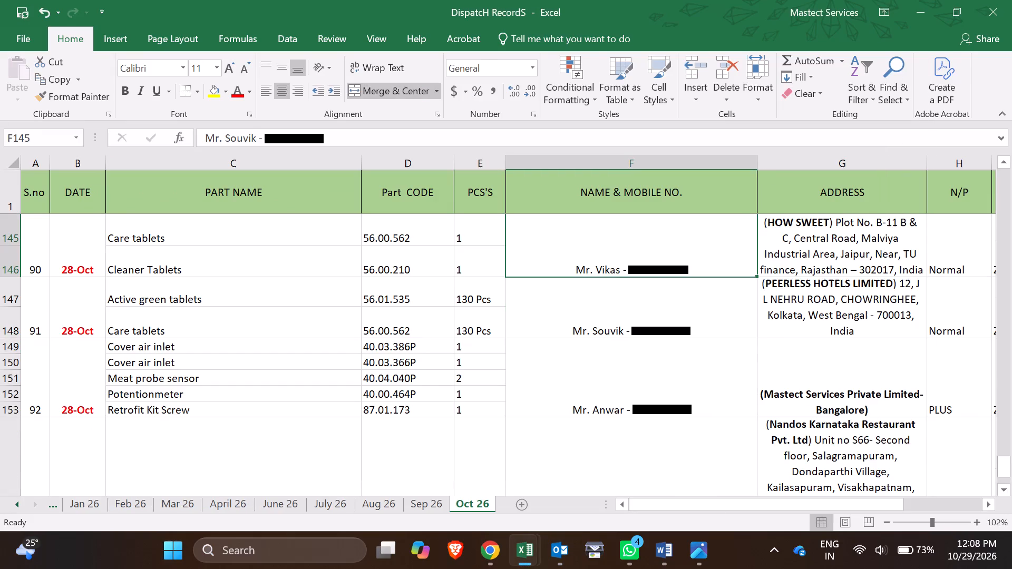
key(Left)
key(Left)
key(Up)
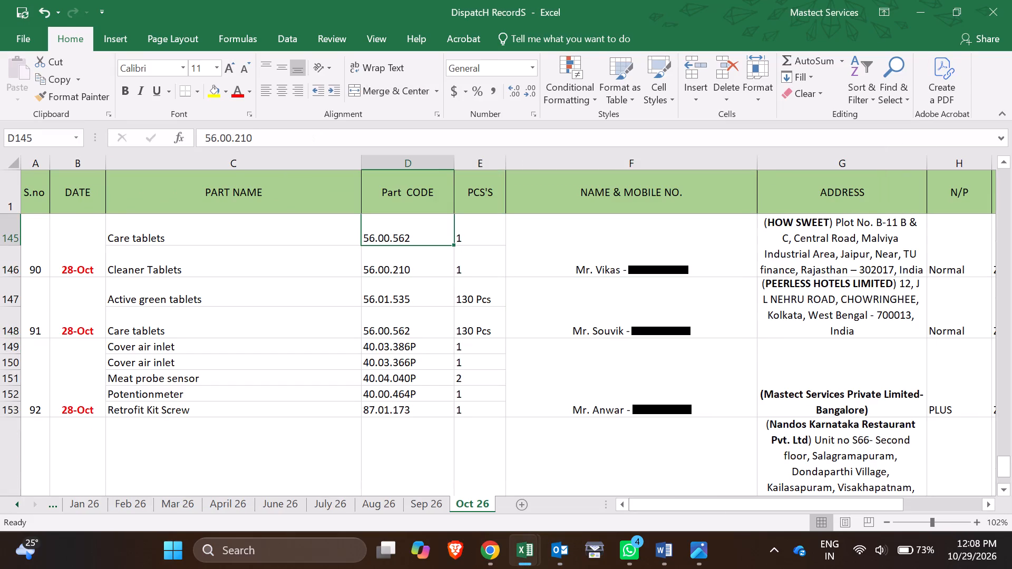
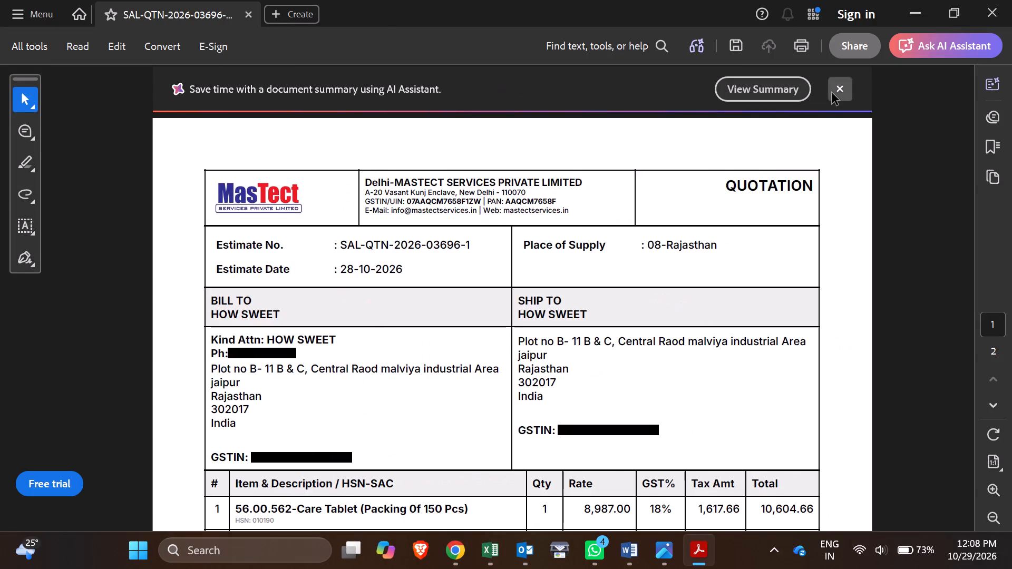
scroll(614, 398, down, 1)
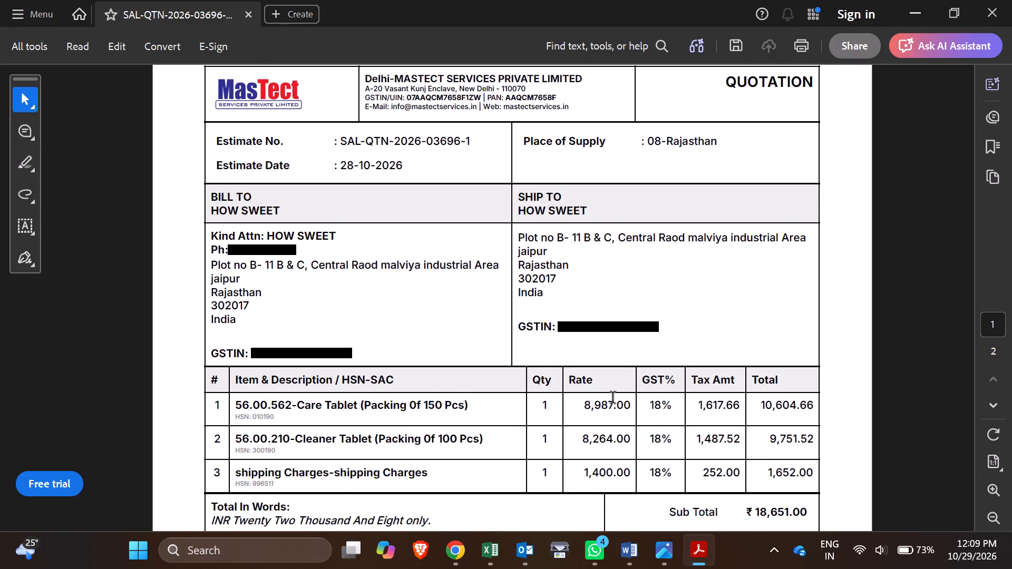
scroll(614, 398, down, 3)
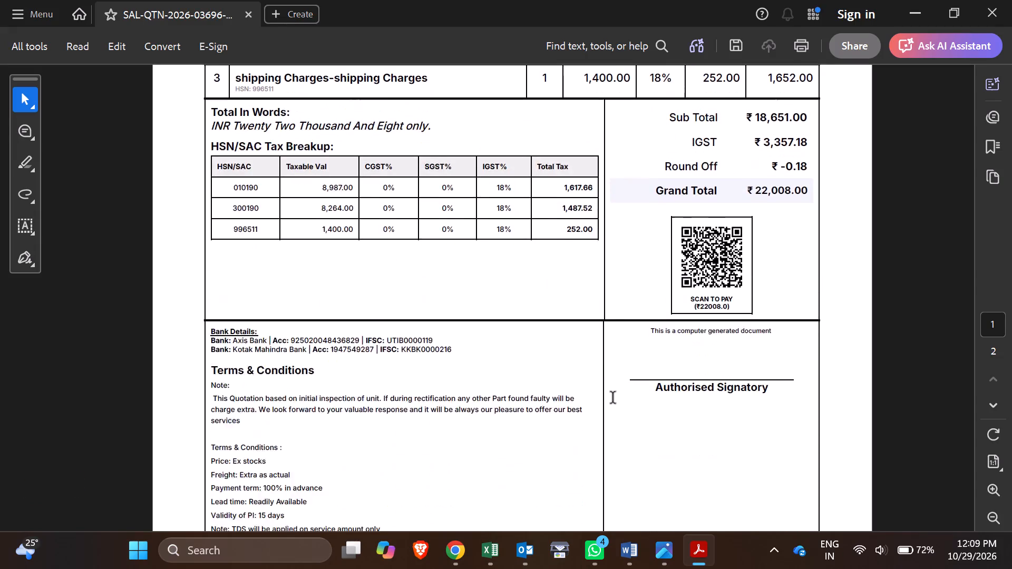
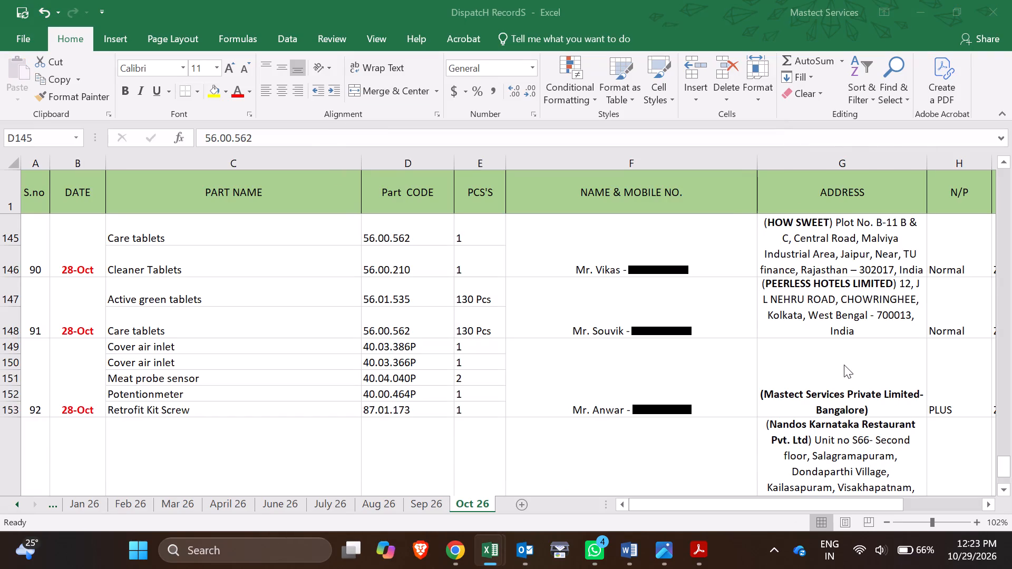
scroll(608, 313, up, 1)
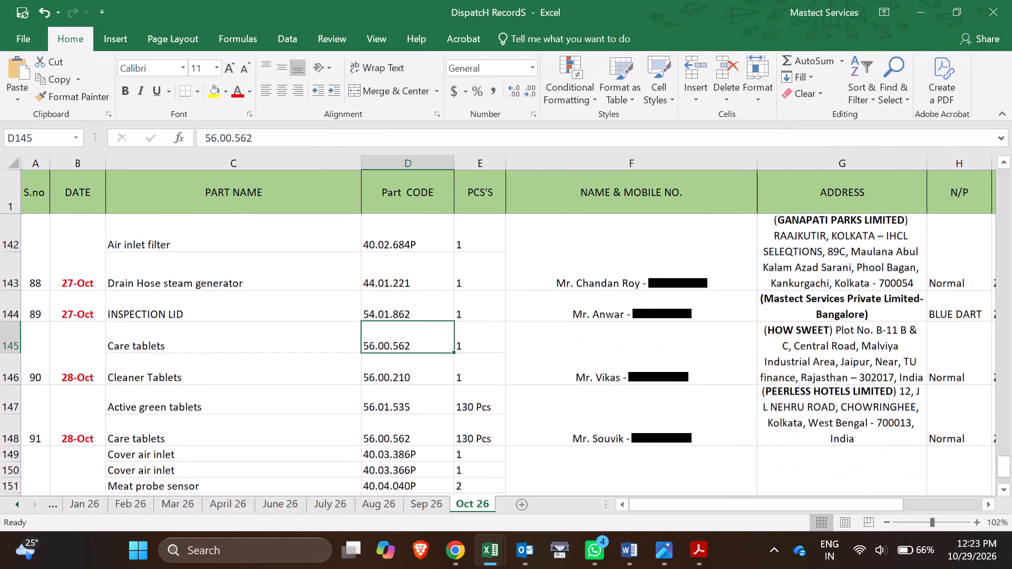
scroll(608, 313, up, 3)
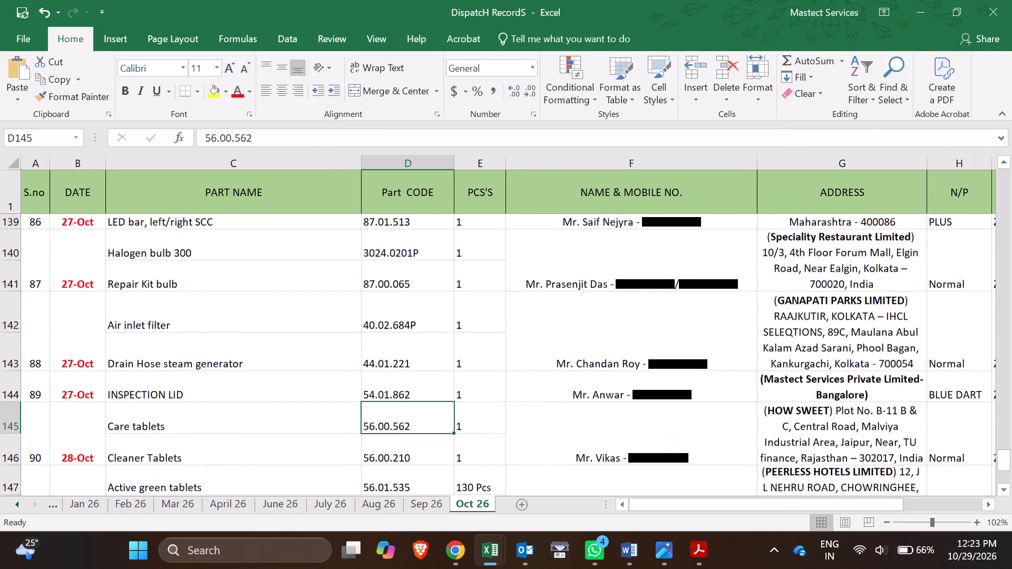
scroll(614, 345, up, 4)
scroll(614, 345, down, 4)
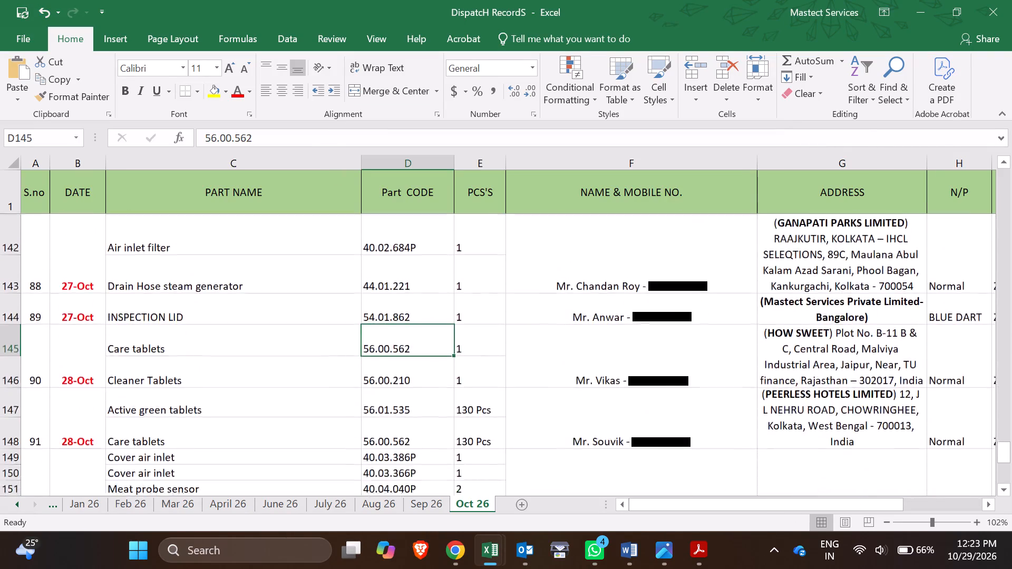
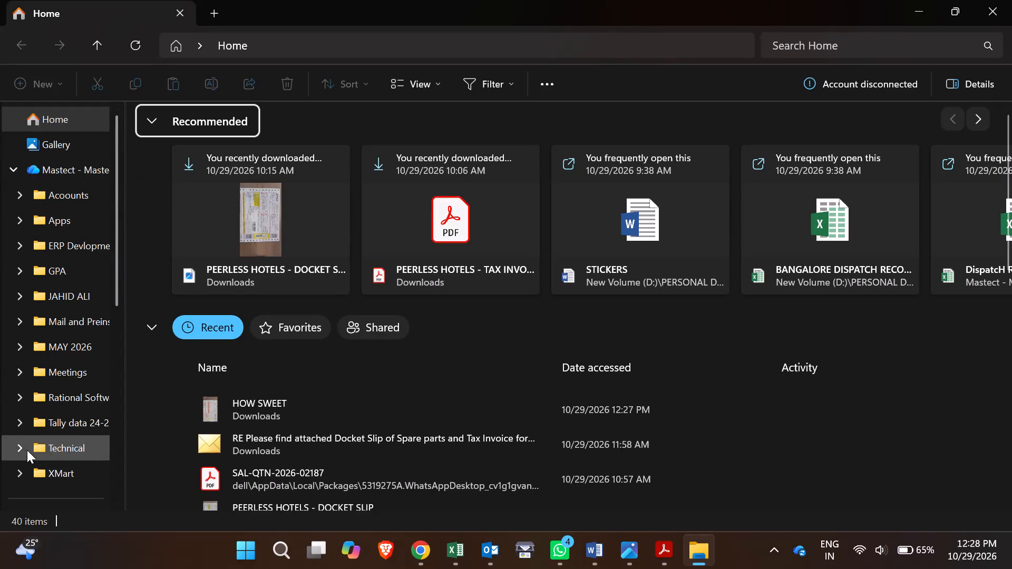
Rename the HOW SWEET image in the Downloads folder as "HOW SWEET - DOCKET SLIP".
scroll(27, 450, down, 2)
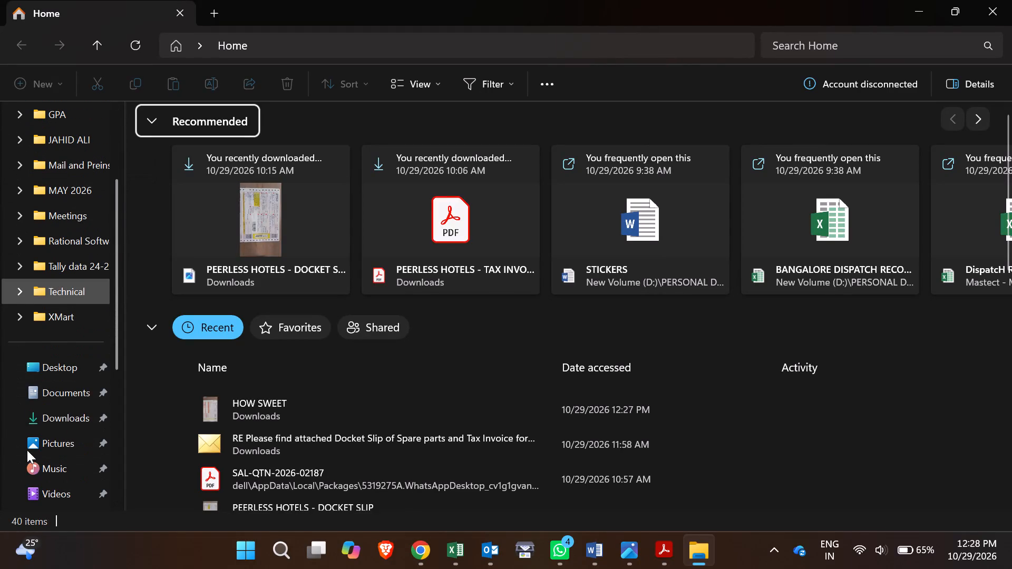
scroll(51, 408, down, 1)
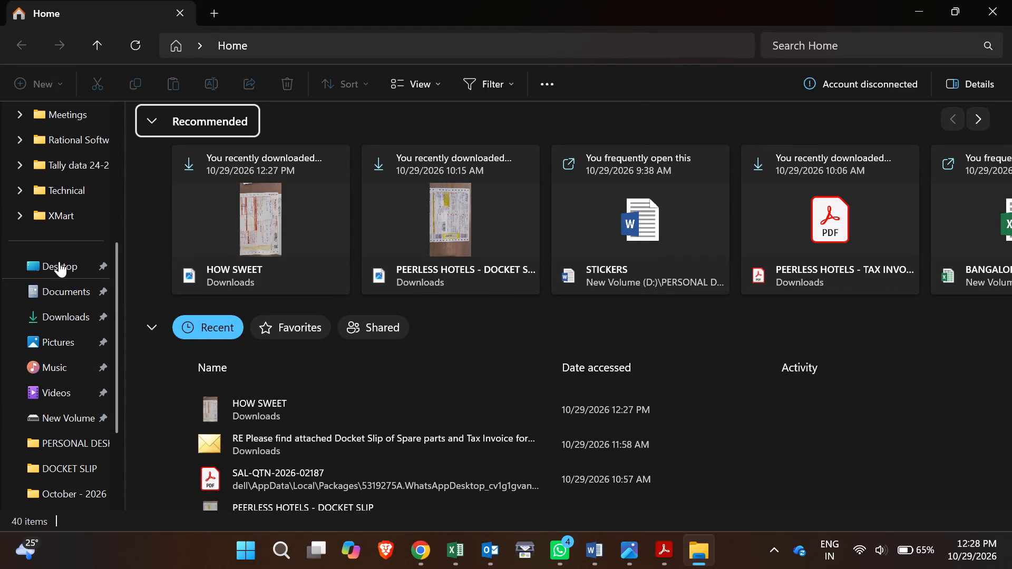
click(68, 311)
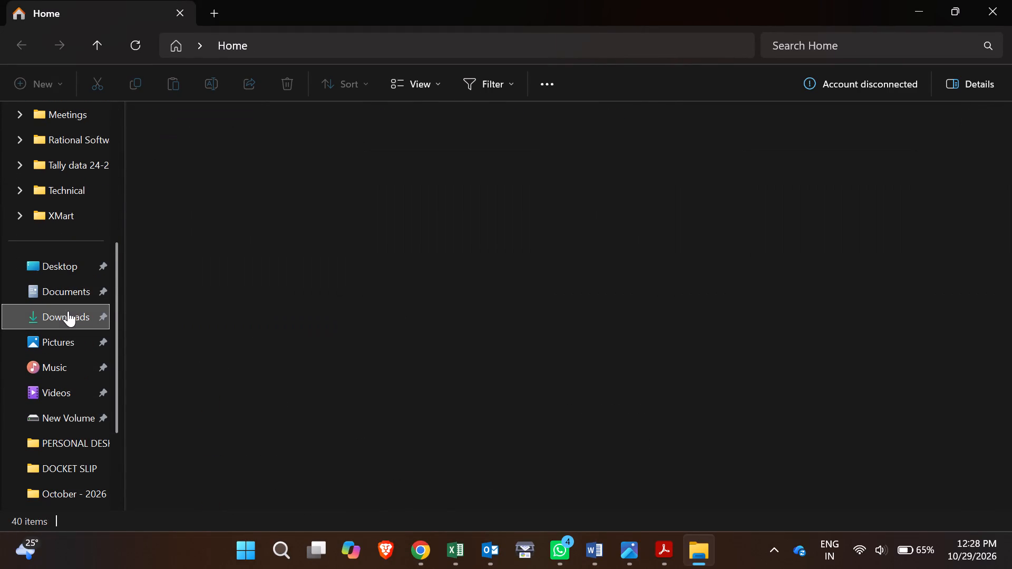
click(253, 156)
right_click(253, 156)
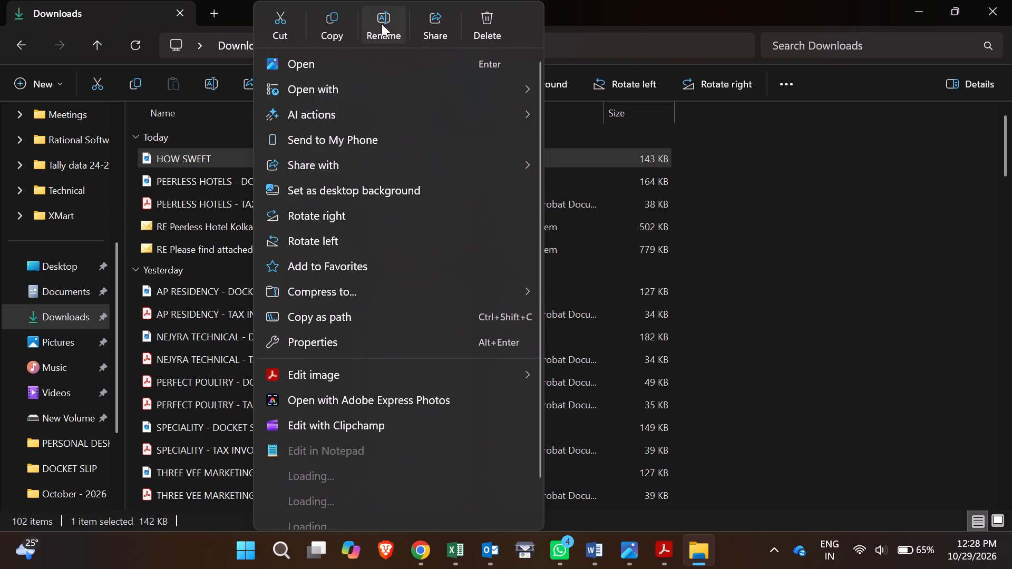
click(382, 24)
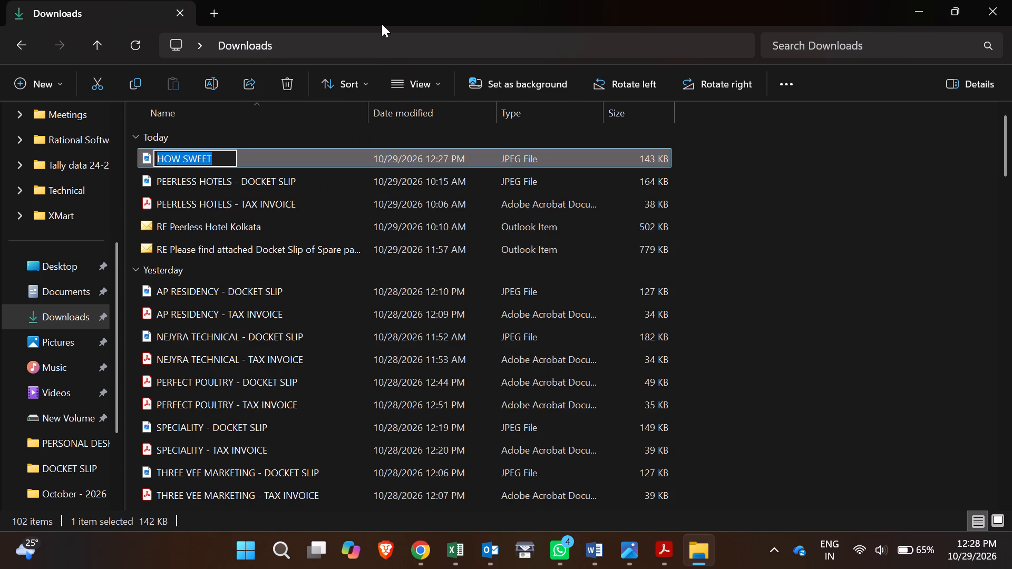
click(222, 155)
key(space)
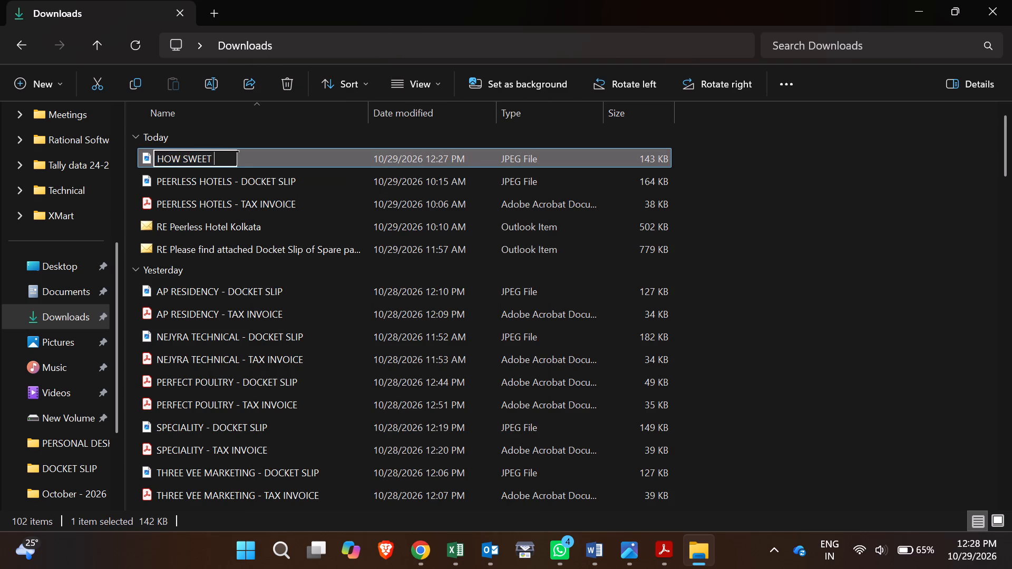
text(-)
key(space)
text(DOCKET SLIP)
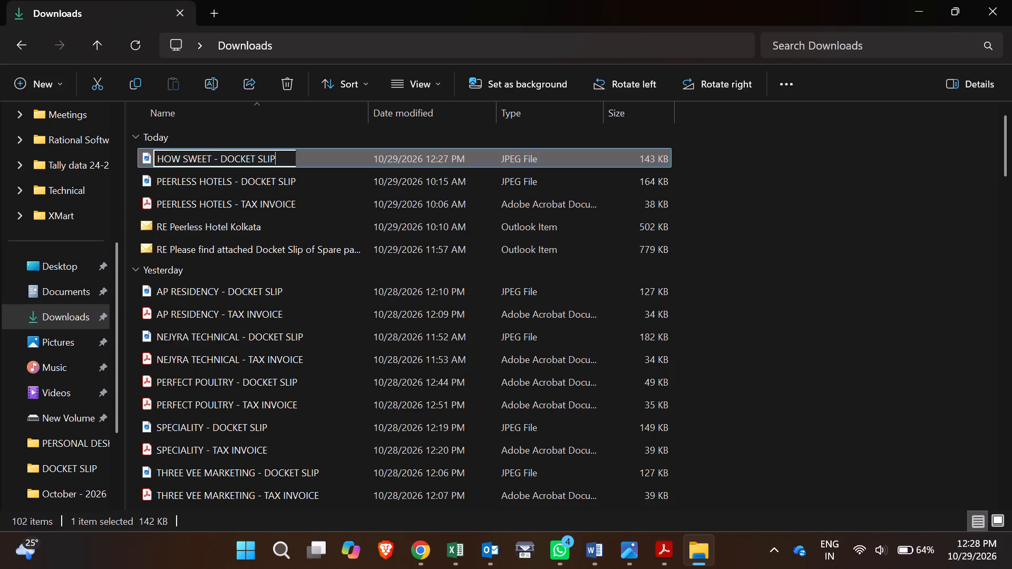
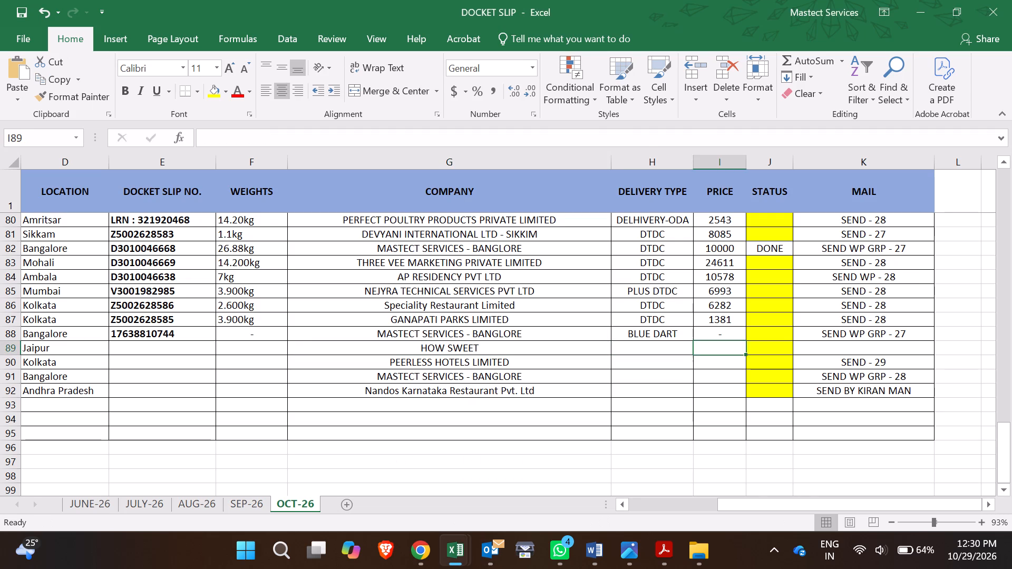
Copy the "SEND - 29" mail entry from the PEERLESS HOTELS LIMITED row to the HOW SWEET row and save the workbook.
key(Right)
key(Right)
key(Down)
key(ctrl+c)
key(Up)
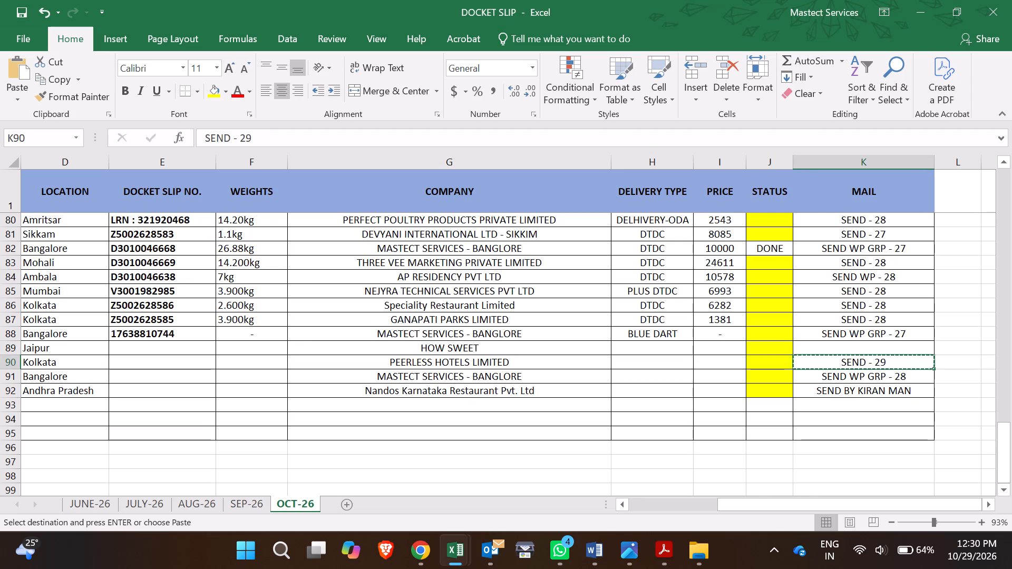
key(ctrl+v)
key(ctrl+s)
key(Return)
key(Return)
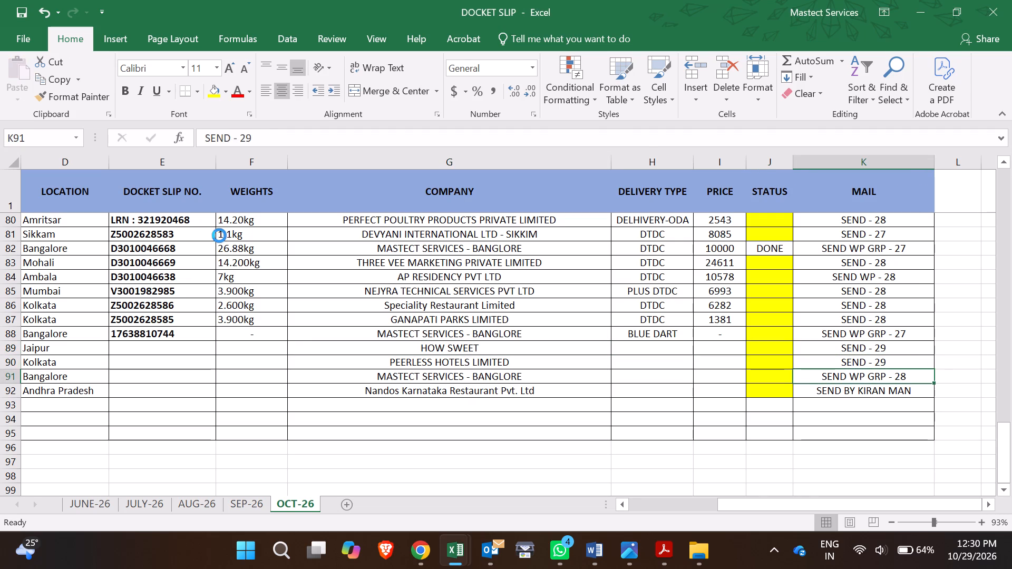
key(ctrl+s)
key(ctrl+s)
key(ctrl+s)
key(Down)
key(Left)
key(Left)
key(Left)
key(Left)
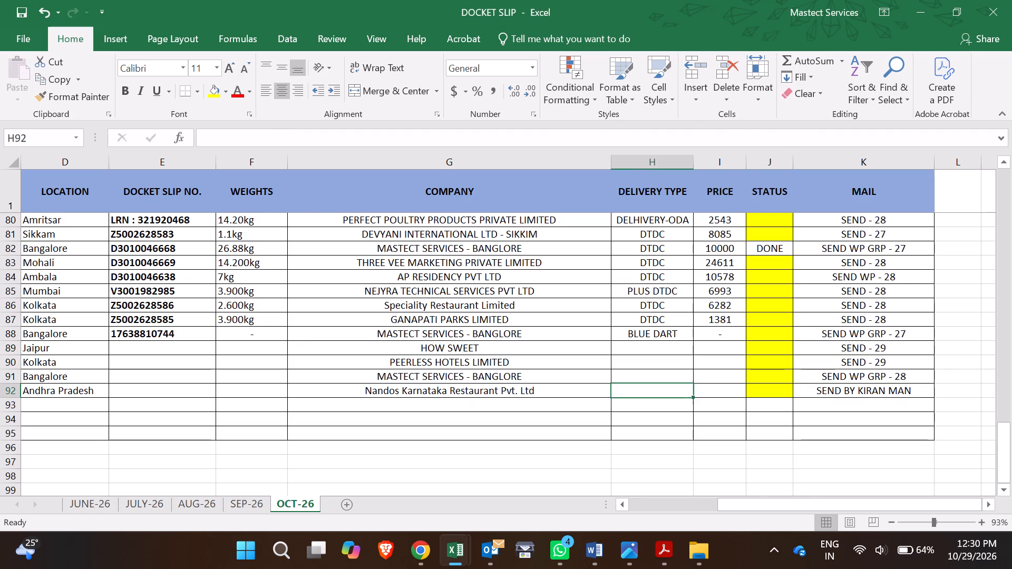
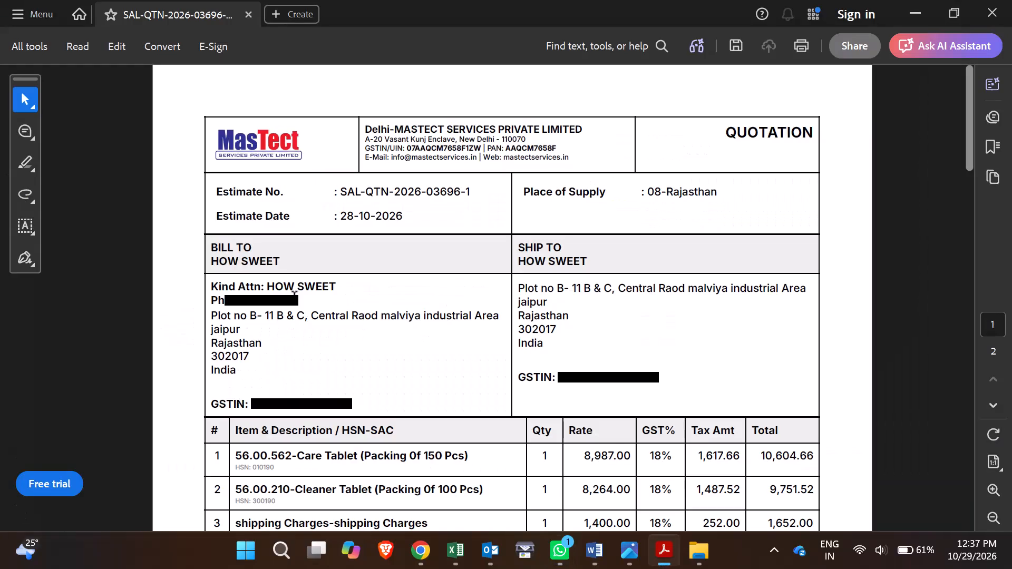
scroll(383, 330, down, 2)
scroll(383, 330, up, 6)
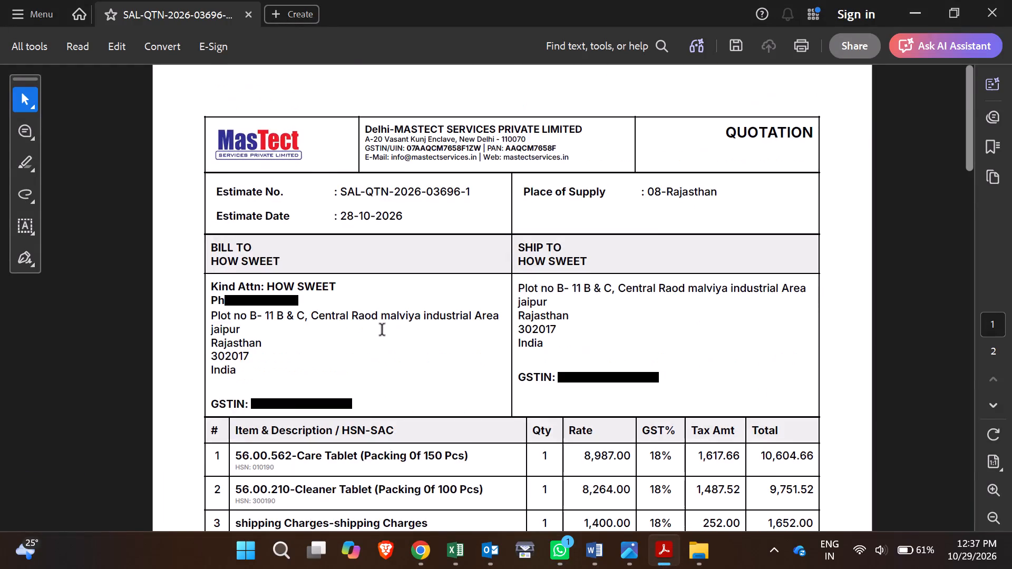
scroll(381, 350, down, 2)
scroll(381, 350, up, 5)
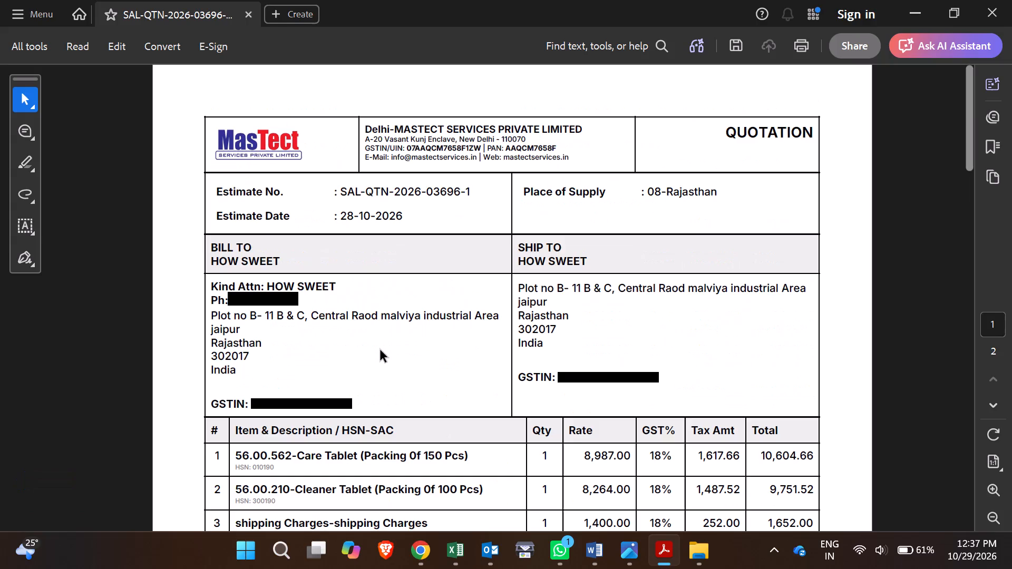
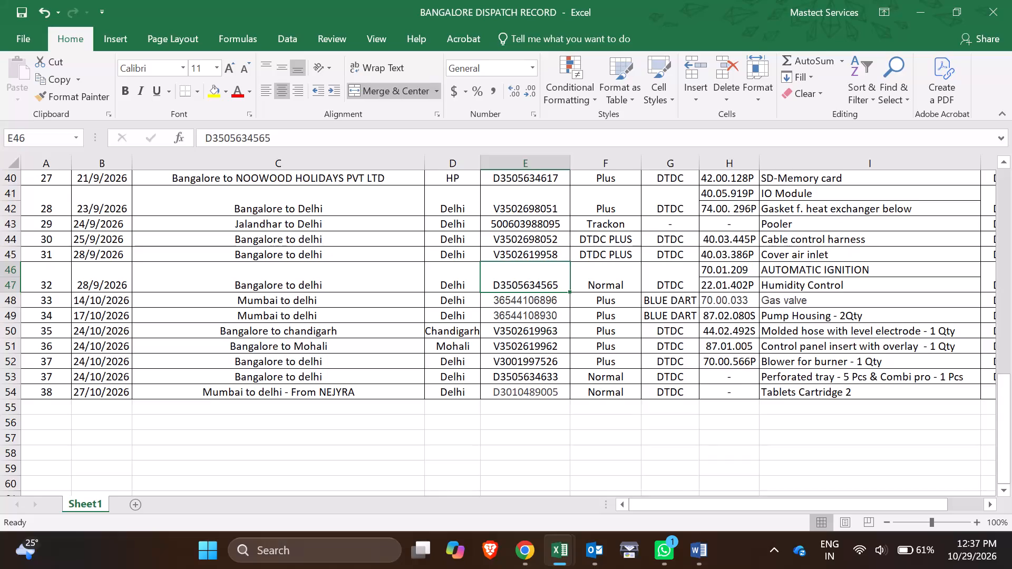
Select the docket number of the "Mumbai to delhi - From NEJYRA" shipment in row 54 of the Bangalore dispatch record.
scroll(646, 391, left, 3)
click(432, 391)
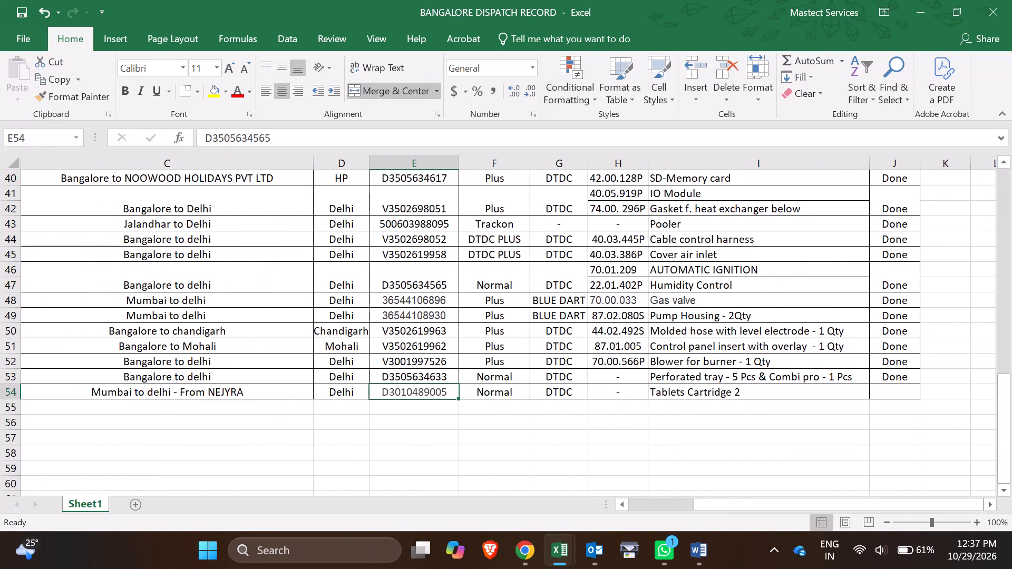
key(ctrl+c)
key(alt+Tab)
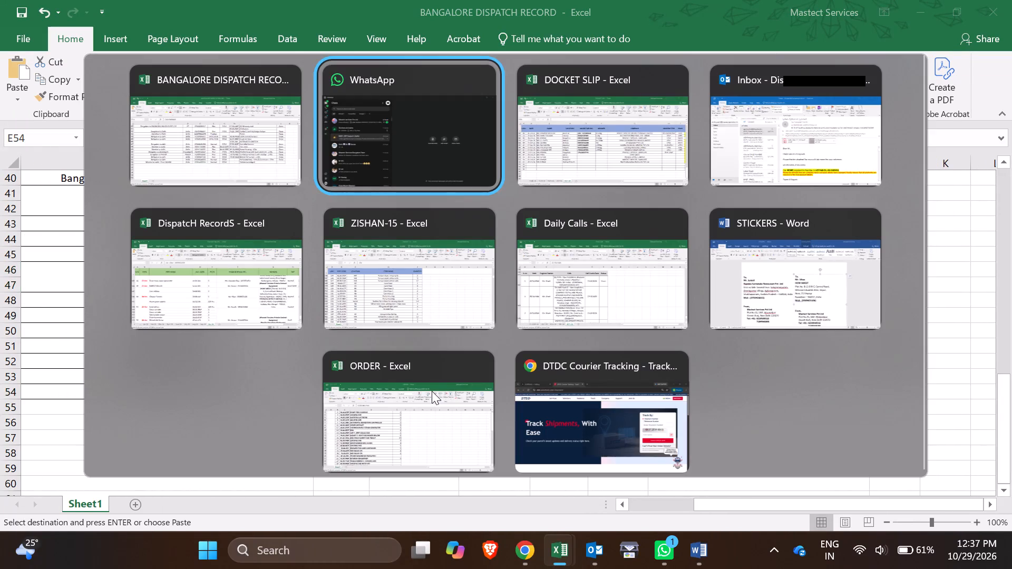
key(alt+Right)
key(alt+Down)
key(alt+Down)
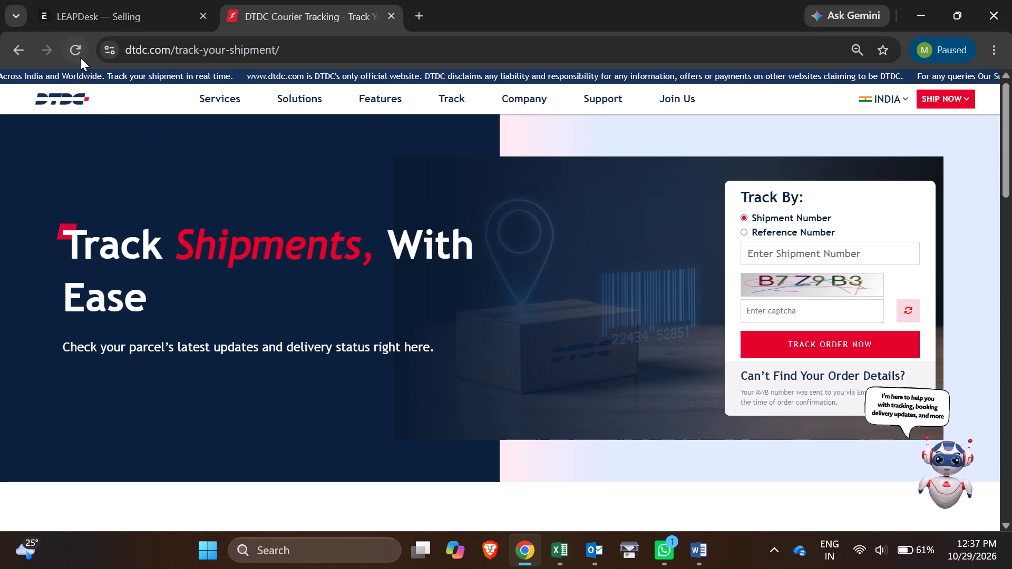
click(80, 57)
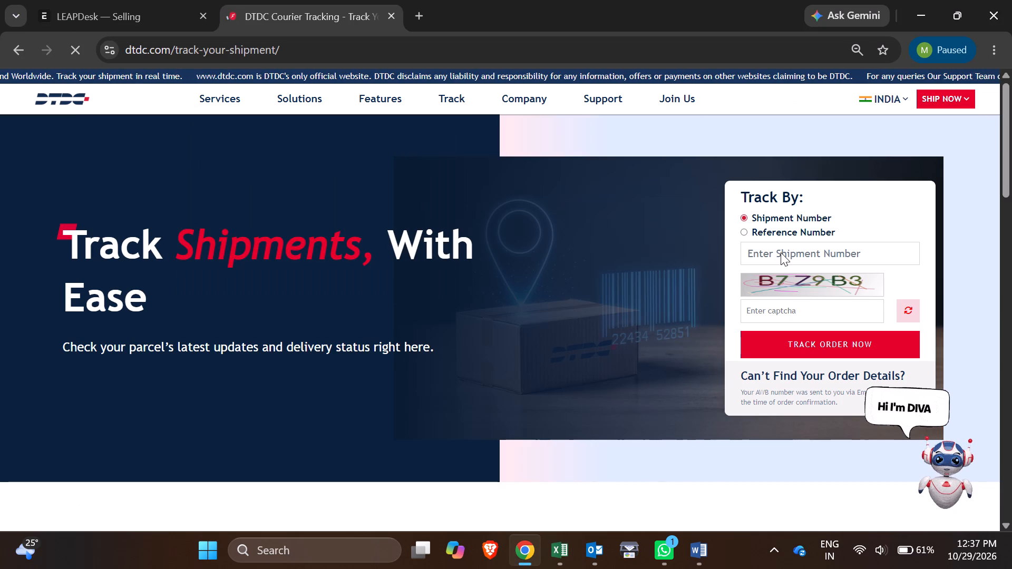
click(781, 254)
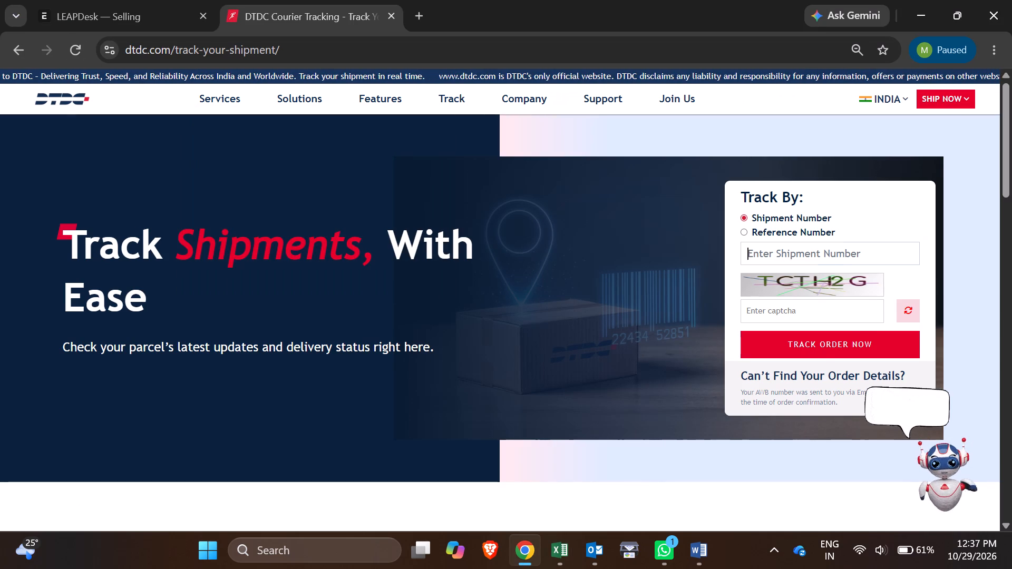
key(ctrl+v)
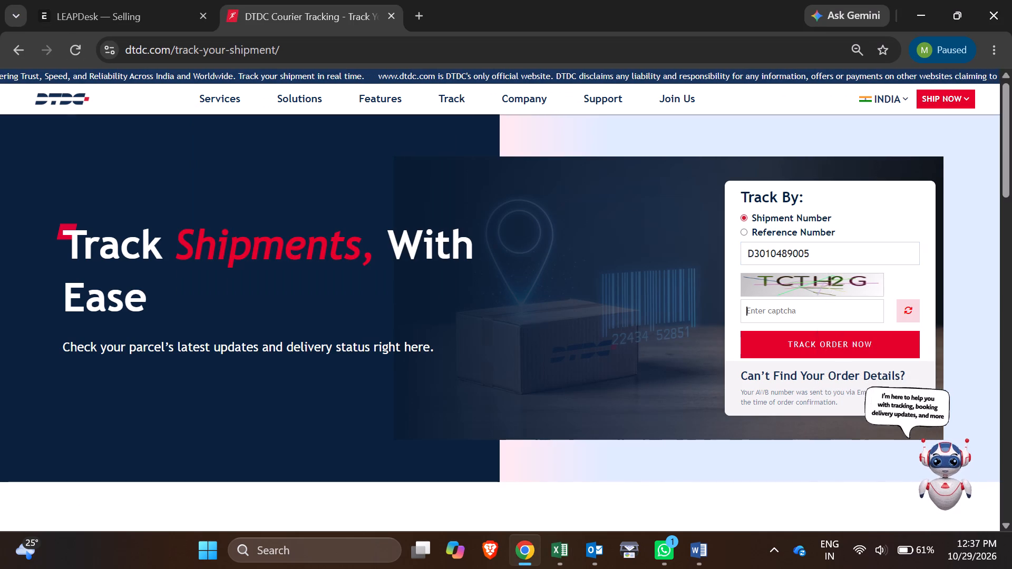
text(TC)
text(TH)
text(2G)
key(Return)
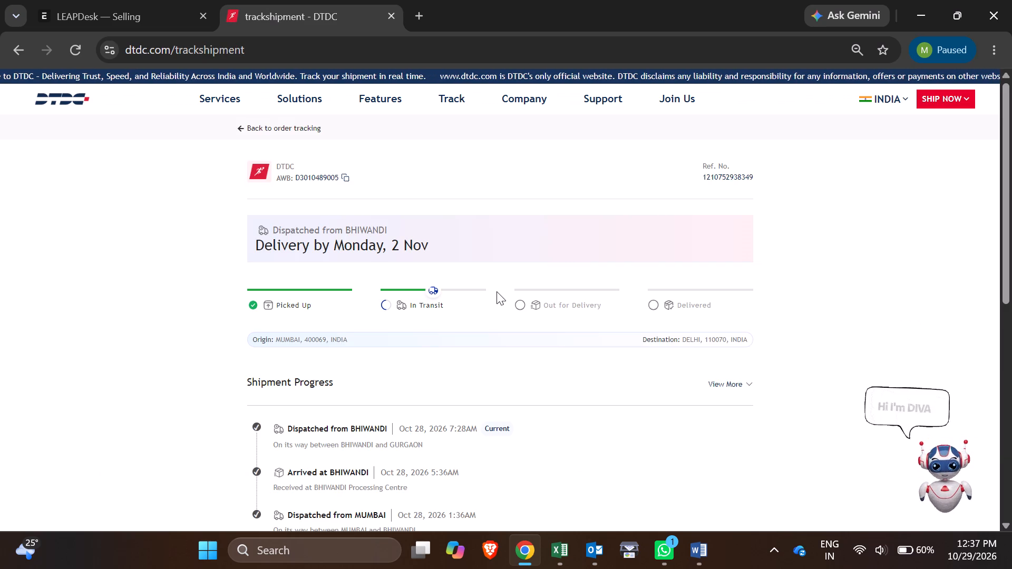
Return to the BANGALORE DISPATCH RECORD workbook in Excel, save it and dismiss the WhatsApp notification.
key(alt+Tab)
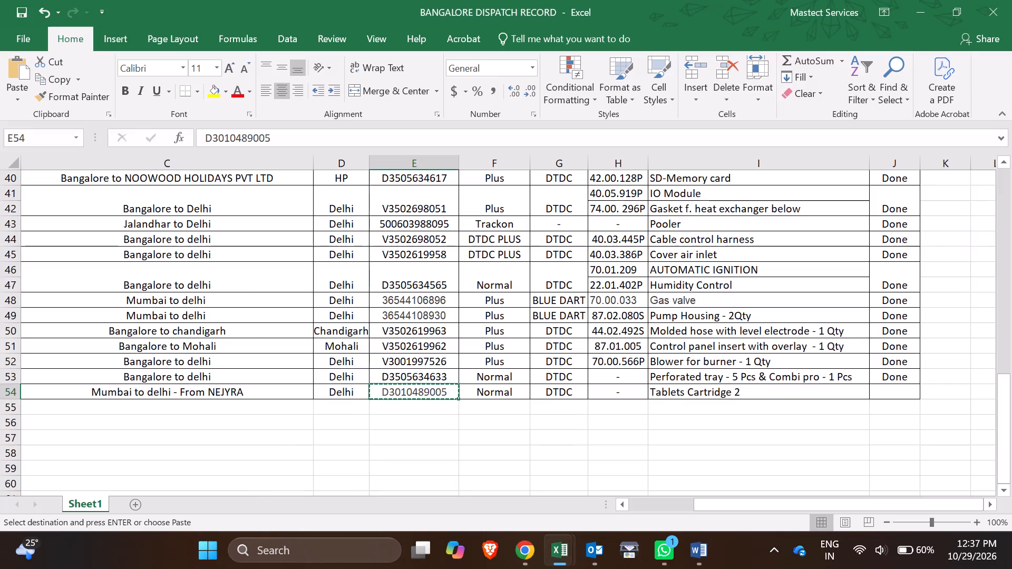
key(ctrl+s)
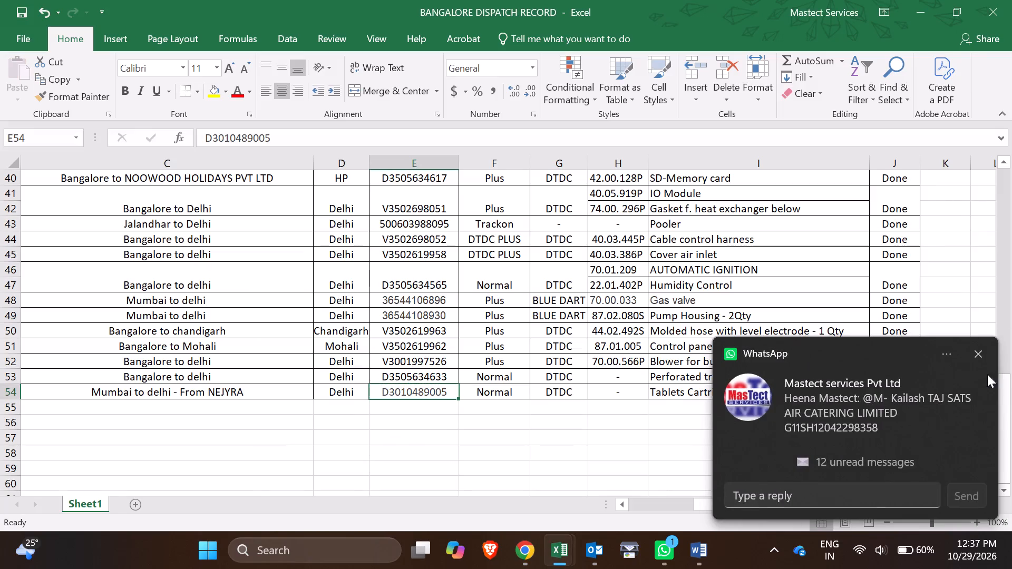
click(980, 357)
scroll(560, 381, right, 3)
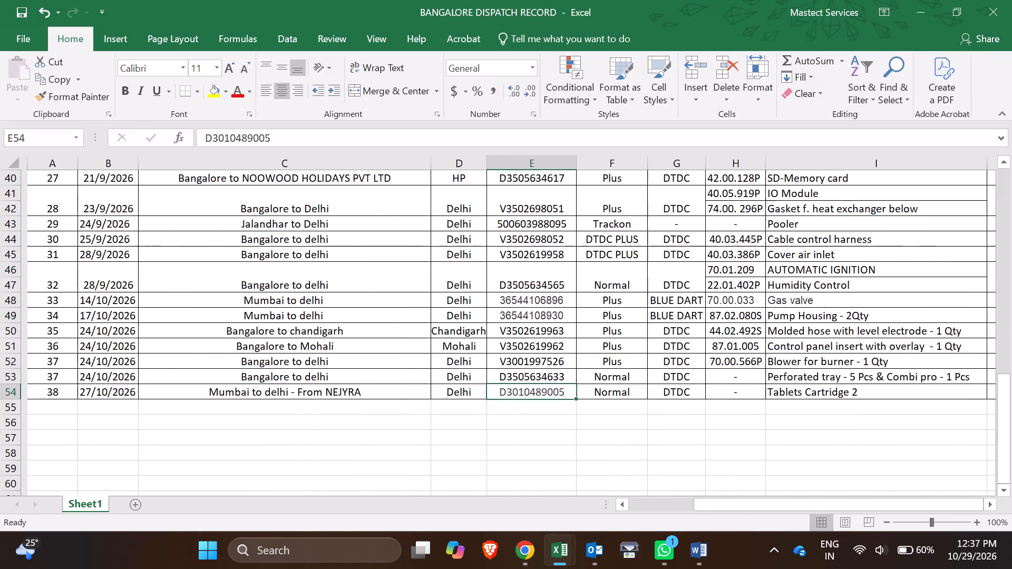
Switch from the Bangalore dispatch record to another open window.
key(alt+Tab)
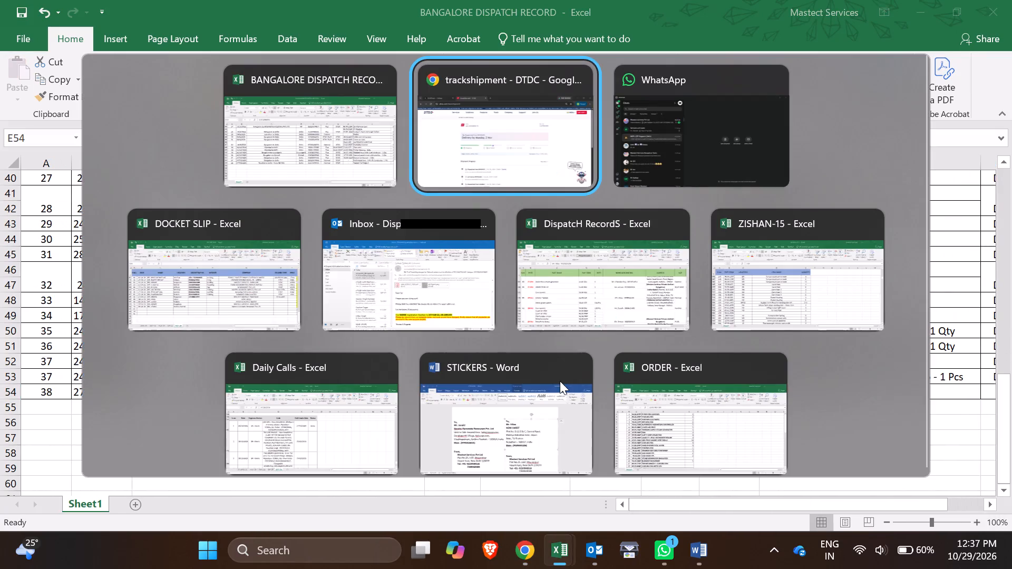
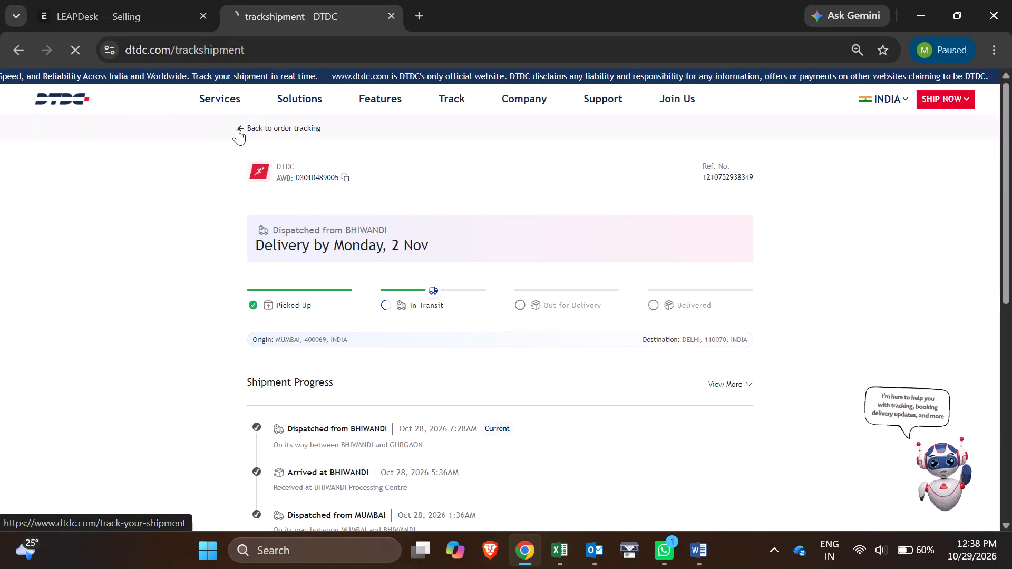
Switch from the DTDC shipment tracking page back to the Bangalore dispatch record workbook.
scroll(605, 278, up, 4)
key(alt+Tab)
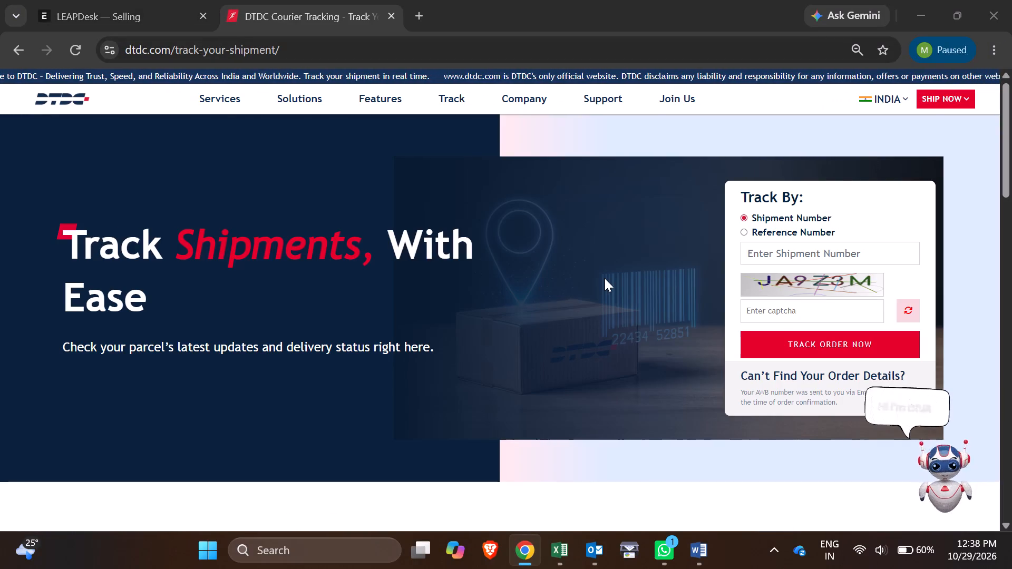
Return to the Bangalore dispatch record, save the workbook and close it.
key(alt+Right)
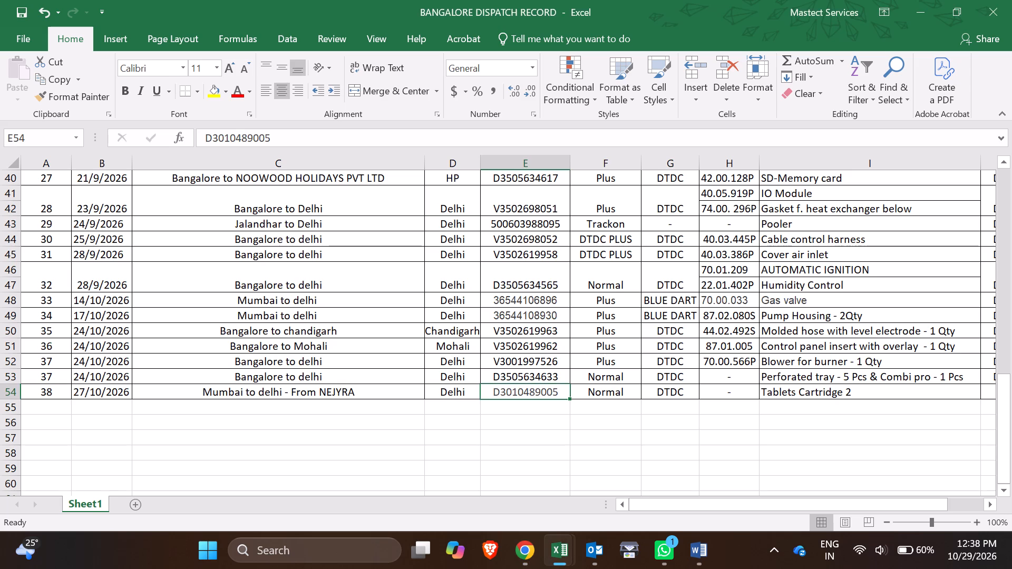
click(534, 315)
key(ctrl+s)
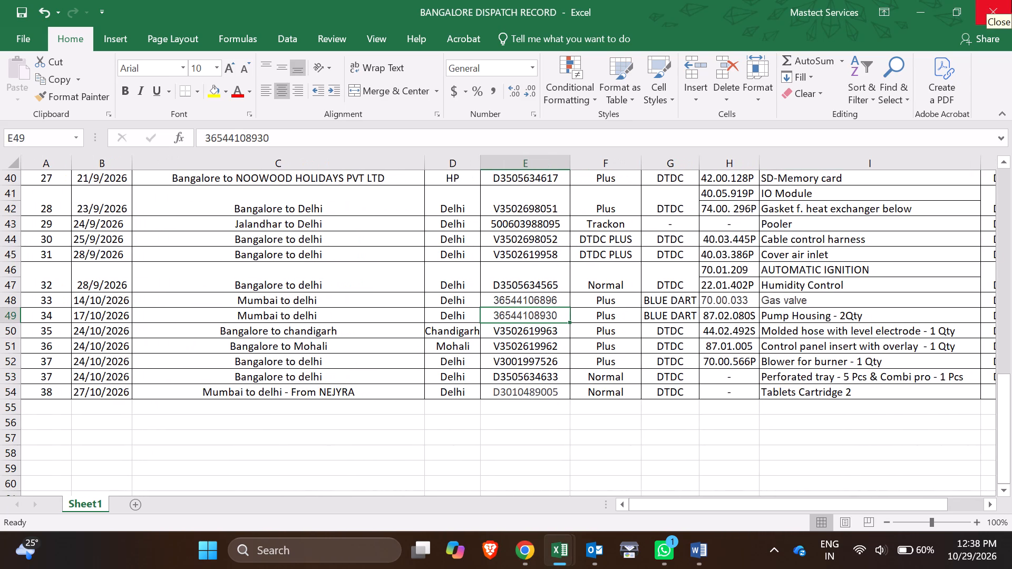
click(1011, 0)
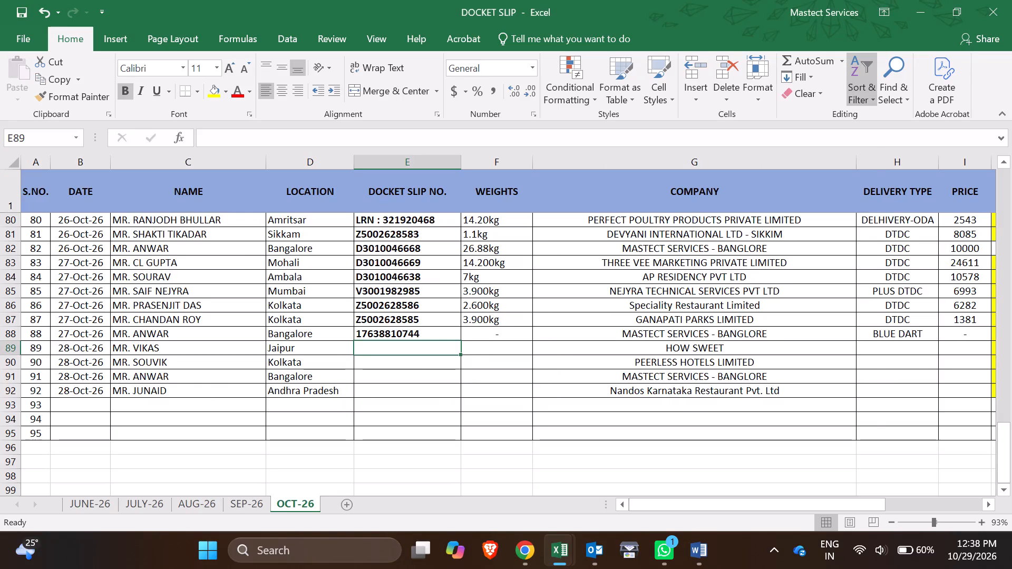
Switch from the docket slip workbook to another open window.
key(alt+Tab)
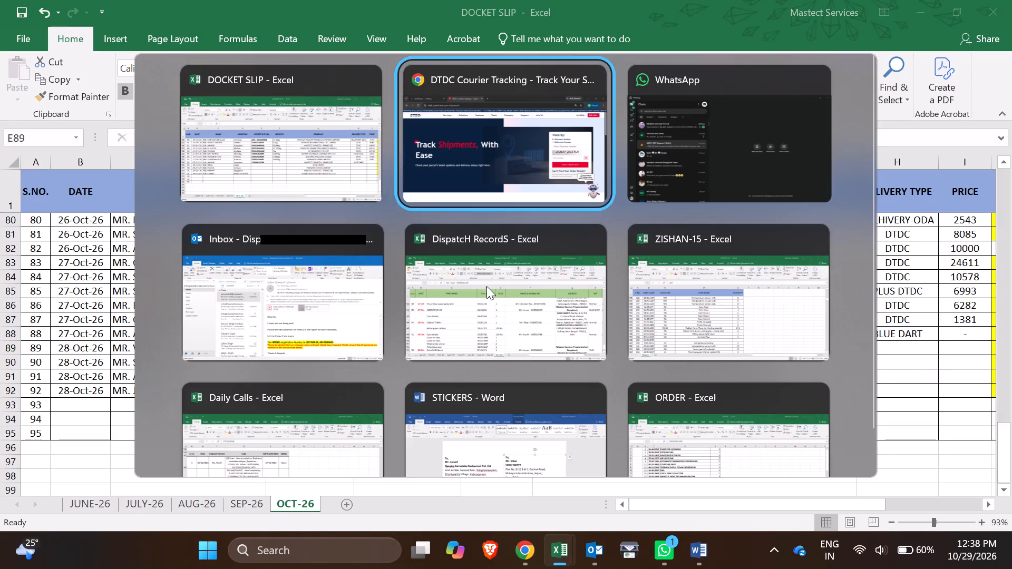
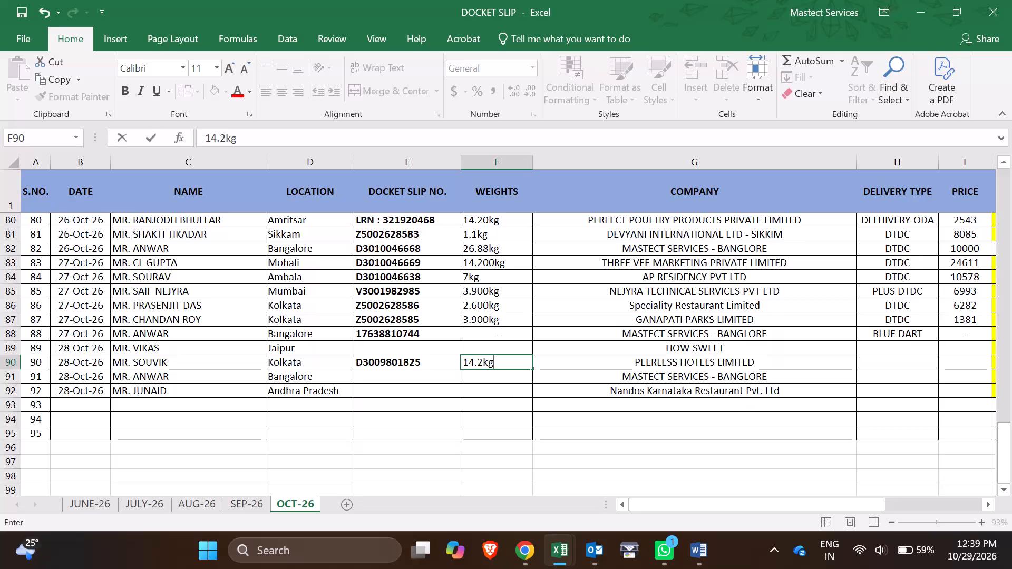
Enter the weight 14.2kg for the Peerless Hotels Limited shipment to Kolkata in row 90, and move on along that row.
key(Return)
key(Up)
key(Right)
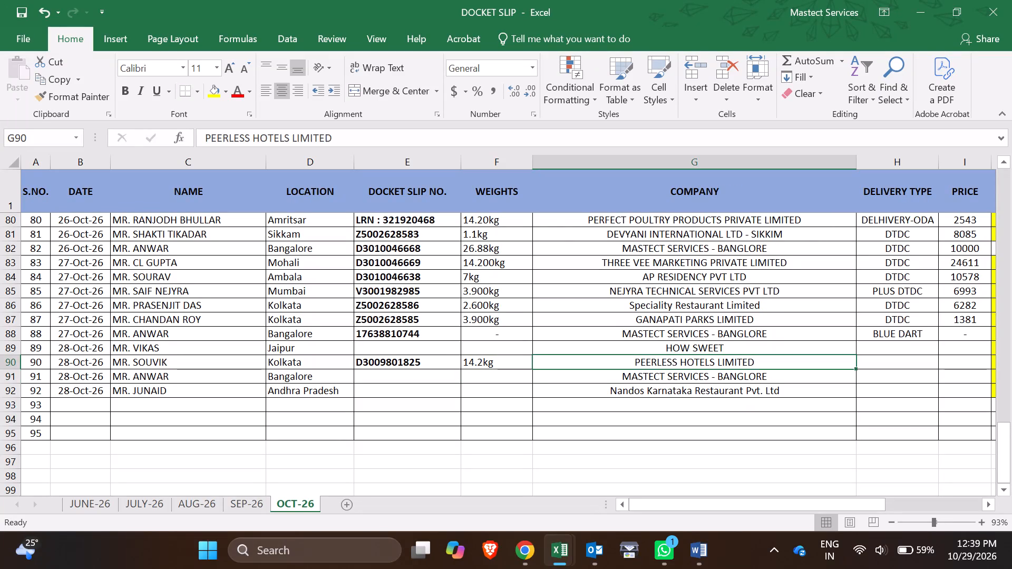
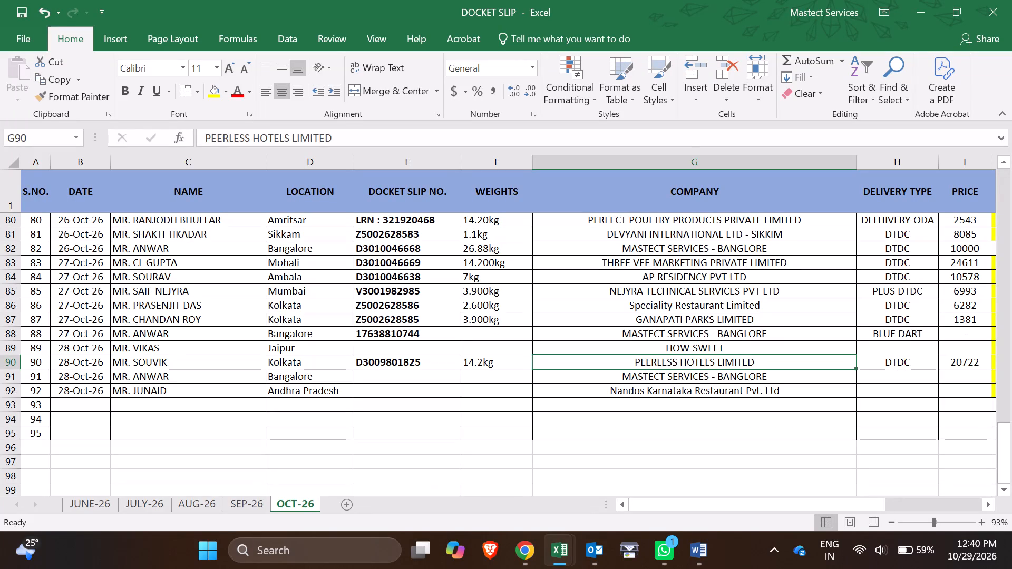
Select the recipient name of the 28-Oct-26 Mastect Services shipment to Bangalore in row 91.
click(142, 378)
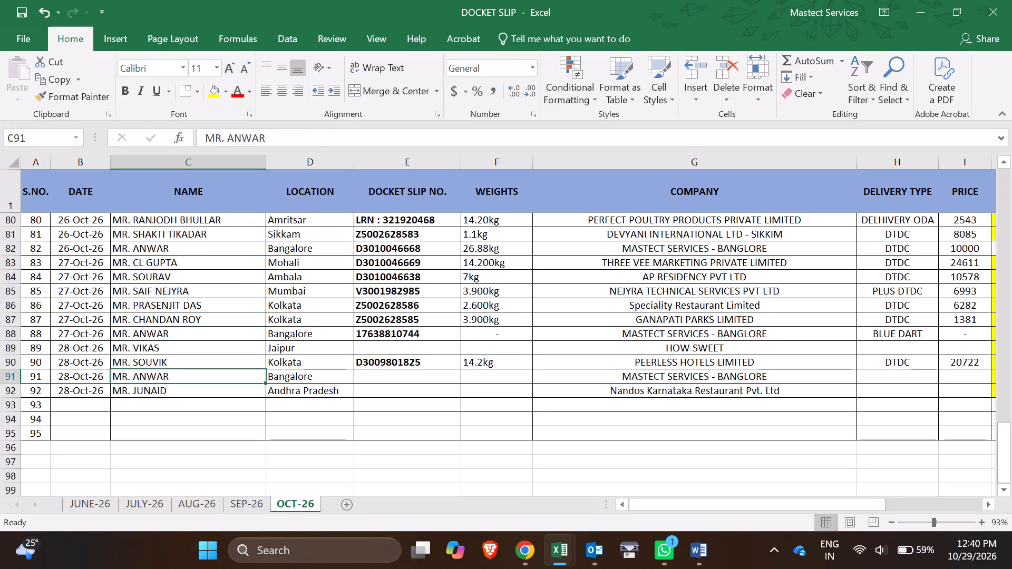
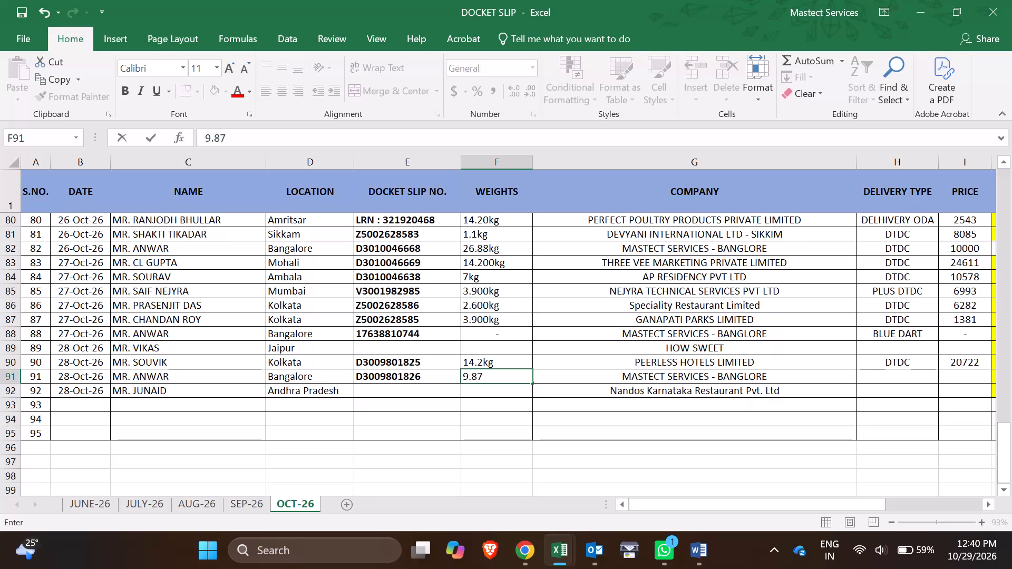
Complete the weight of the 28-Oct-26 Mastect Services Bangalore shipment in row 91 as 9.87kg and move to its company entry.
text(kg)
key(shift+Return)
key(Down)
key(Right)
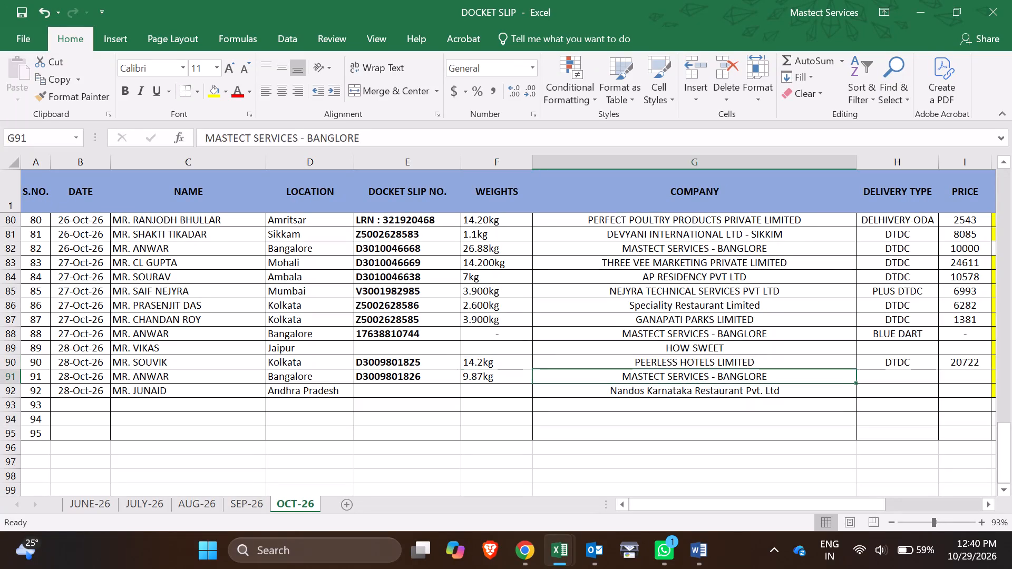
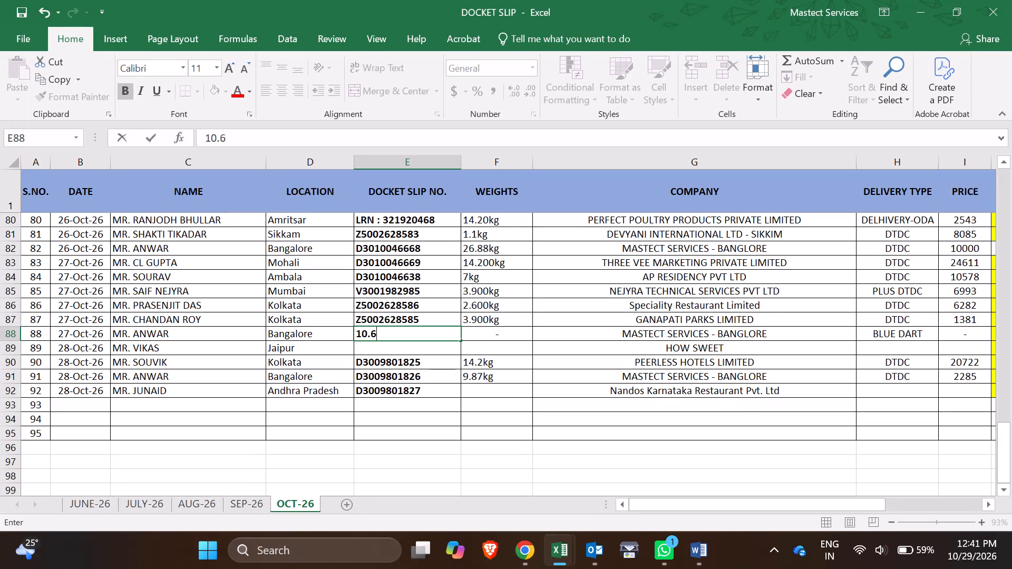
key(BackSpace)
key(BackSpace)
key(BackSpace)
key(BackSpace)
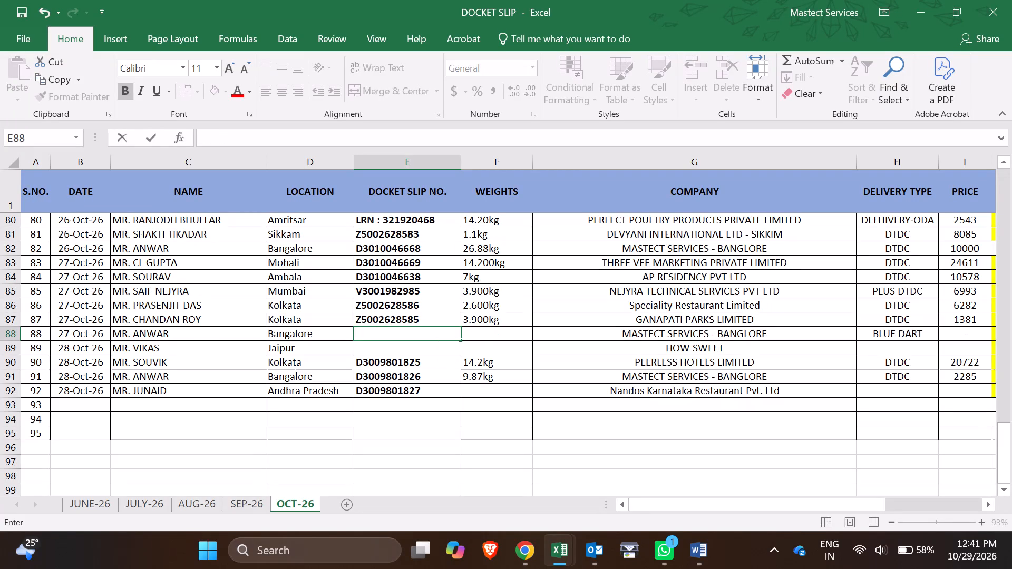
key(BackSpace)
key(Return)
key(ctrl+z)
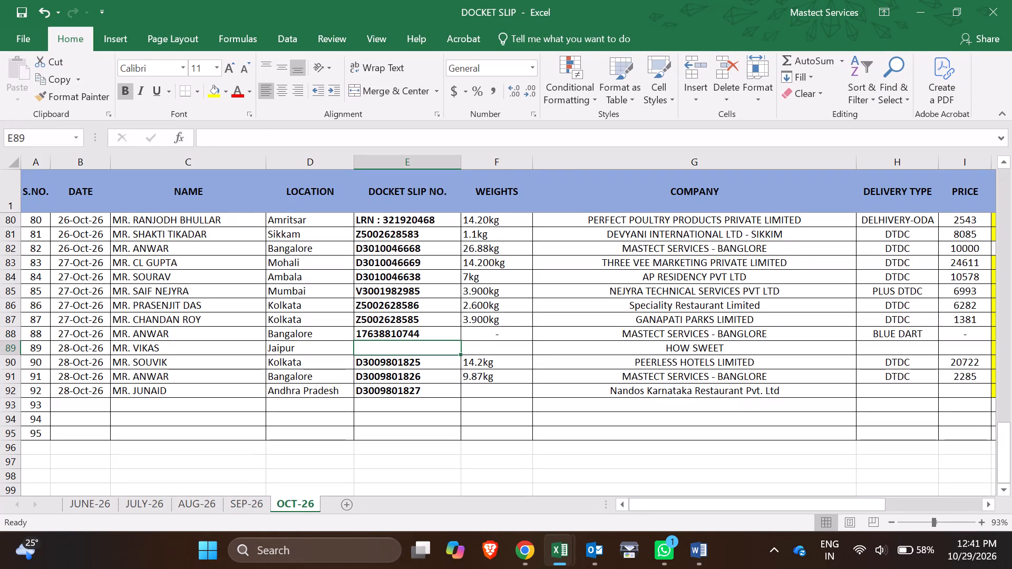
key(ctrl+s)
key(ctrl+s)
Move down the docket slip numbers to the 28-Oct-26 Mastect Services Bangalore shipment in row 91.
key(Down)
key(Down)
key(Down)
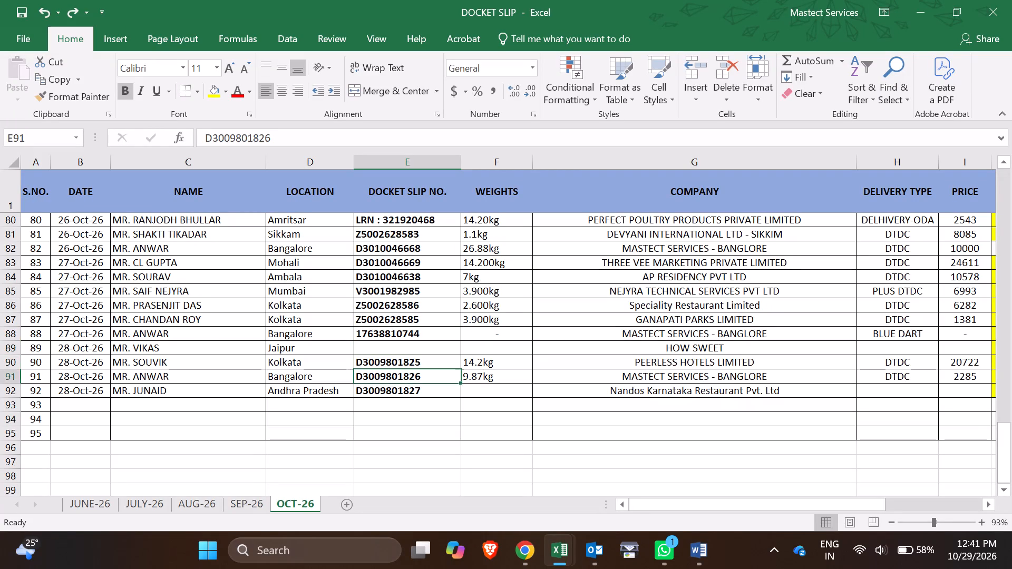
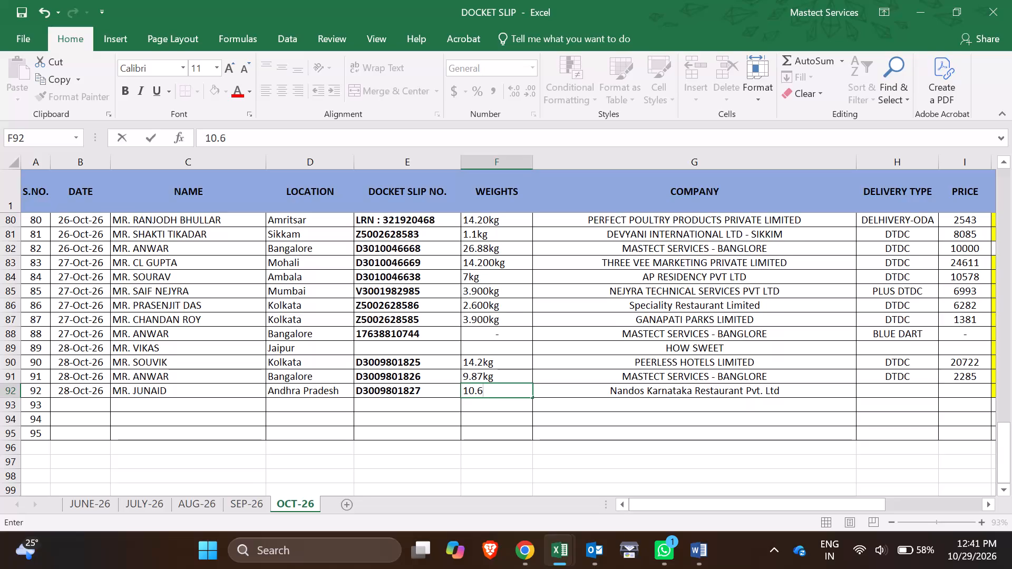
Enter the weight 10.600kg for the 28-Oct-26 Nandos Karnataka Restaurant shipment in row 92, and move to its company cell.
text(0)
text(kg)
key(Return)
key(Up)
key(Right)
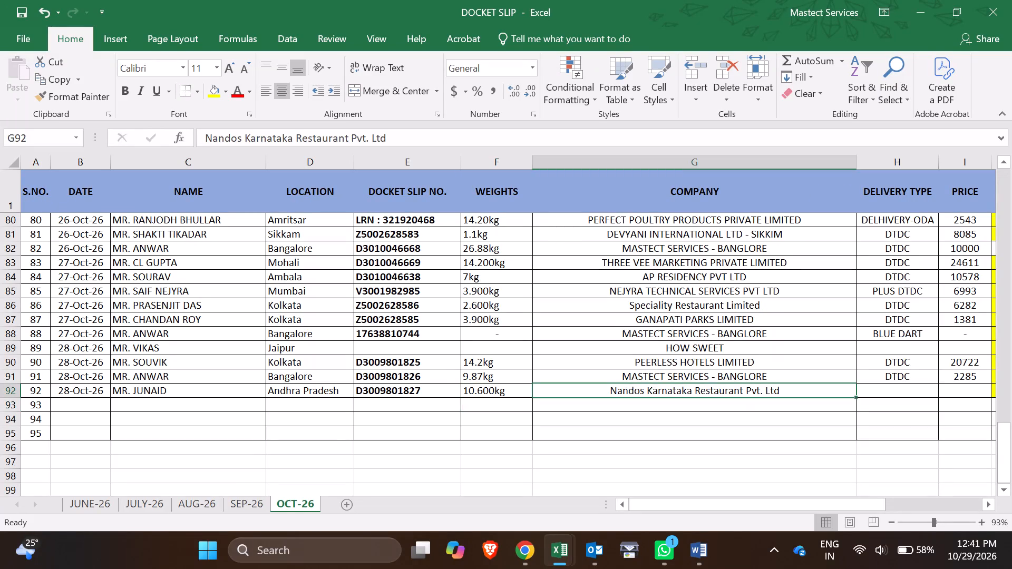
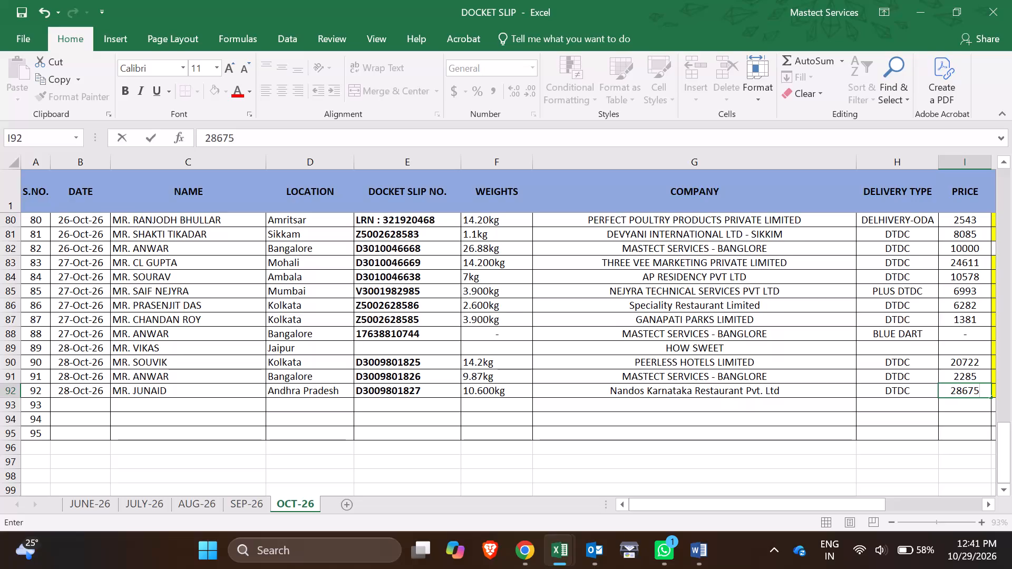
Complete the price entry of 28675 for the Nandos Karnataka Restaurant shipment in row 92 and save the workbook.
key(Return)
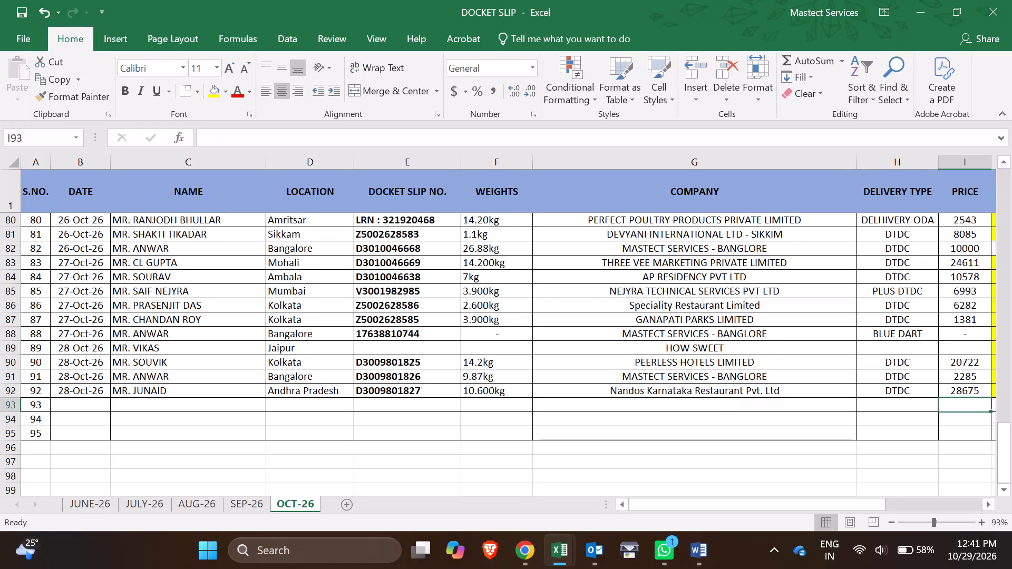
key(ctrl+s)
key(ctrl+s)
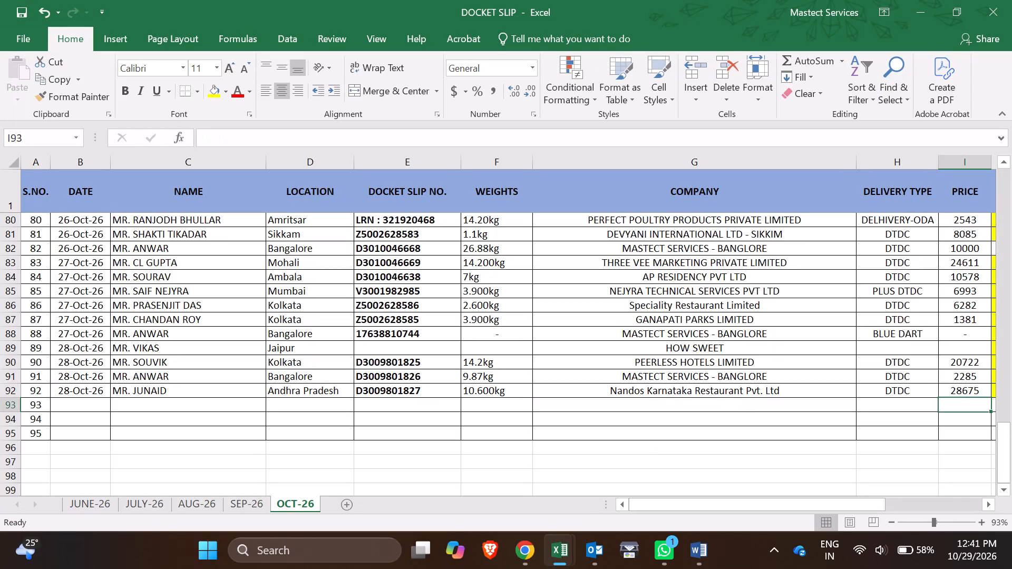
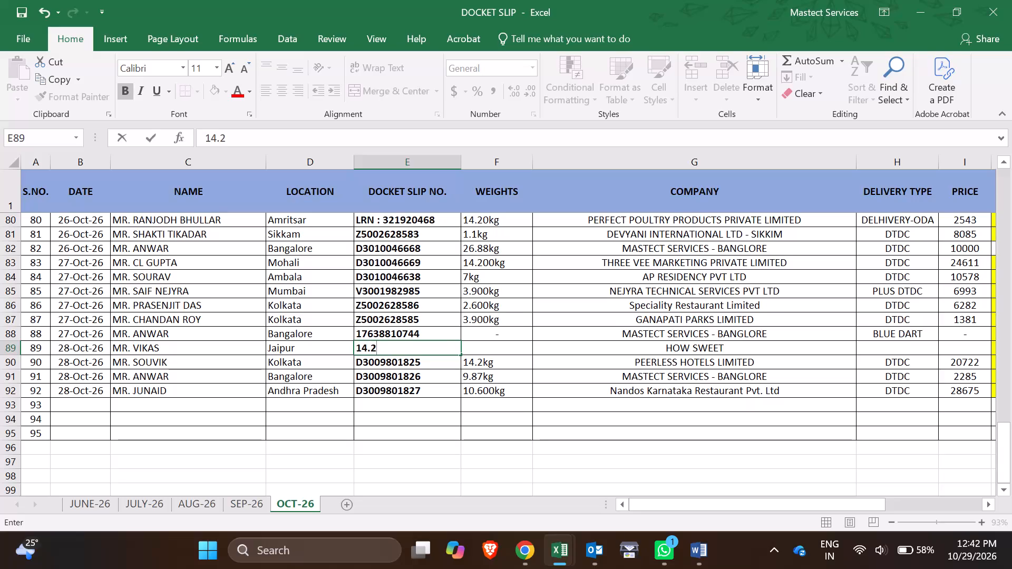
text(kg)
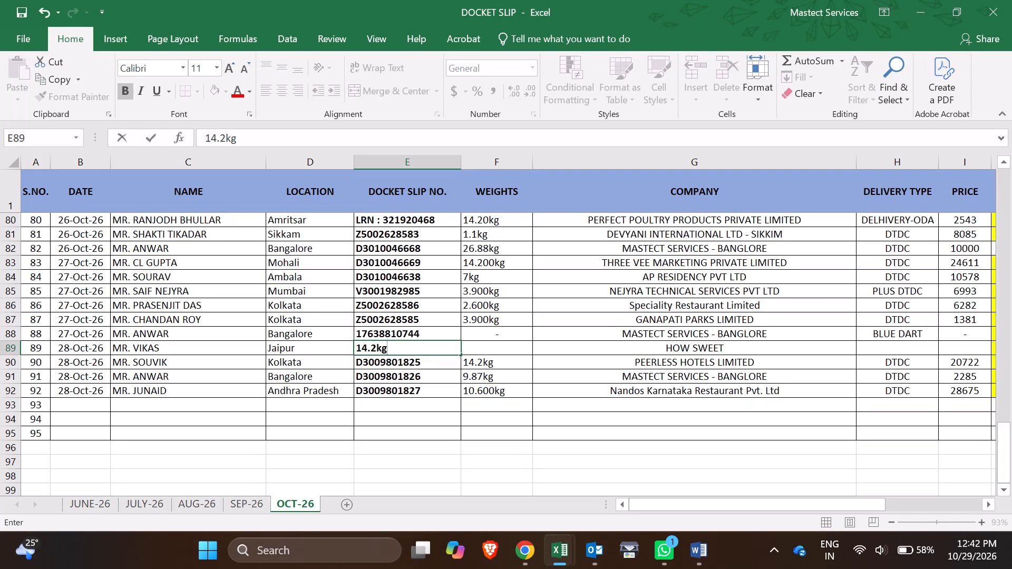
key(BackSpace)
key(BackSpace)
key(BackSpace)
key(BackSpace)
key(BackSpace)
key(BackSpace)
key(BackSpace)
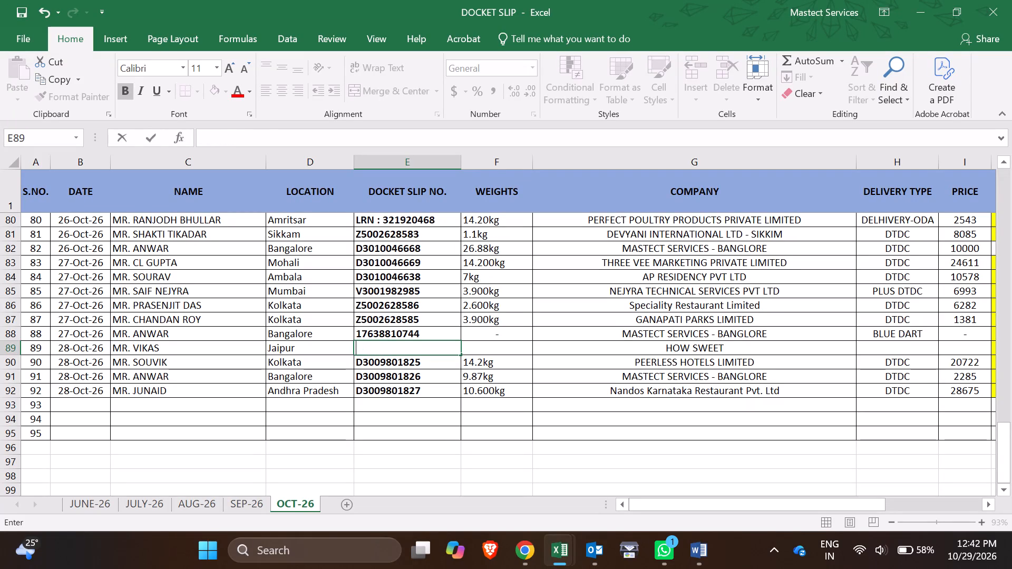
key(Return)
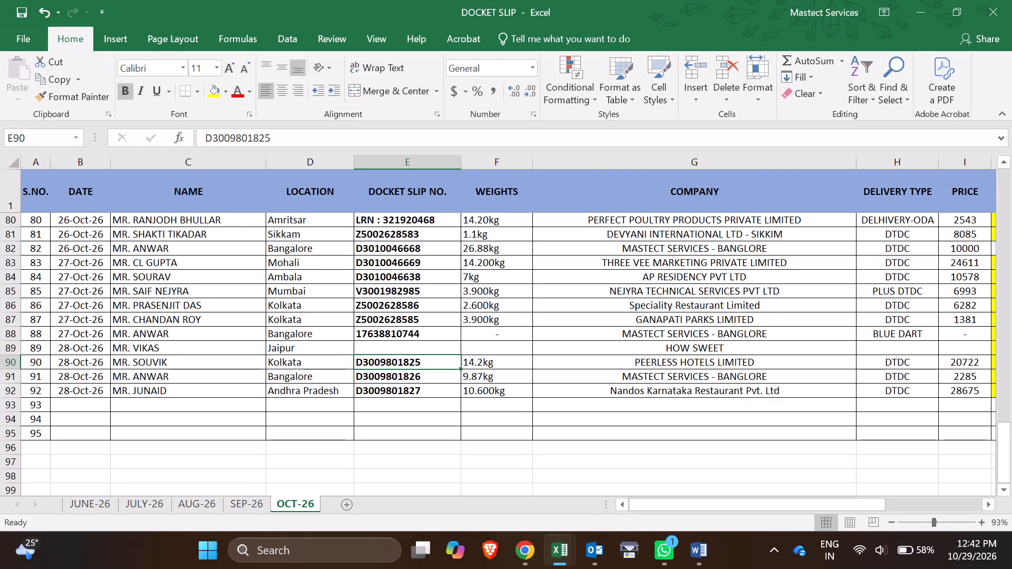
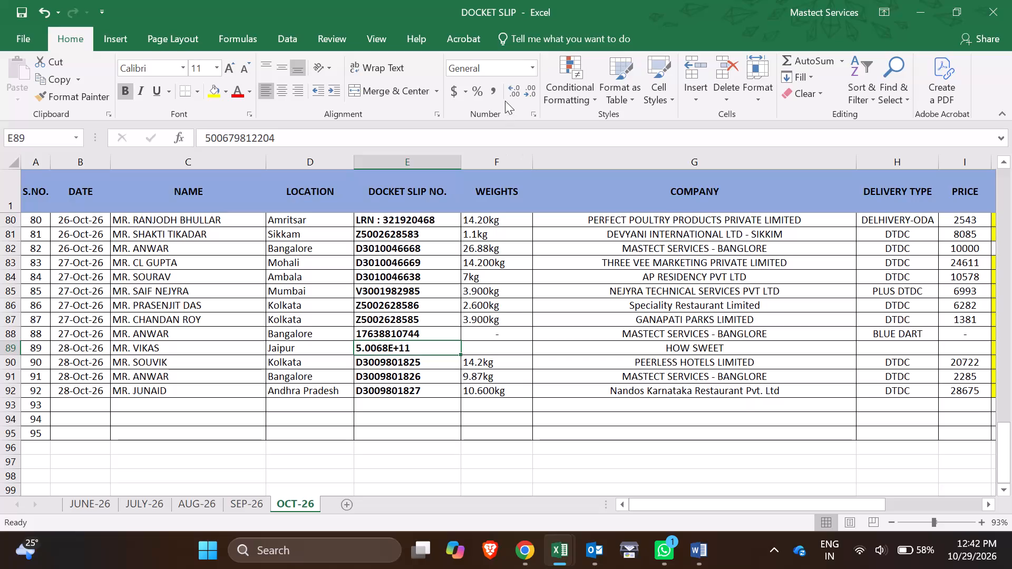
Format the row 89 docket slip number for the Jaipur shipment as Number with zero decimal places, and save the workbook.
click(536, 71)
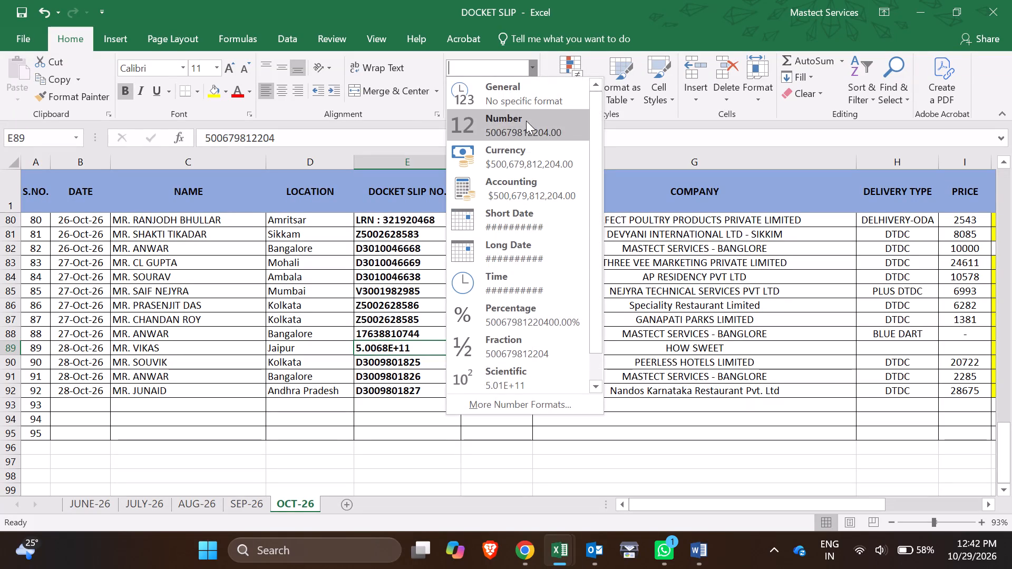
click(526, 121)
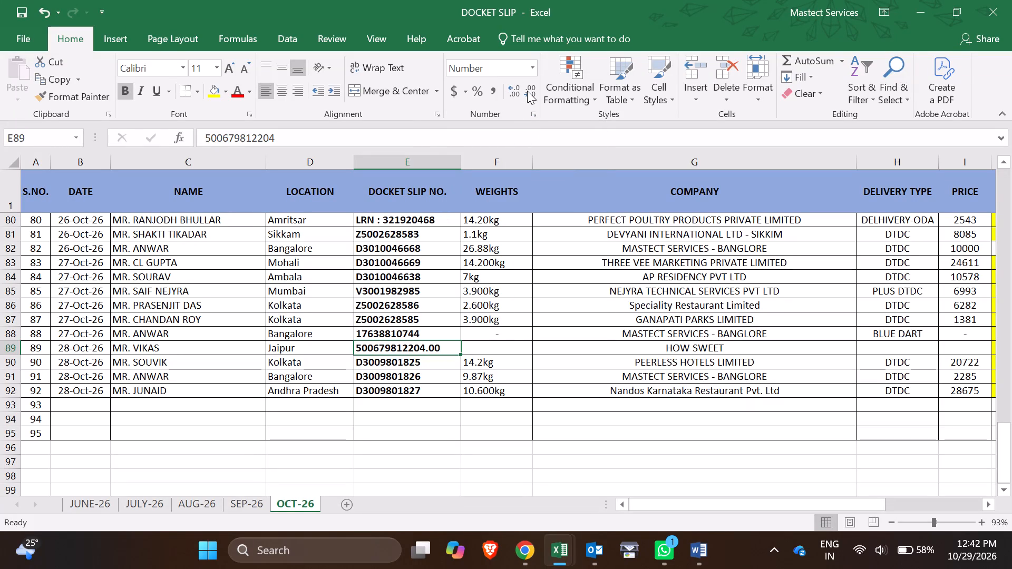
click(527, 91)
click(527, 91)
key(Return)
key(Up)
key(Right)
key(ctrl+s)
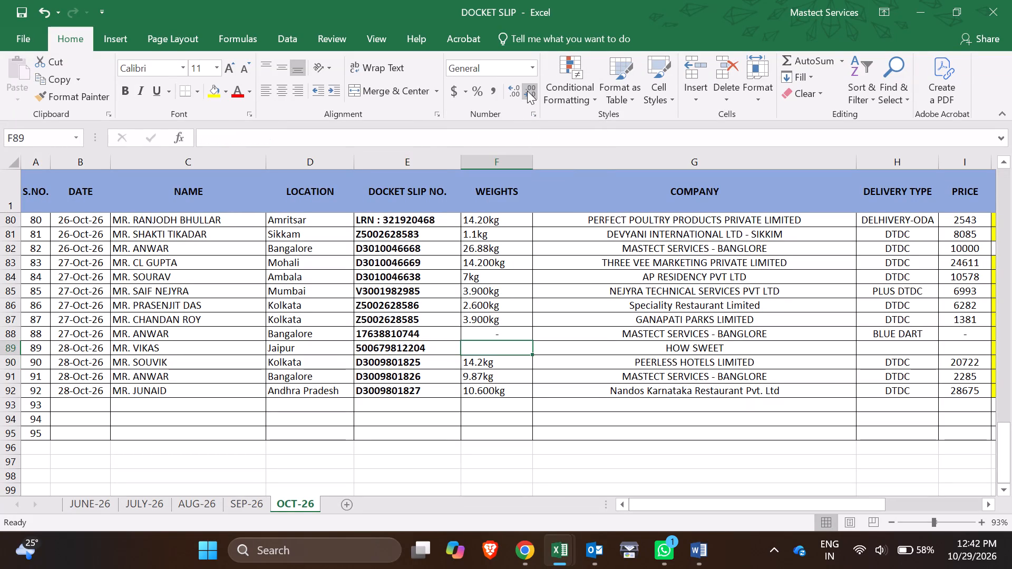
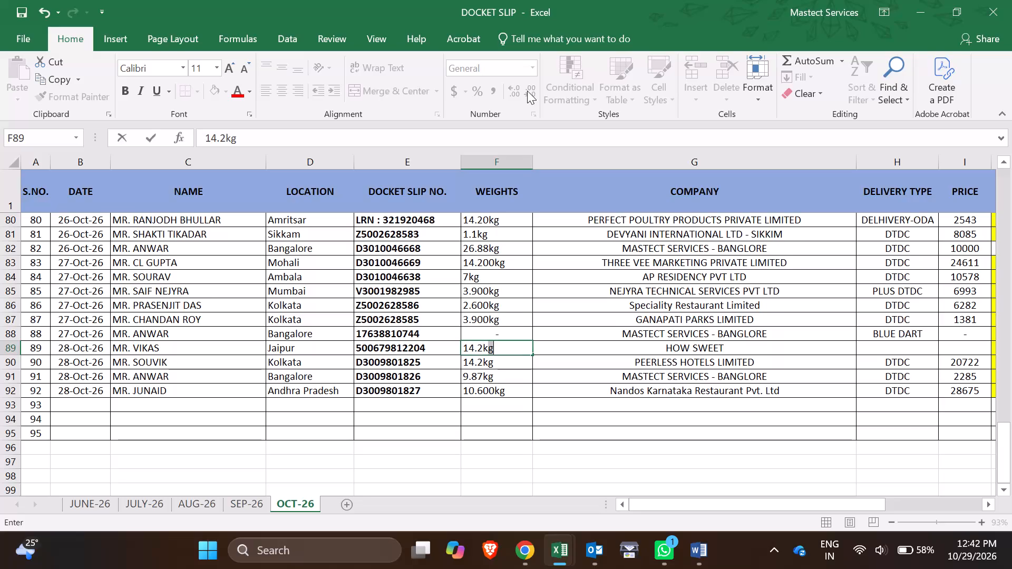
Complete the weight entry of 14.2kg for the 28-Oct-26 Jaipur shipment in row 89, and move to its delivery type cell.
key(Return)
key(Up)
key(Right)
key(Right)
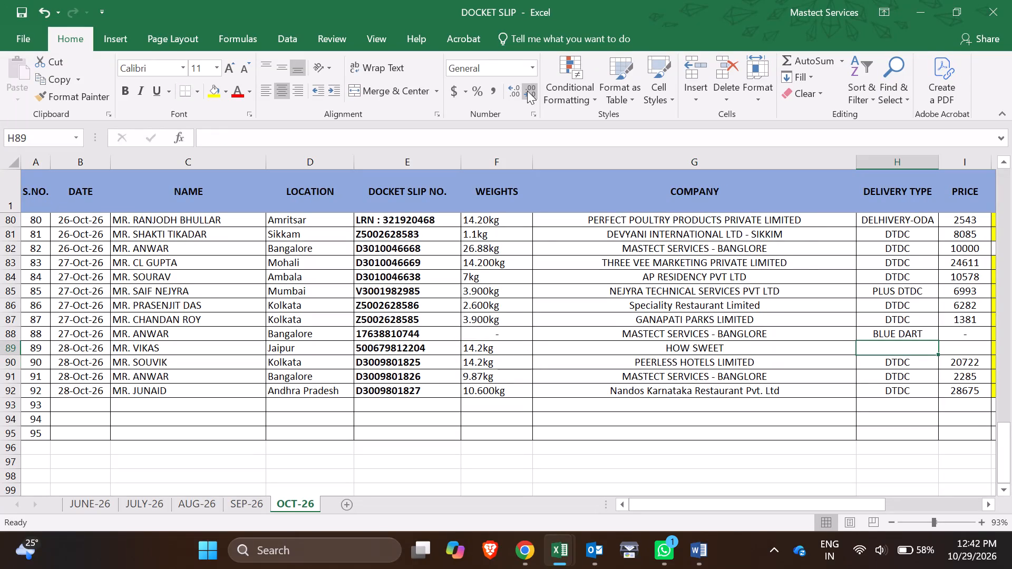
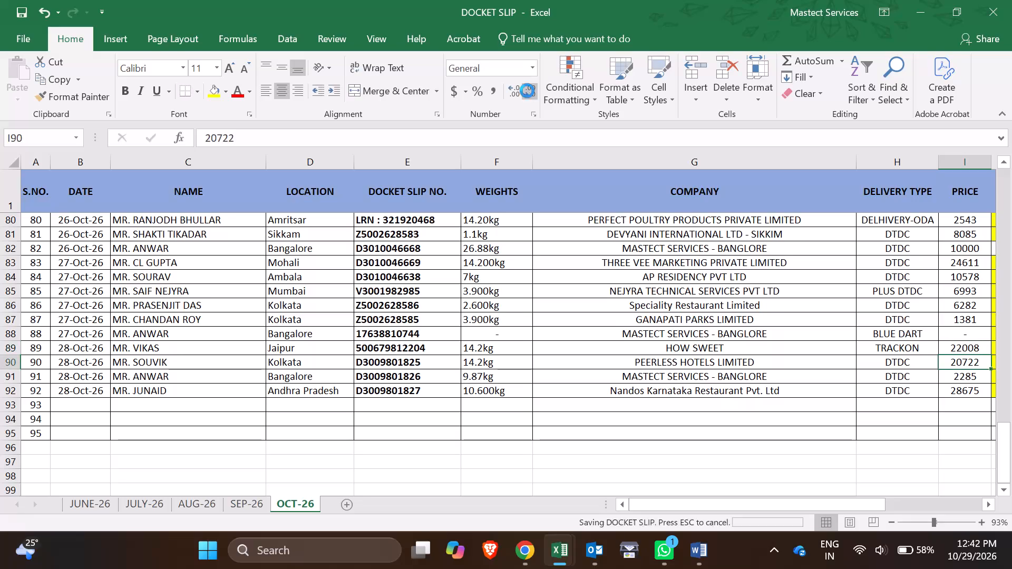
Save the DOCKET SLIP workbook with the October 2026 shipment entries.
key(ctrl+s)
scroll(638, 265, left, 4)
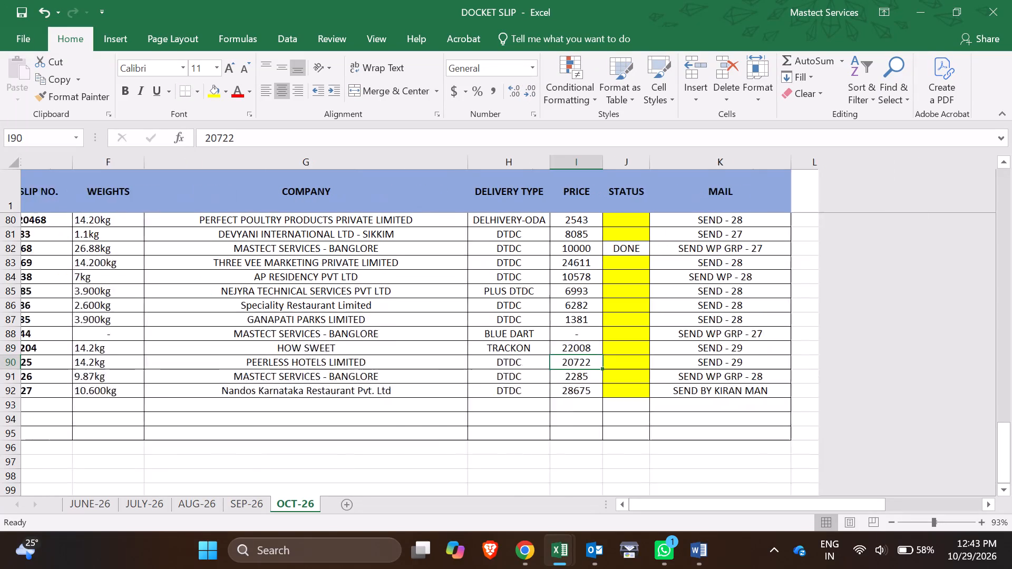
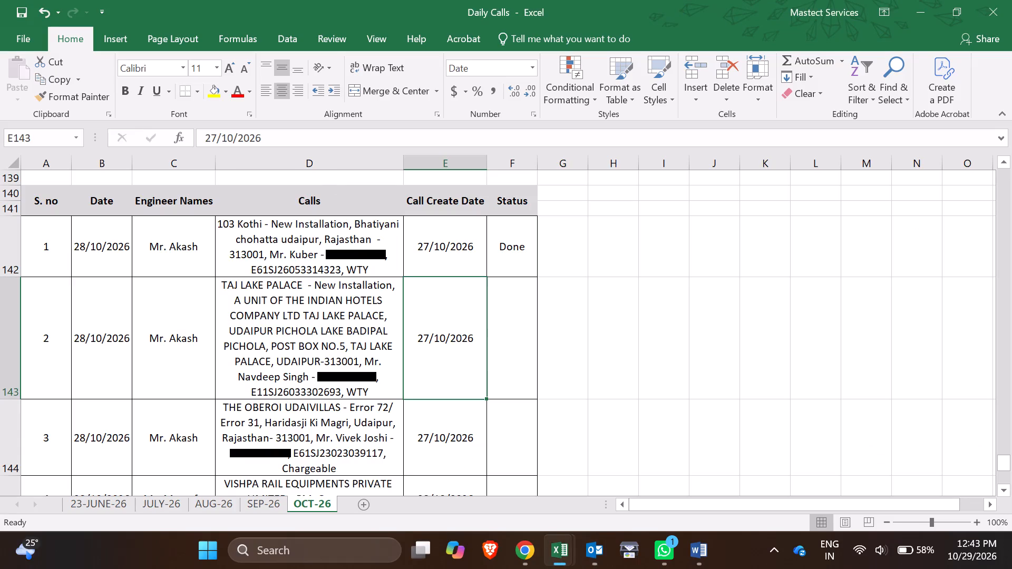
Save the Daily Calls workbook and close it.
key(ctrl+s)
click(692, 344)
click(1004, 8)
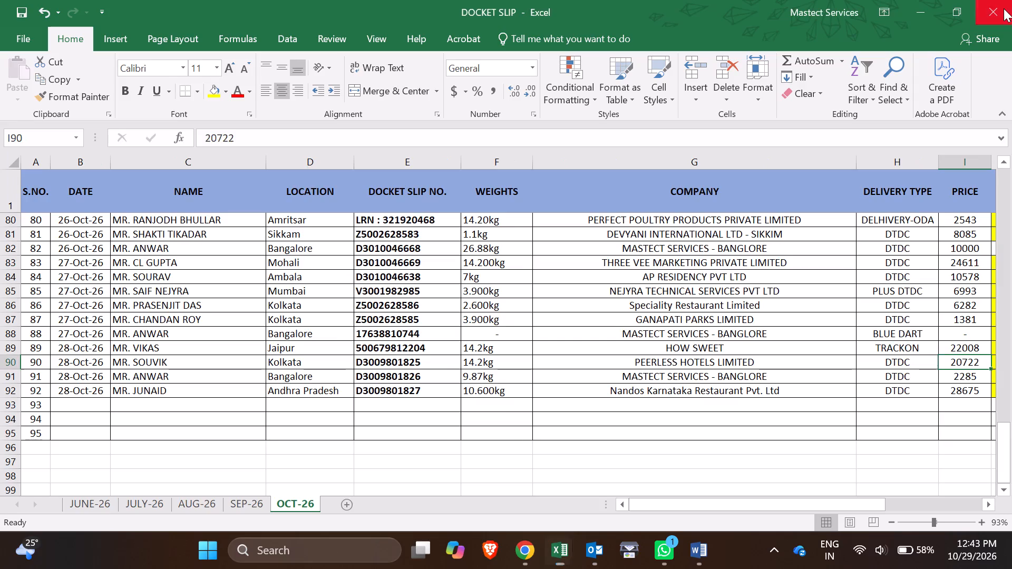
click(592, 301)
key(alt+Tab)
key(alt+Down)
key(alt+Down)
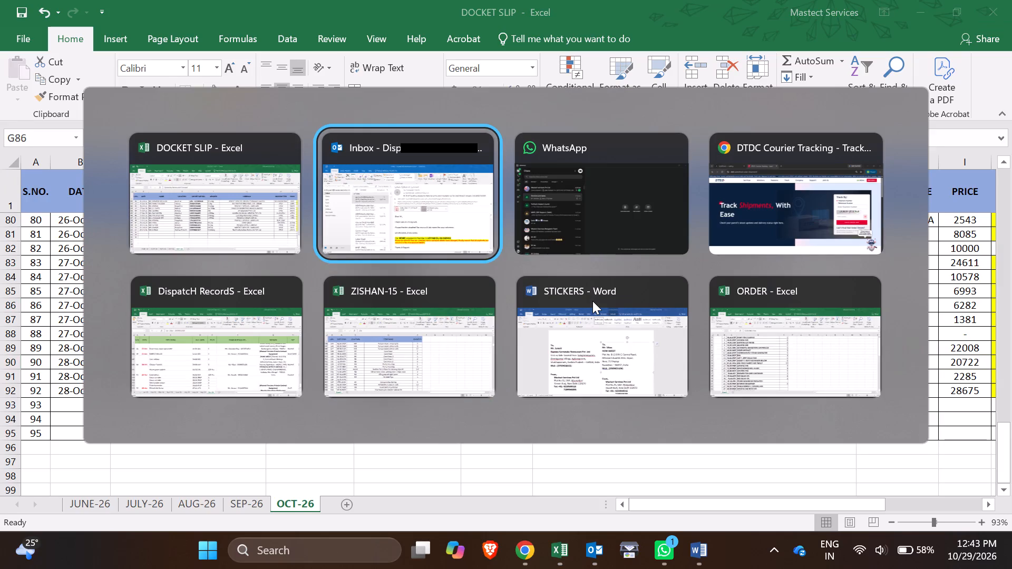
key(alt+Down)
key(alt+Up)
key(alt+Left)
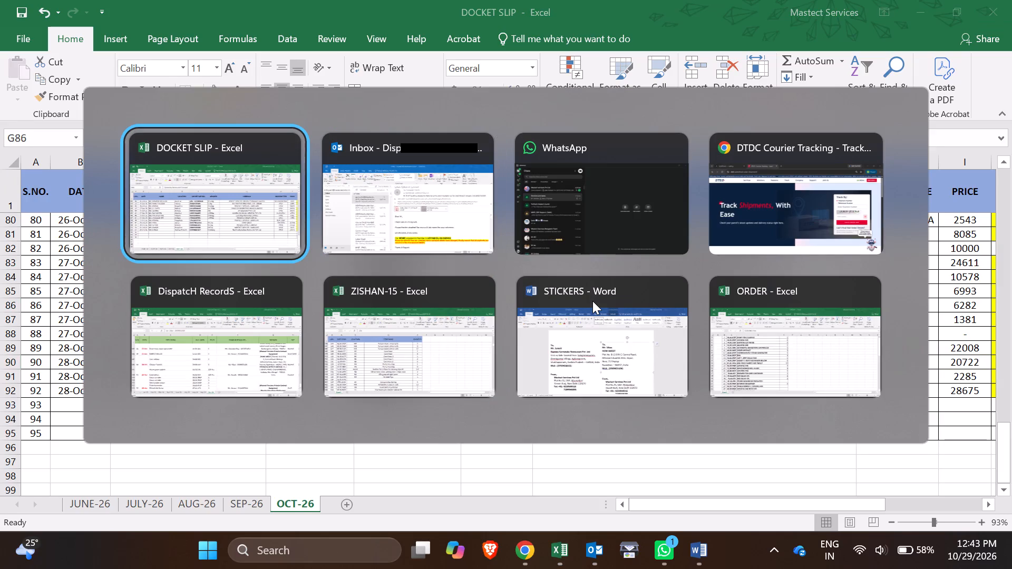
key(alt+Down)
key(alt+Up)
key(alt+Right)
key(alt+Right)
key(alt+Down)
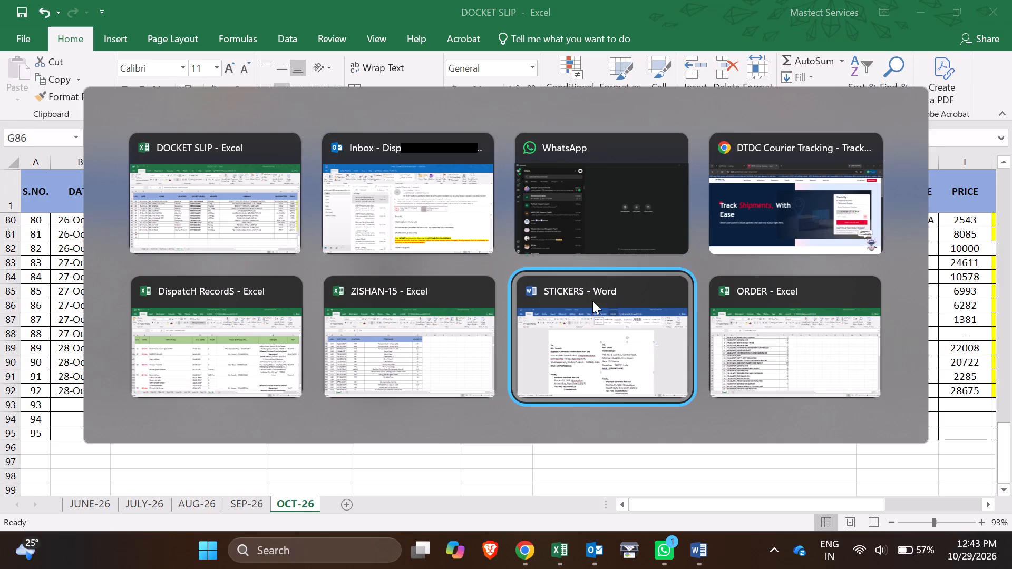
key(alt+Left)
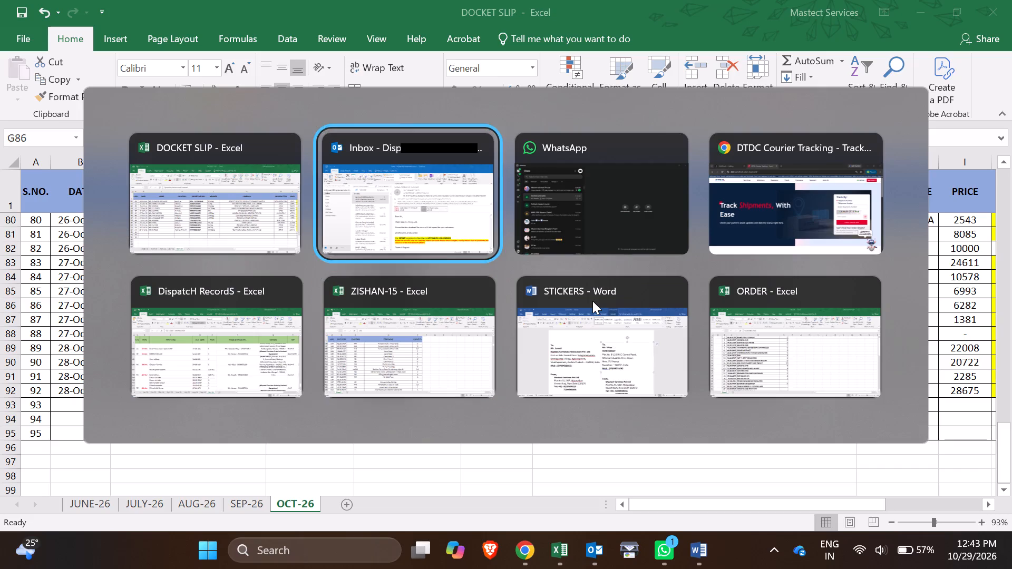
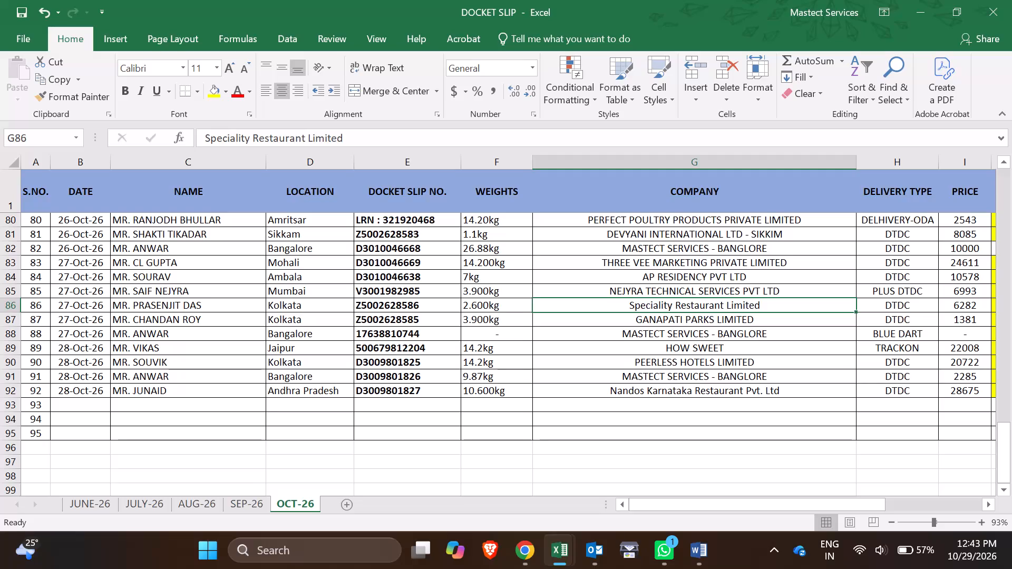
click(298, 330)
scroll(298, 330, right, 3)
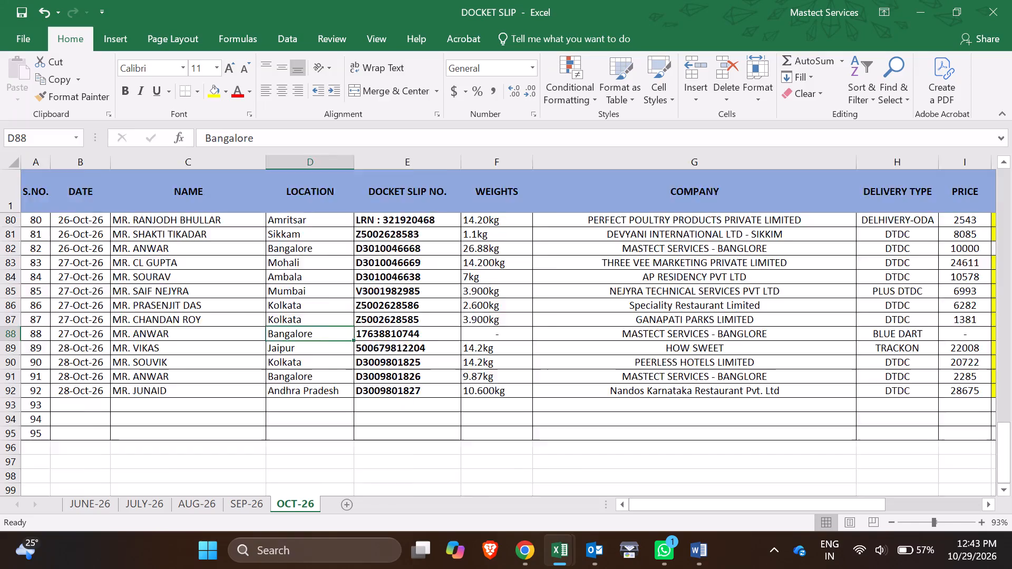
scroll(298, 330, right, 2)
Switch from the docket slip workbook to WhatsApp.
key(alt+Tab)
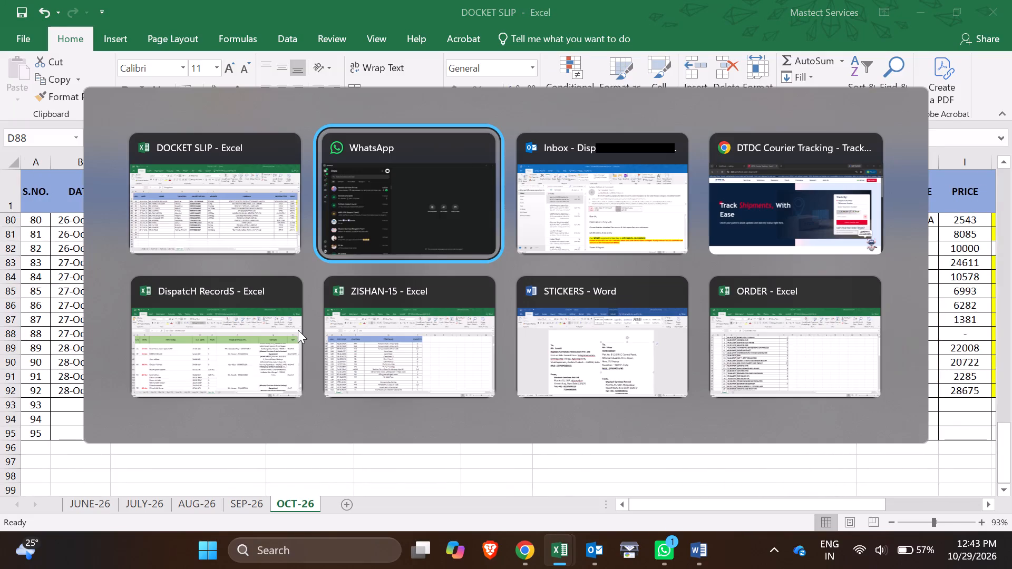
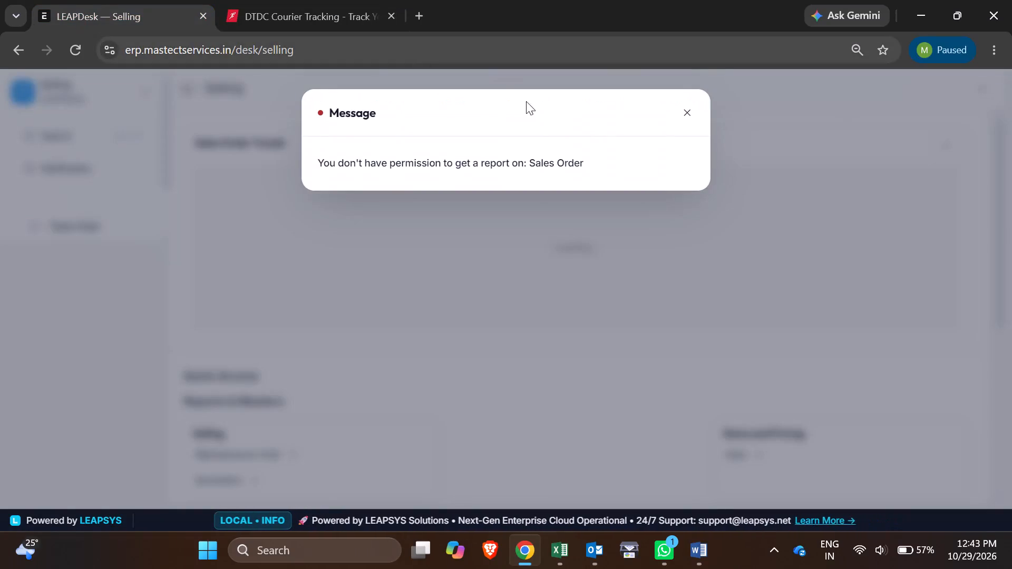
Close the LEAPDesk page and reload the DTDC shipment tracking page.
click(206, 14)
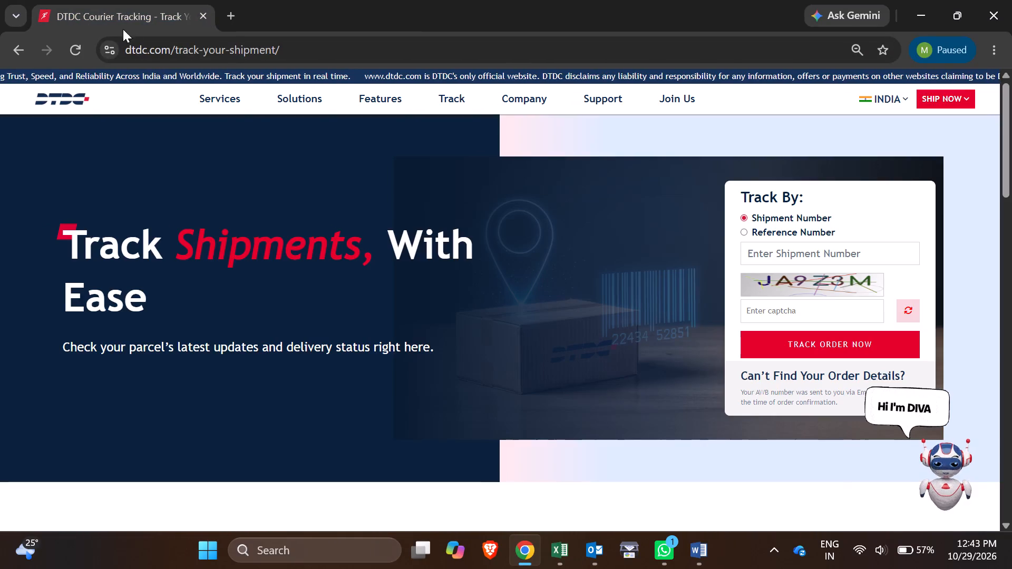
click(77, 44)
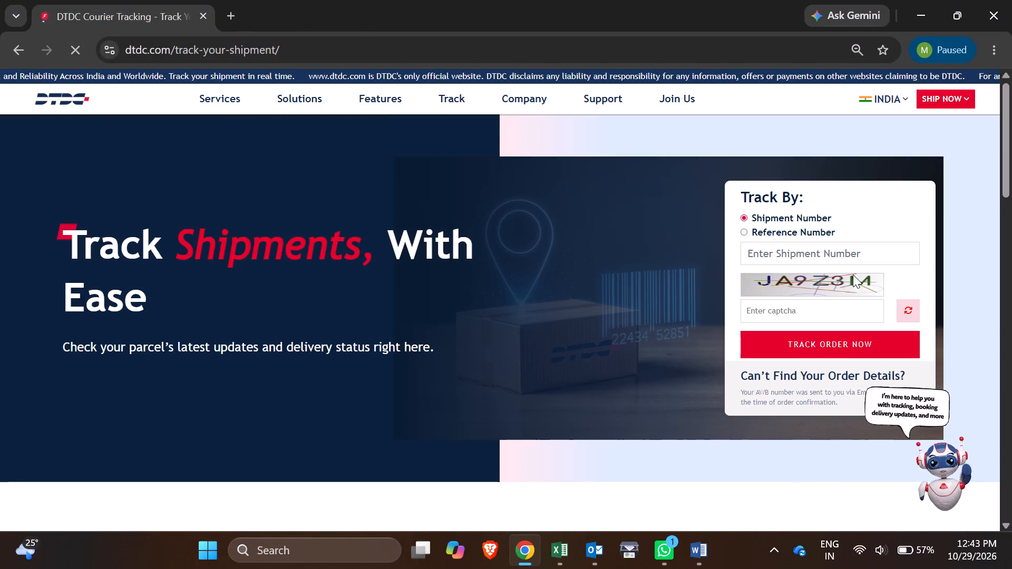
Switch to the DOCKET SLIP workbook in Excel and copy the docket slip number of the row 64 Shimla shipment.
key(alt+Tab)
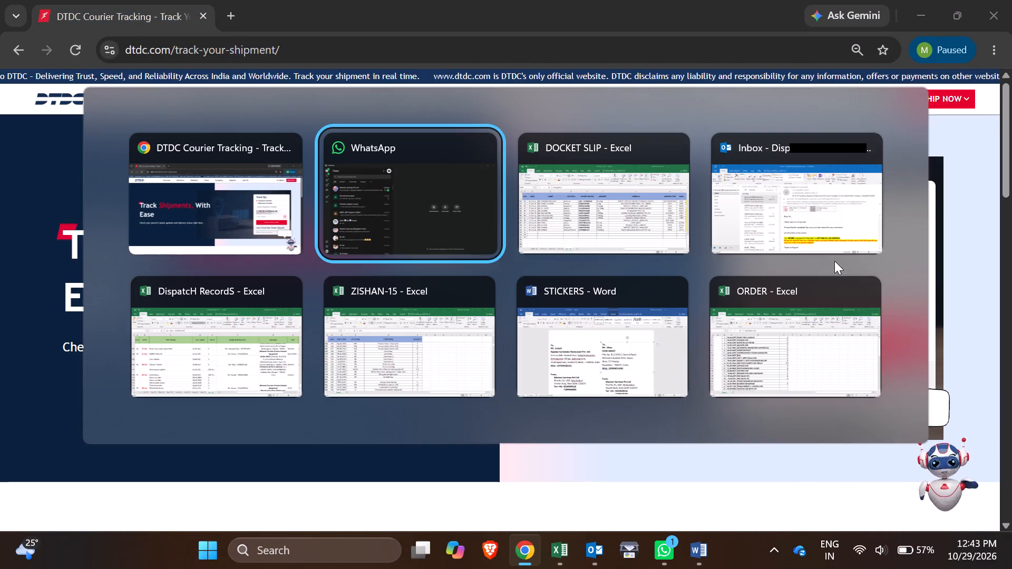
key(alt+Right)
scroll(668, 270, left, 2)
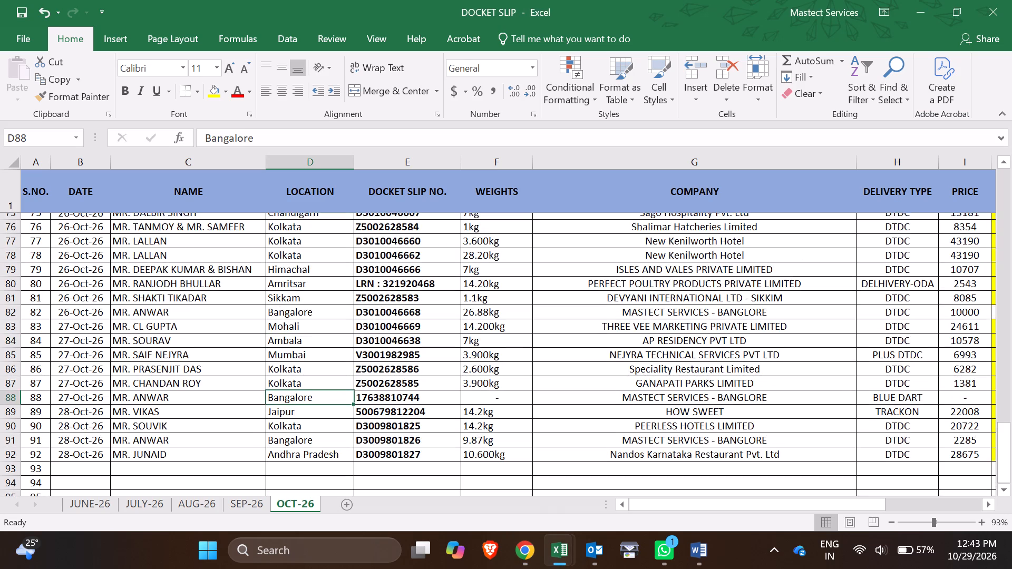
scroll(668, 270, left, 4)
scroll(668, 270, up, 2)
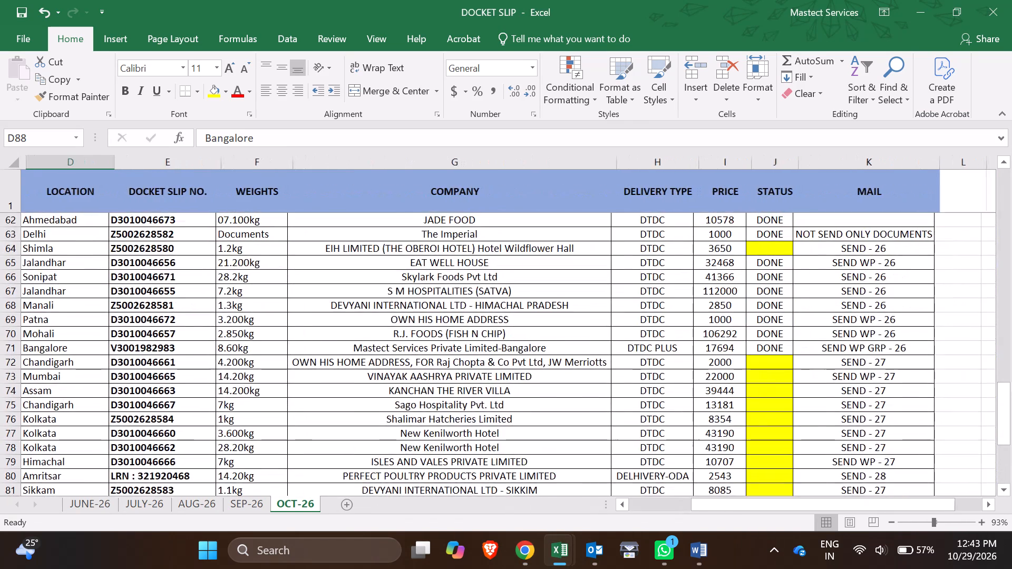
scroll(668, 270, up, 2)
scroll(668, 270, right, 5)
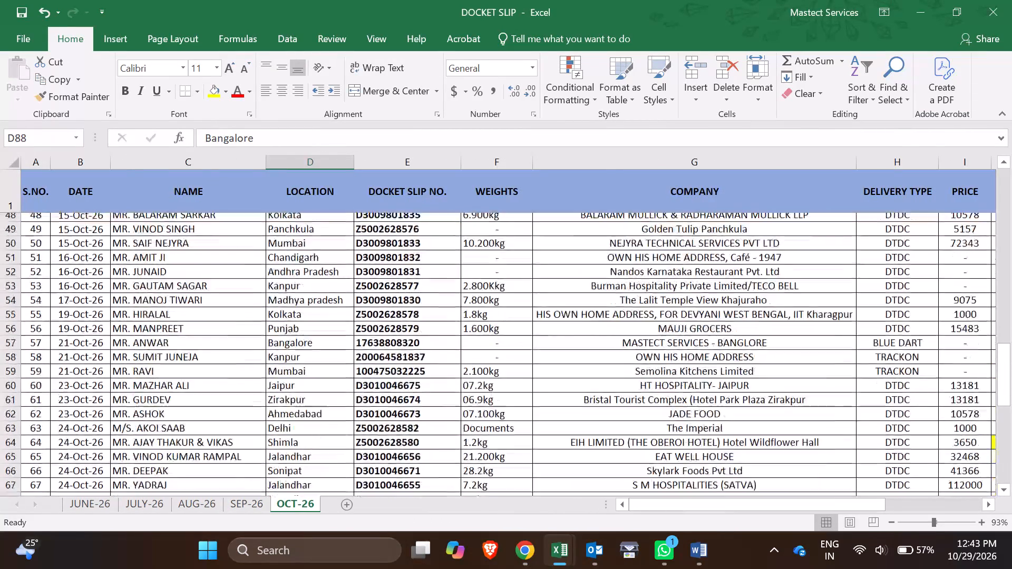
scroll(668, 270, left, 3)
click(775, 333)
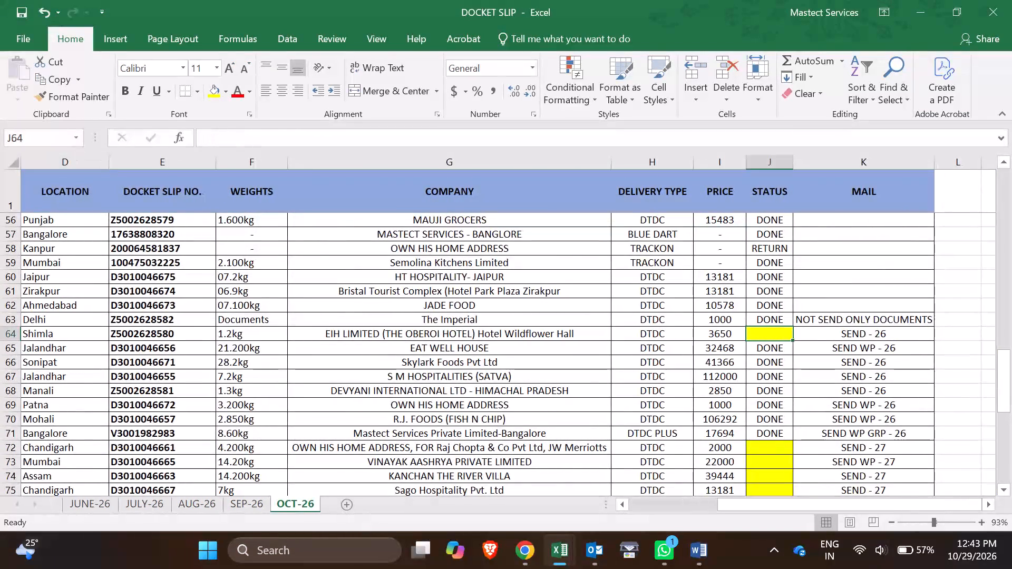
key(Left)
key(Left)
key(Left)
key(Left)
key(Left)
key(Left)
key(Right)
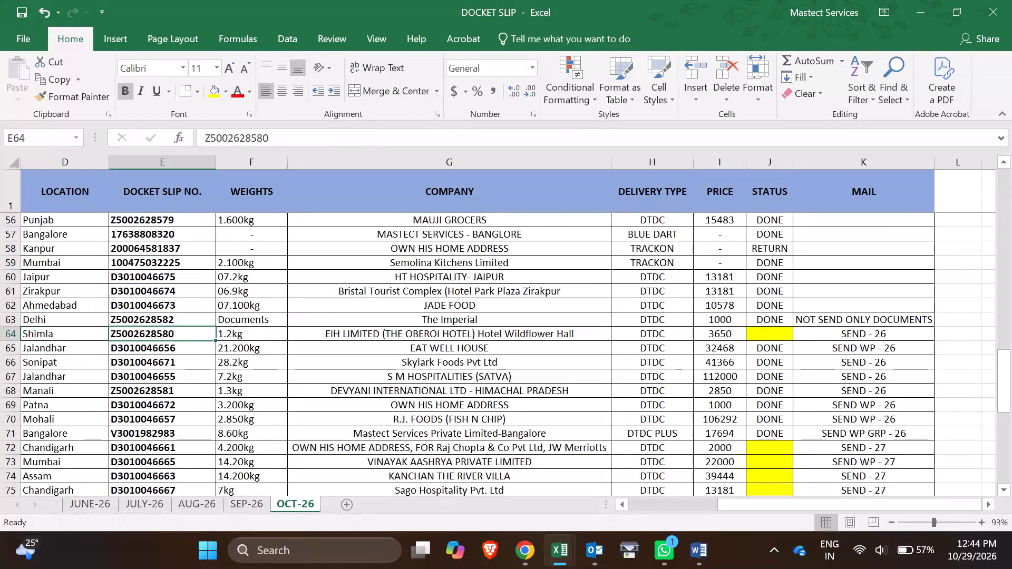
key(ctrl+c)
key(alt+Tab)
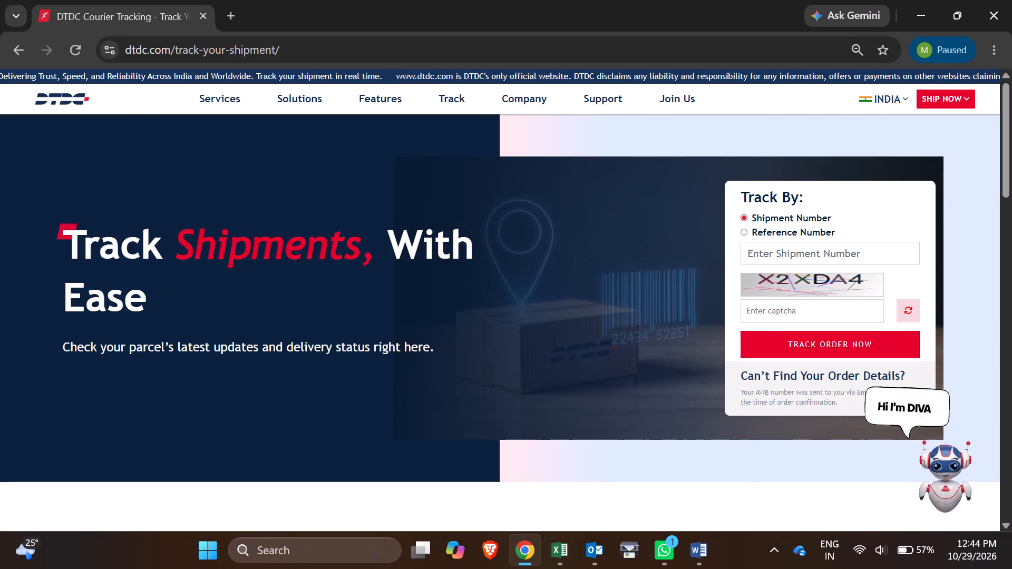
click(821, 254)
key(ctrl+v)
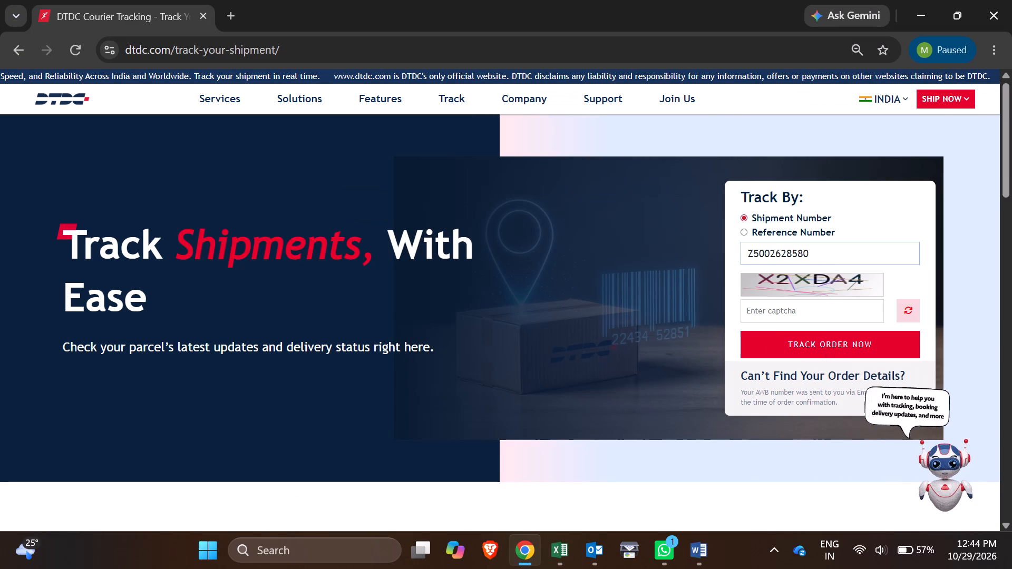
click(790, 312)
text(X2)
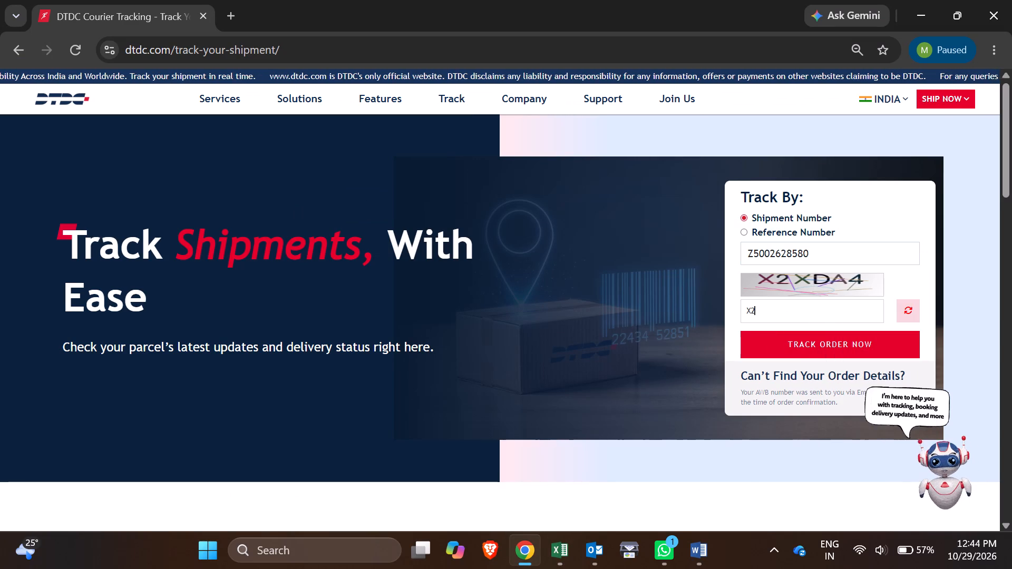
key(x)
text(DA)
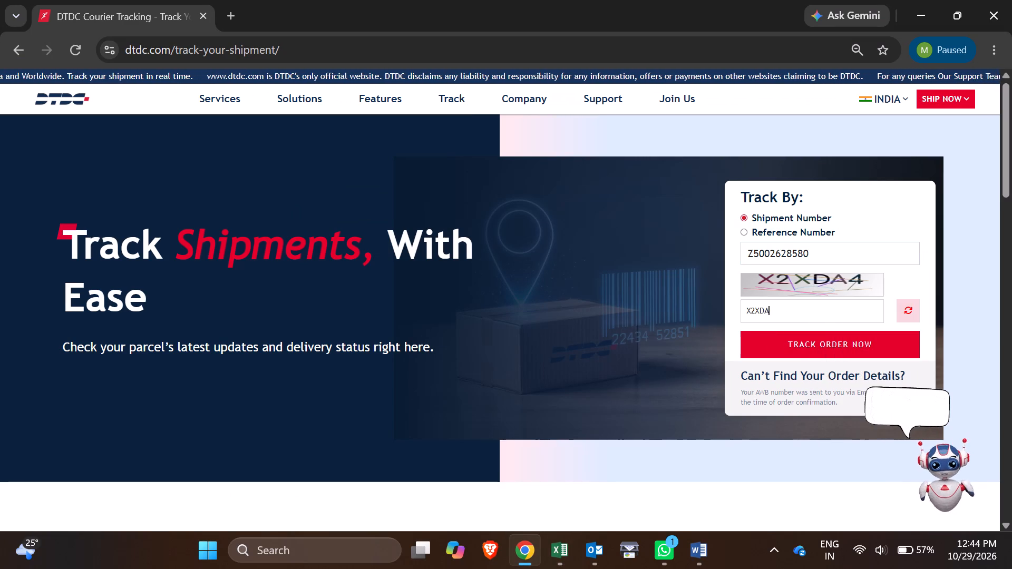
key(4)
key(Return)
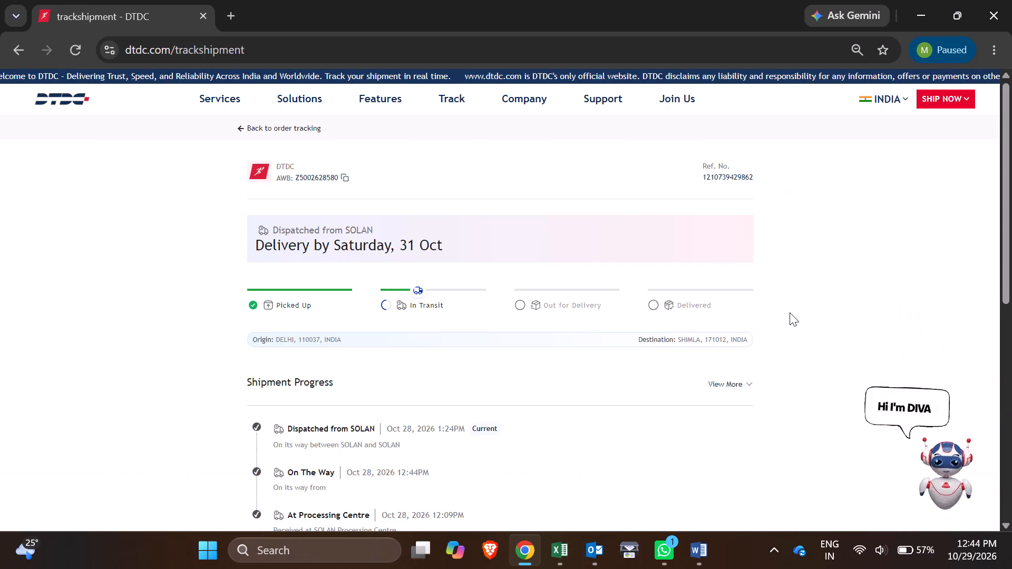
Return to the DOCKET SLIP workbook in Excel and copy the docket slip number of the row 72 Chandigarh shipment.
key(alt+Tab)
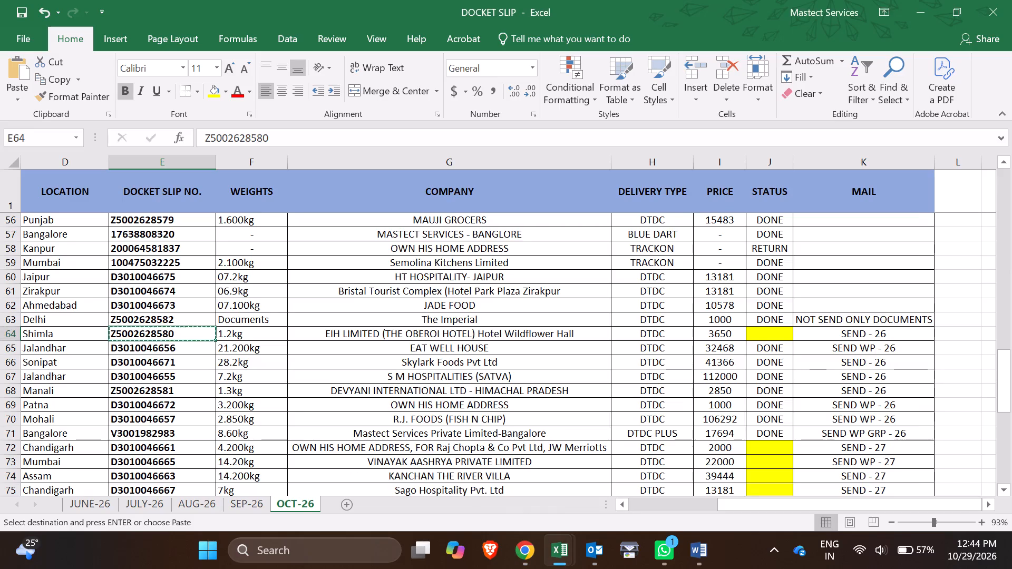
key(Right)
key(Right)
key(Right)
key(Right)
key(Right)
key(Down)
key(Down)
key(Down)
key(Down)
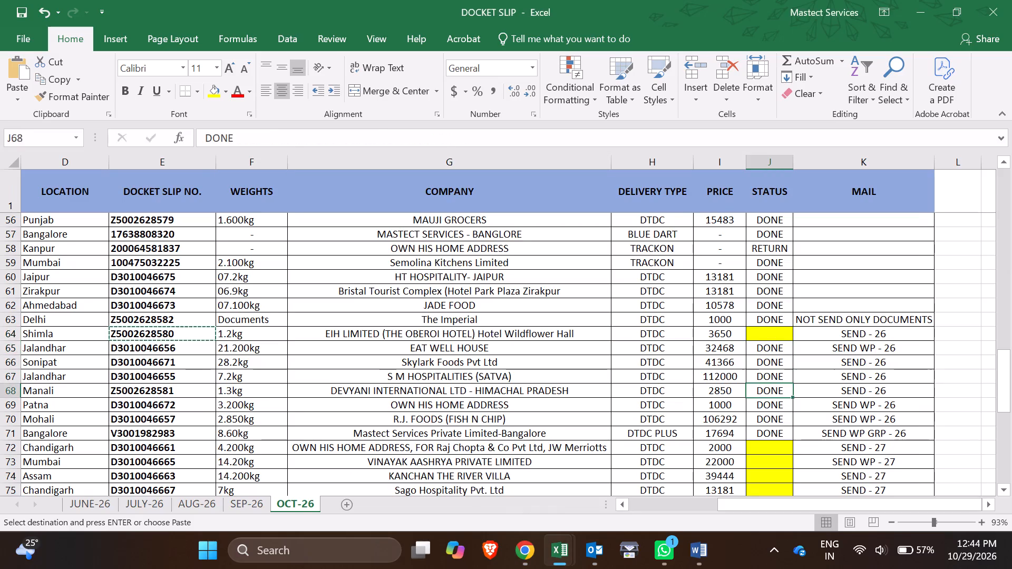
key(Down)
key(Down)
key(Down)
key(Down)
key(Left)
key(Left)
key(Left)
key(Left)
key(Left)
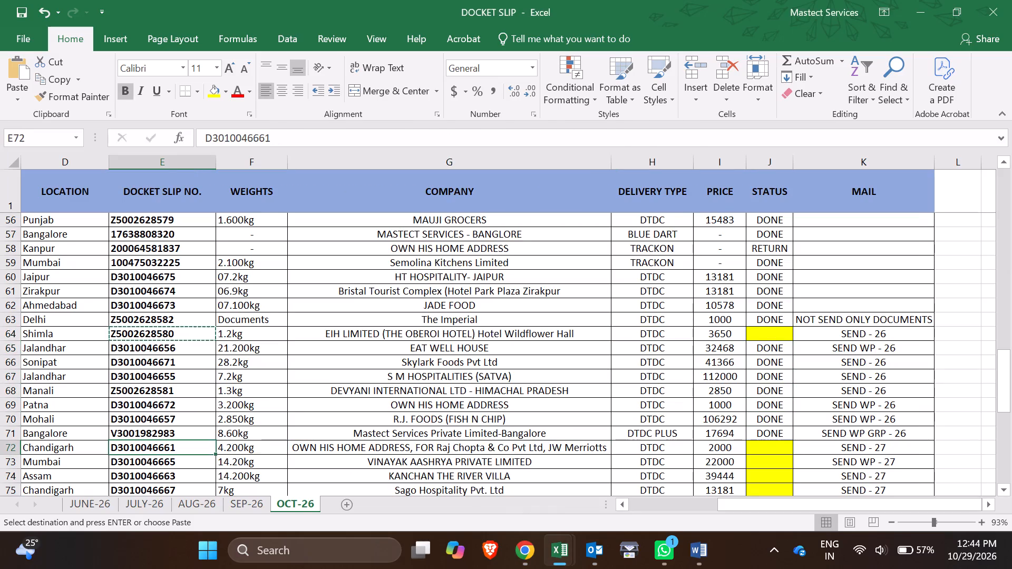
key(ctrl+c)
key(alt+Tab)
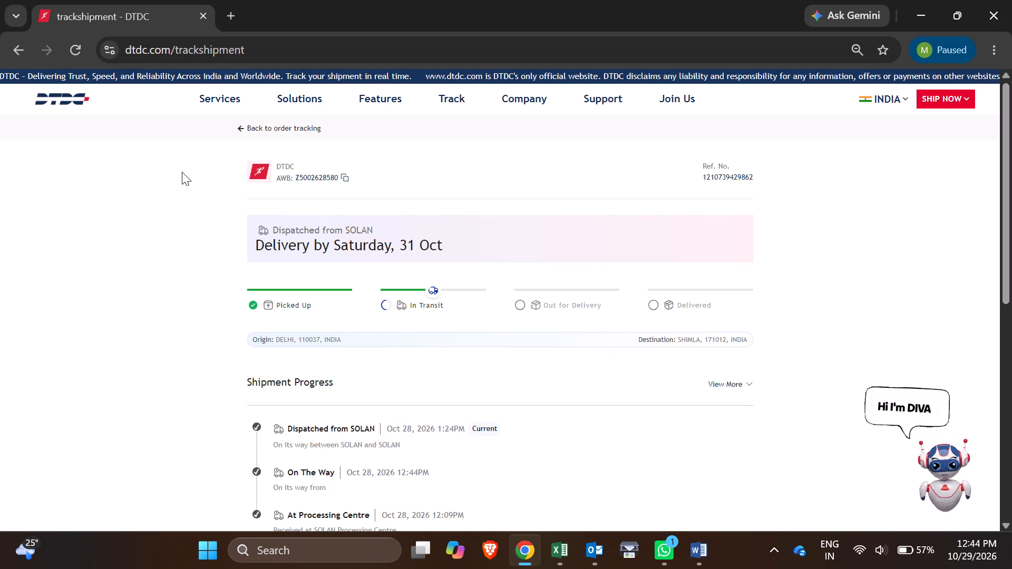
click(251, 126)
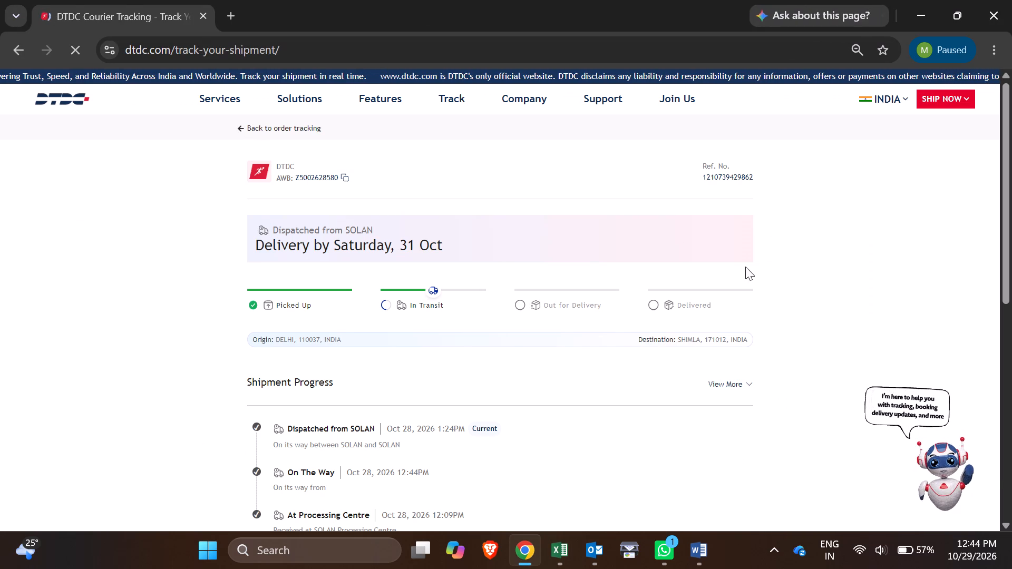
click(787, 254)
key(ctrl+v)
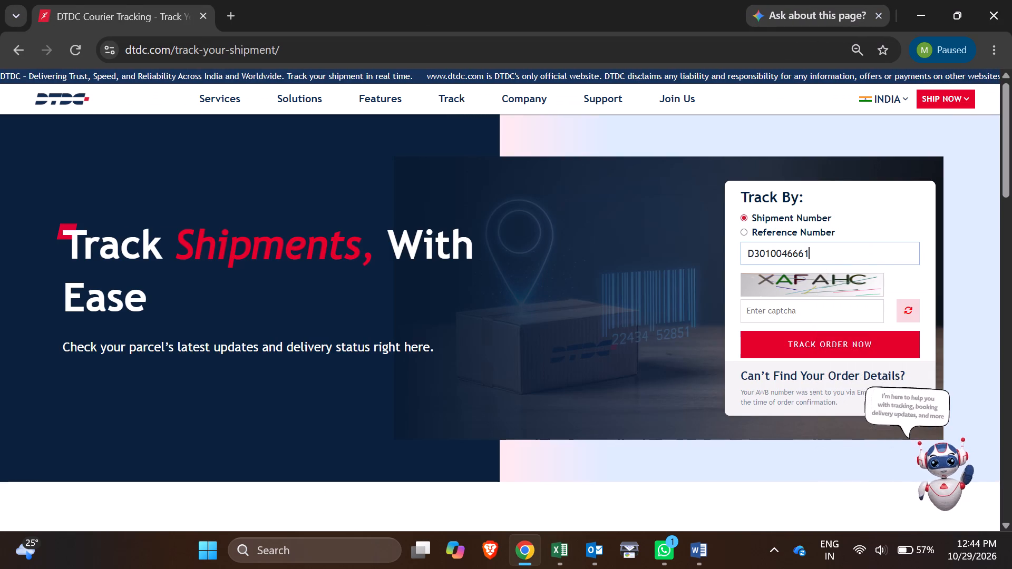
click(774, 314)
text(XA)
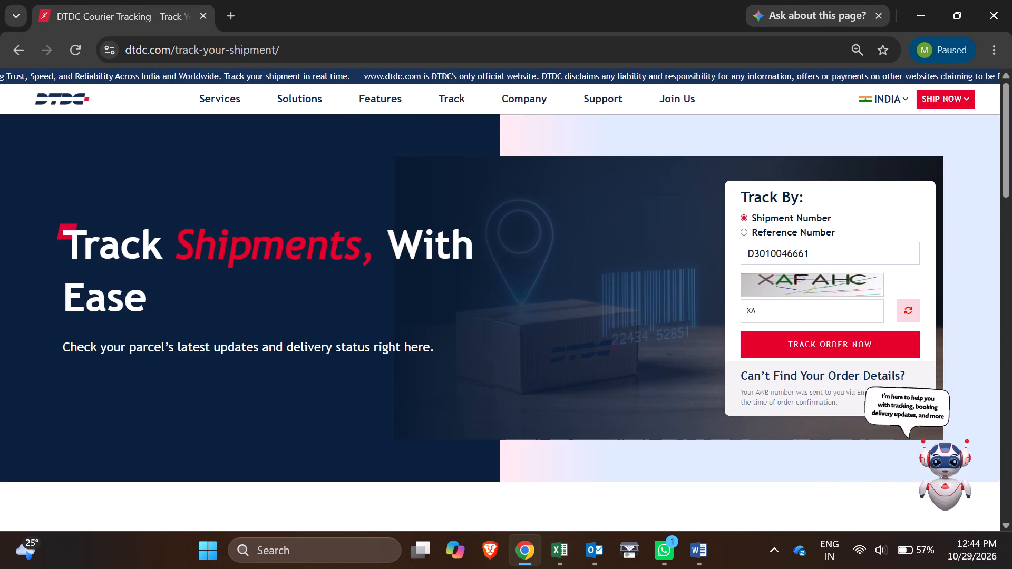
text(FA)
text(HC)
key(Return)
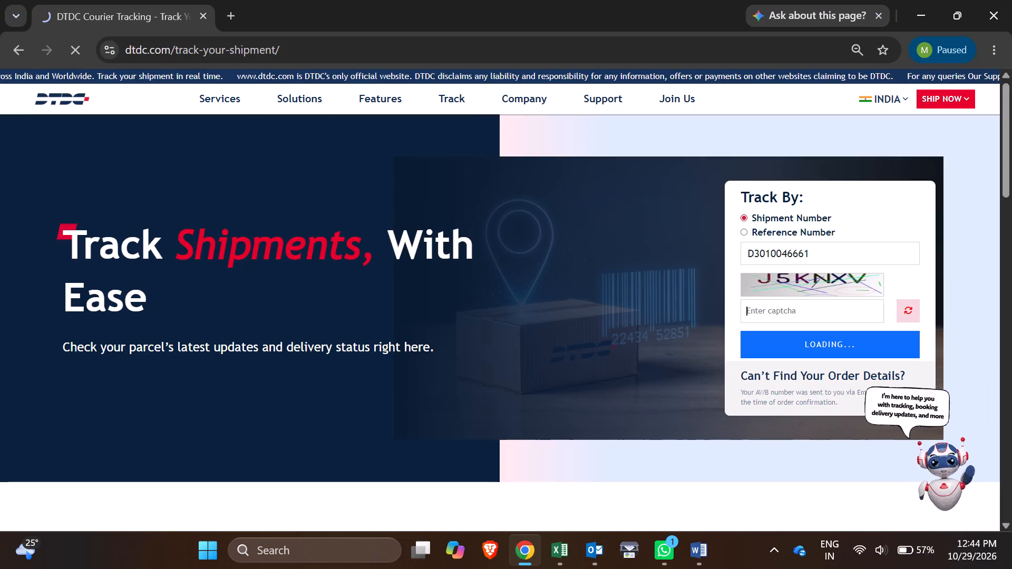
In the DOCKET SLIP workbook in Excel, fill the row 72 Chandigarh status with DONE from the row above and save.
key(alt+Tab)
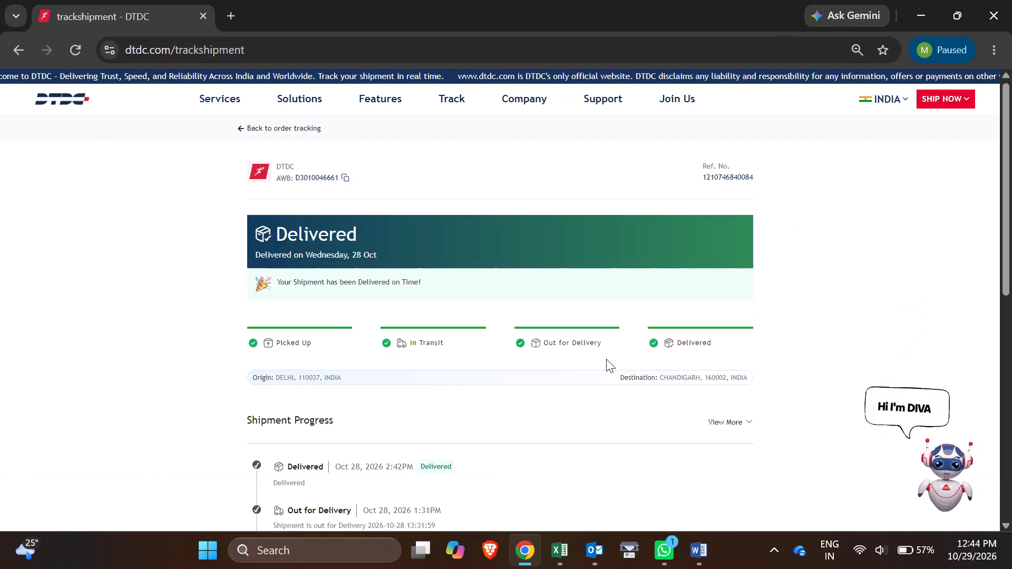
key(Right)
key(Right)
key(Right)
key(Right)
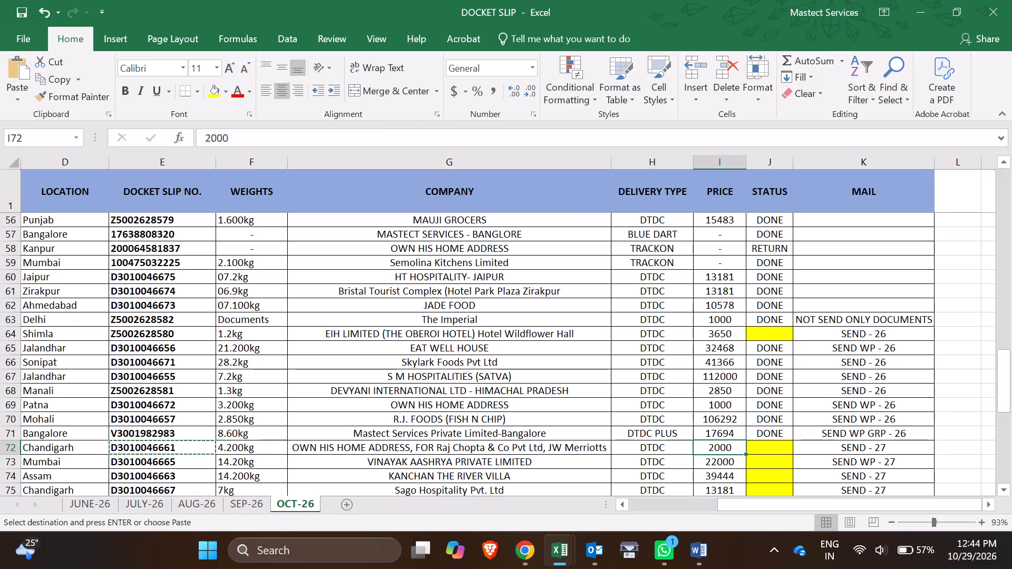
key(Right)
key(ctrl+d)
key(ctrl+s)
Copy the docket slip number of the row 73 Mumbai shipment.
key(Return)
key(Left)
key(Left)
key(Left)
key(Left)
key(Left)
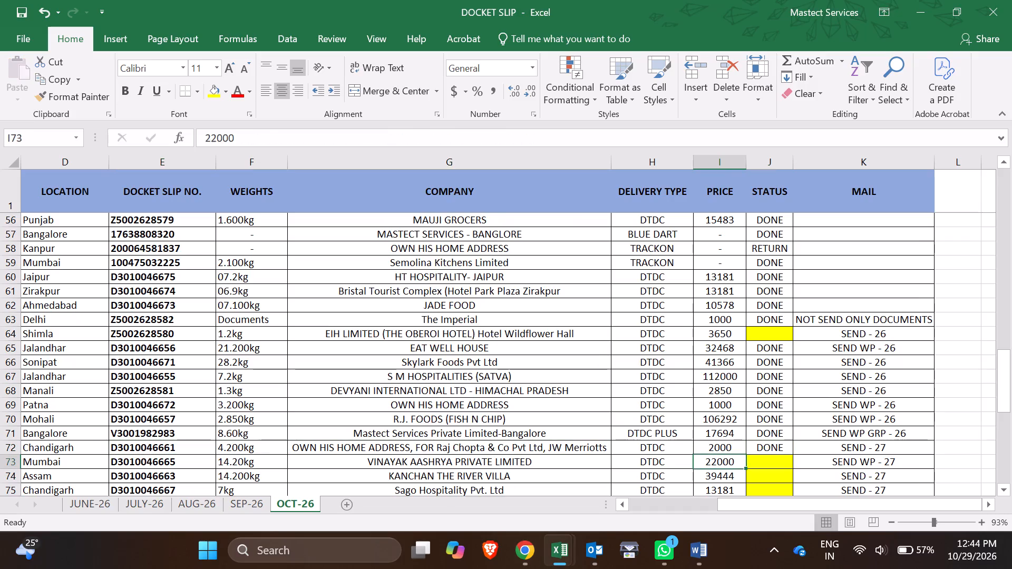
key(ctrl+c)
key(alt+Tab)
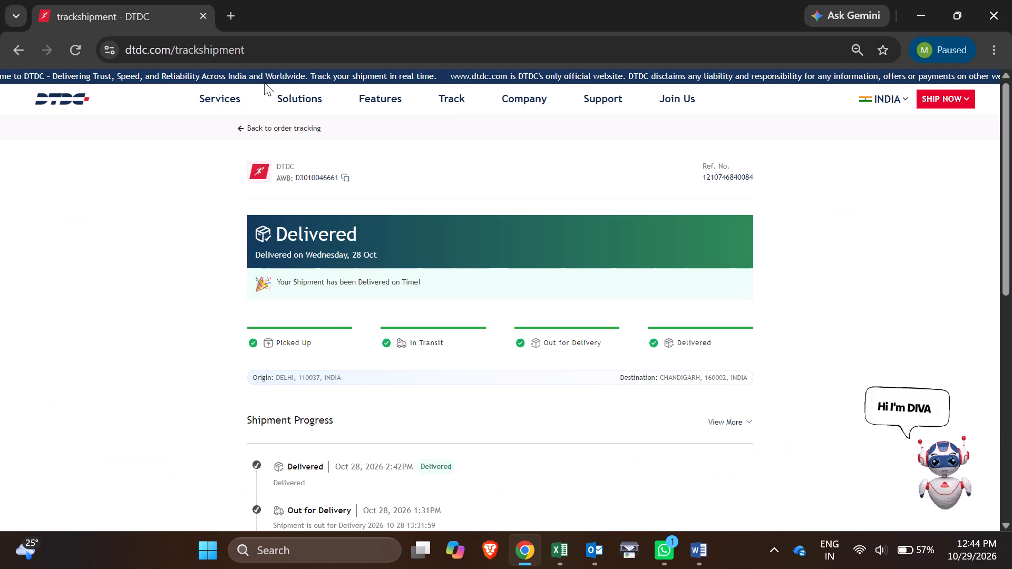
click(248, 128)
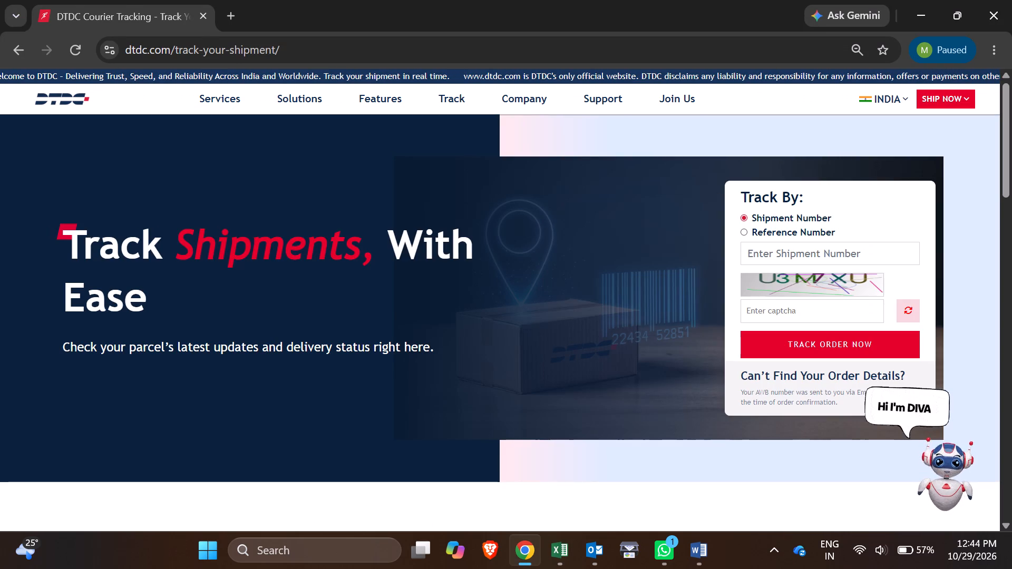
click(778, 251)
key(ctrl+v)
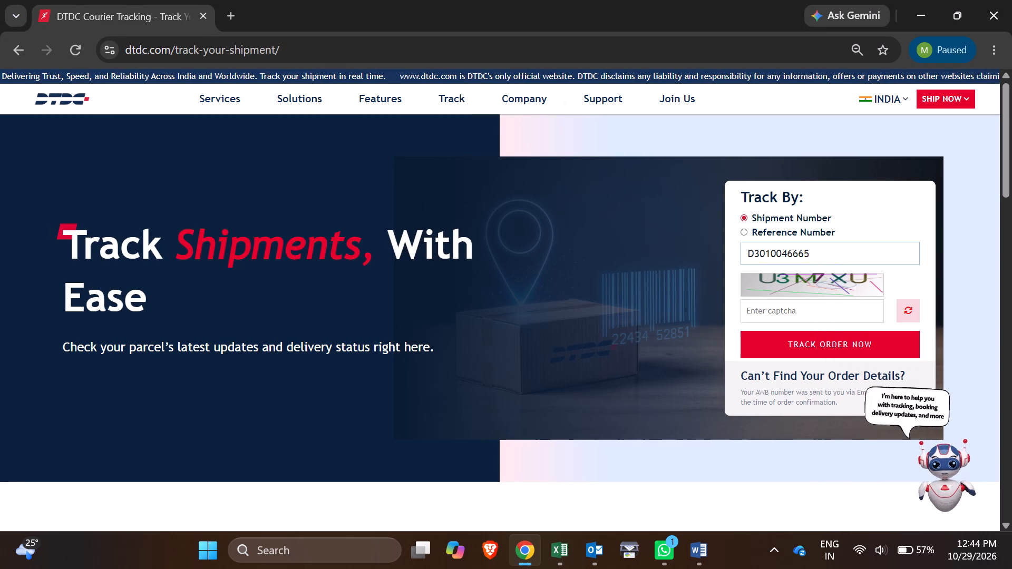
click(772, 312)
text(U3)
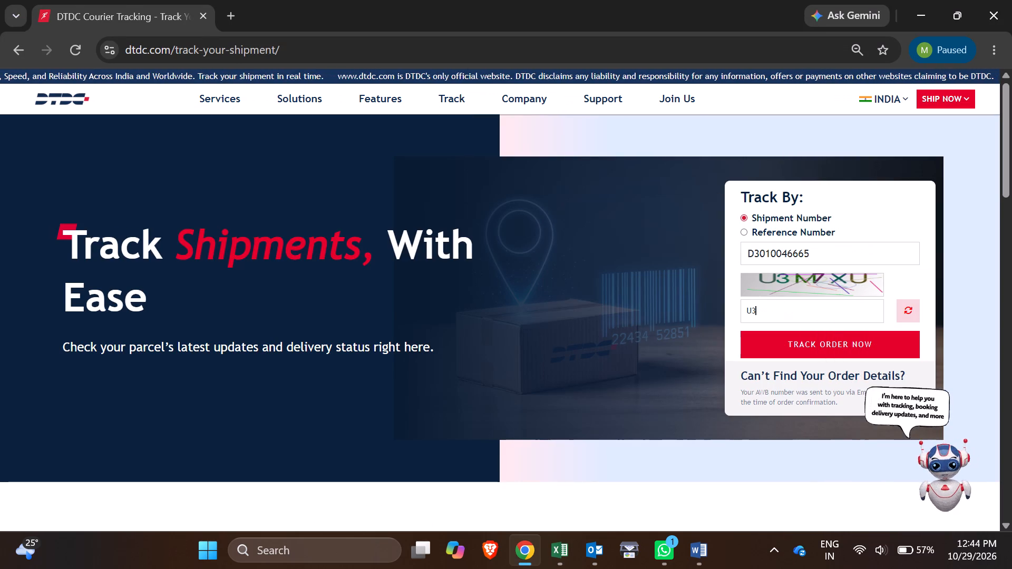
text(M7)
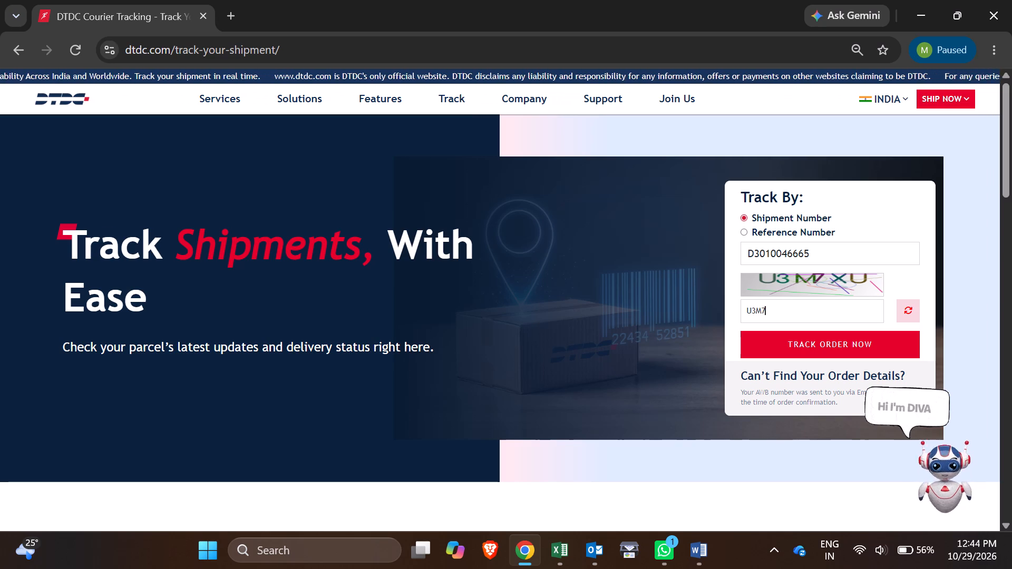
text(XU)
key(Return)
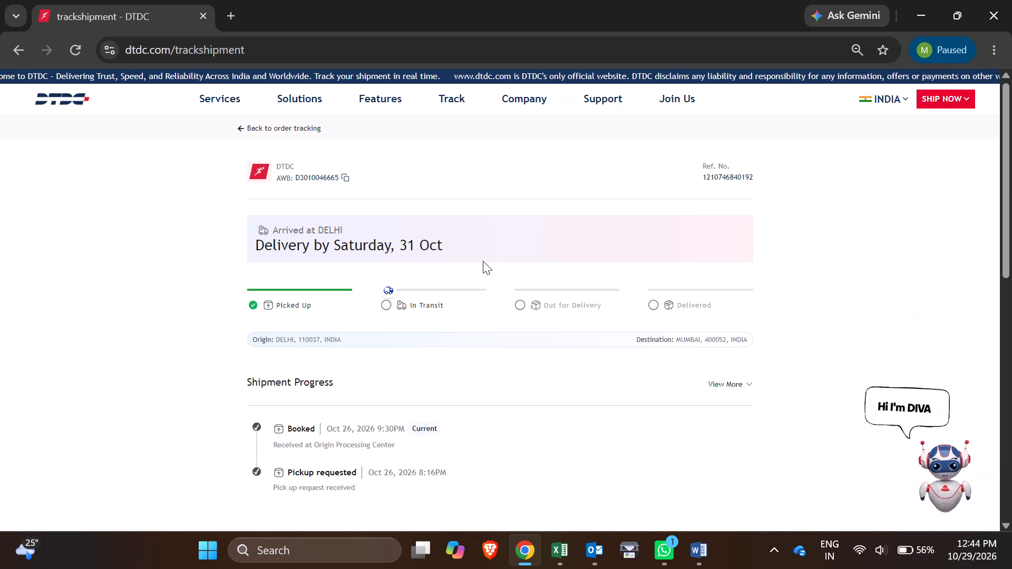
Return to the DOCKET SLIP workbook in Excel and copy the docket slip number of the row 74 Assam shipment.
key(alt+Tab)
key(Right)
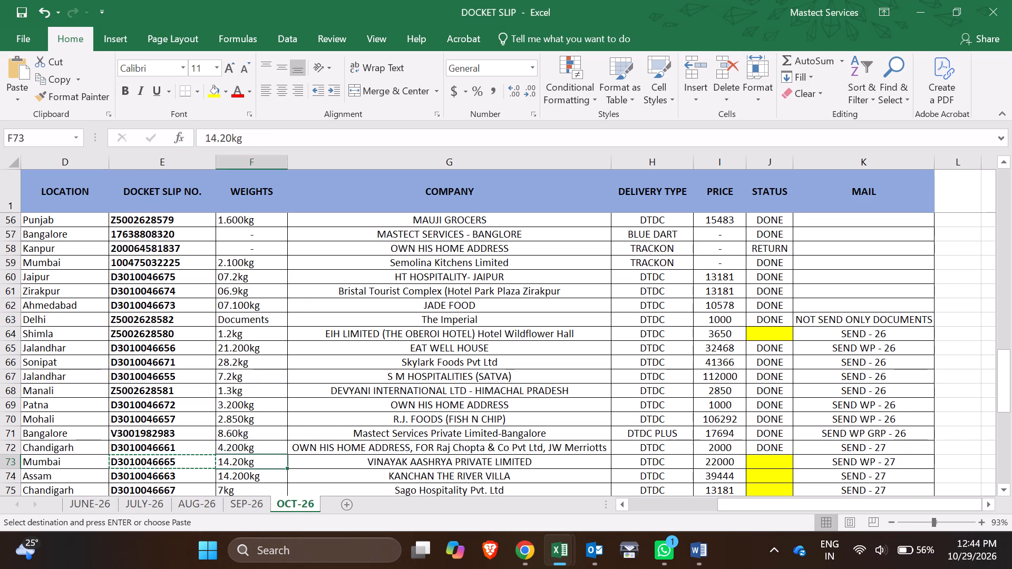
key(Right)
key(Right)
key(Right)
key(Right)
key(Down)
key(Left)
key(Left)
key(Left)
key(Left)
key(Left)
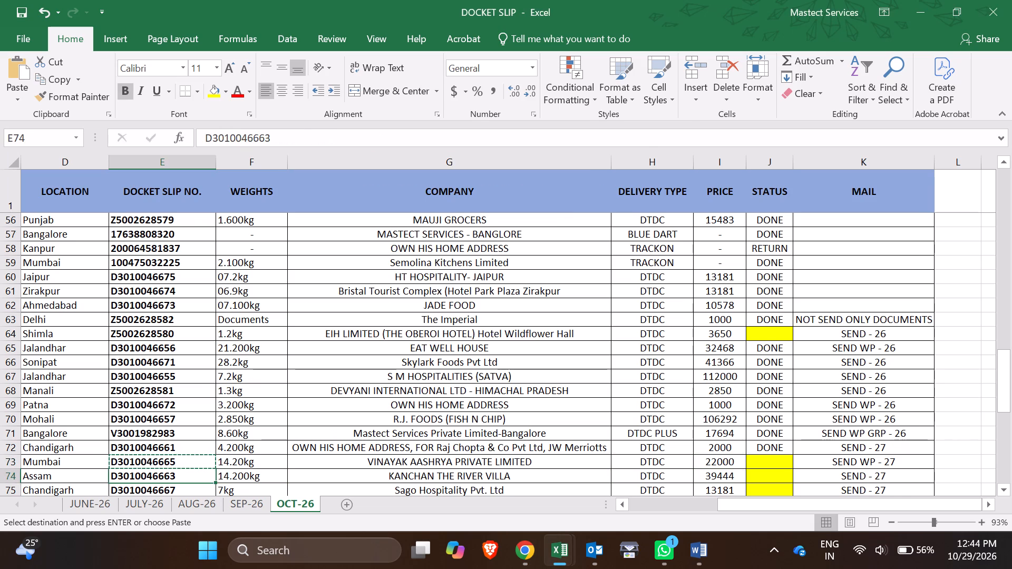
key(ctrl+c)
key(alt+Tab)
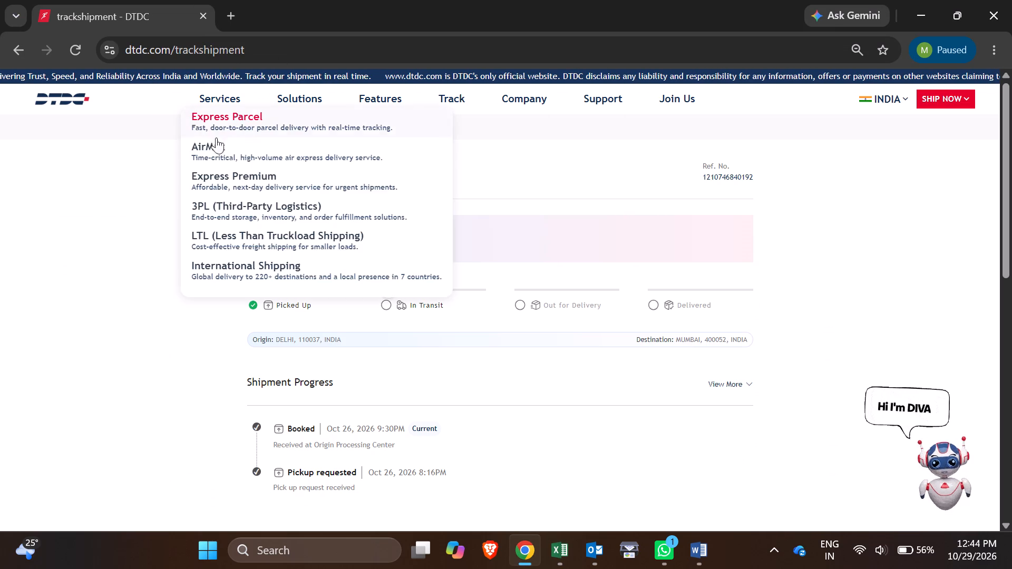
click(250, 127)
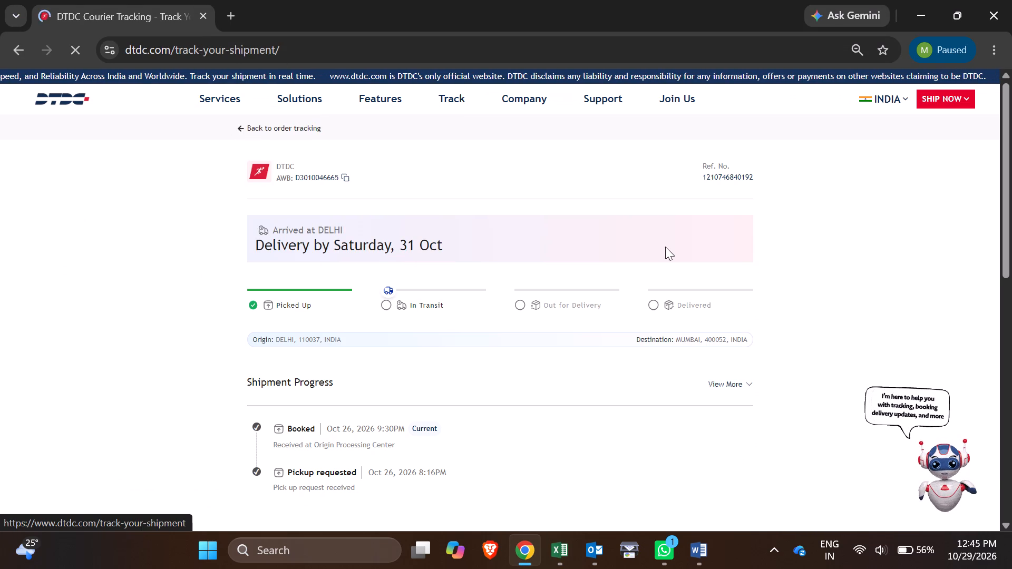
click(768, 253)
key(ctrl+v)
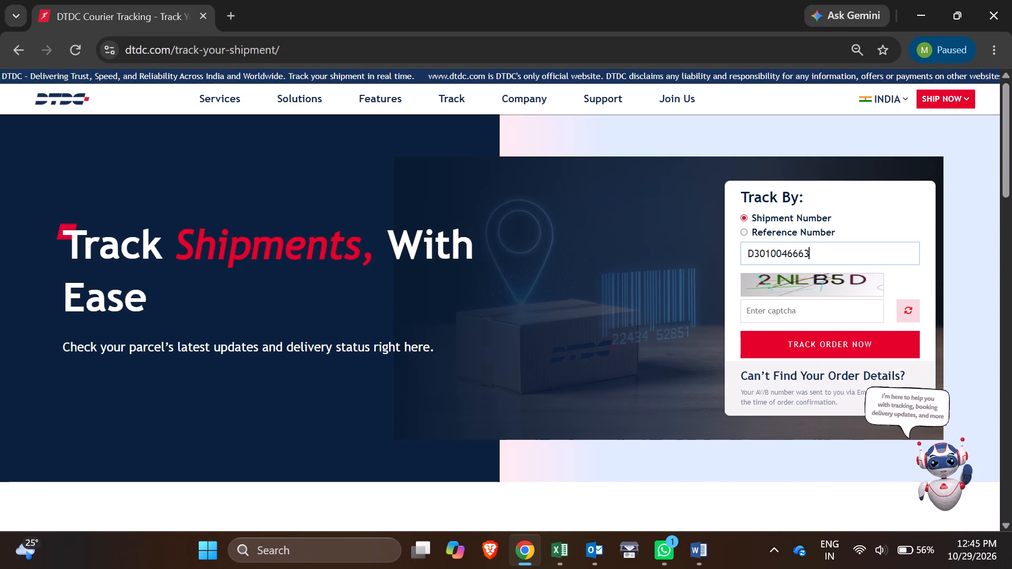
click(767, 311)
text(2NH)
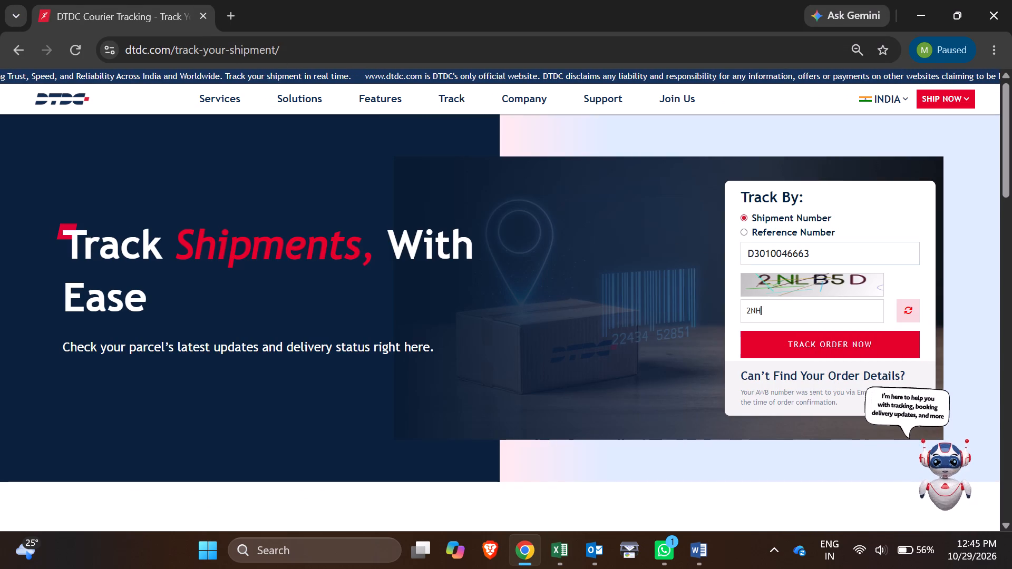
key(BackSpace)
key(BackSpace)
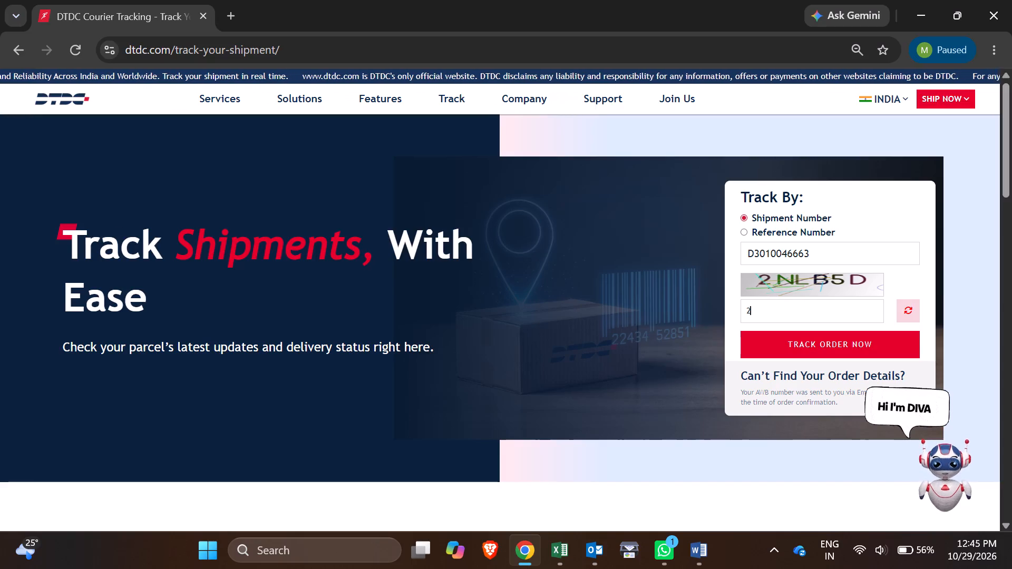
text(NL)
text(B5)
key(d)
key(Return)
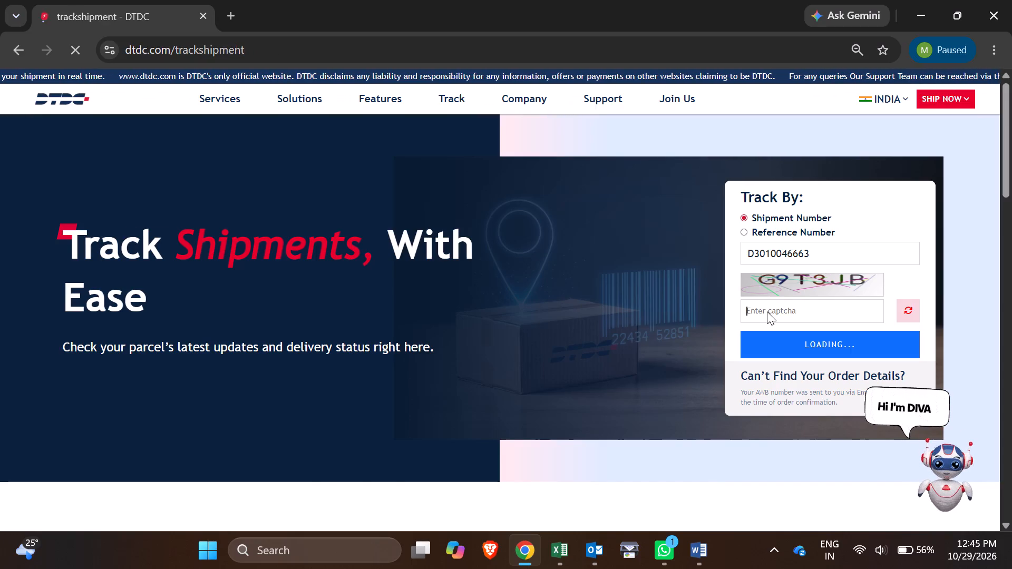
Return to the DOCKET SLIP workbook in Excel and copy the docket slip number of the row 75 Chandigarh shipment.
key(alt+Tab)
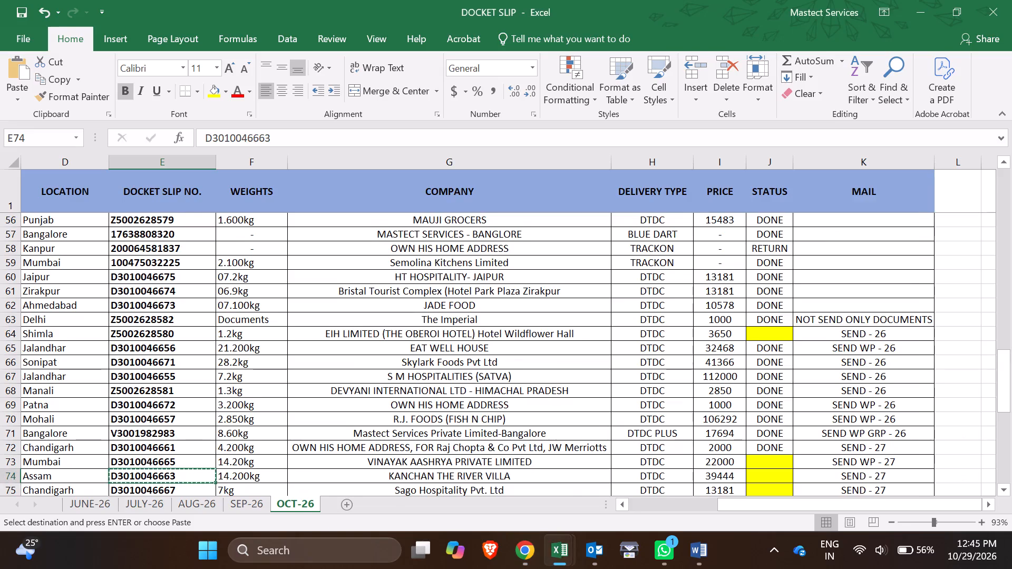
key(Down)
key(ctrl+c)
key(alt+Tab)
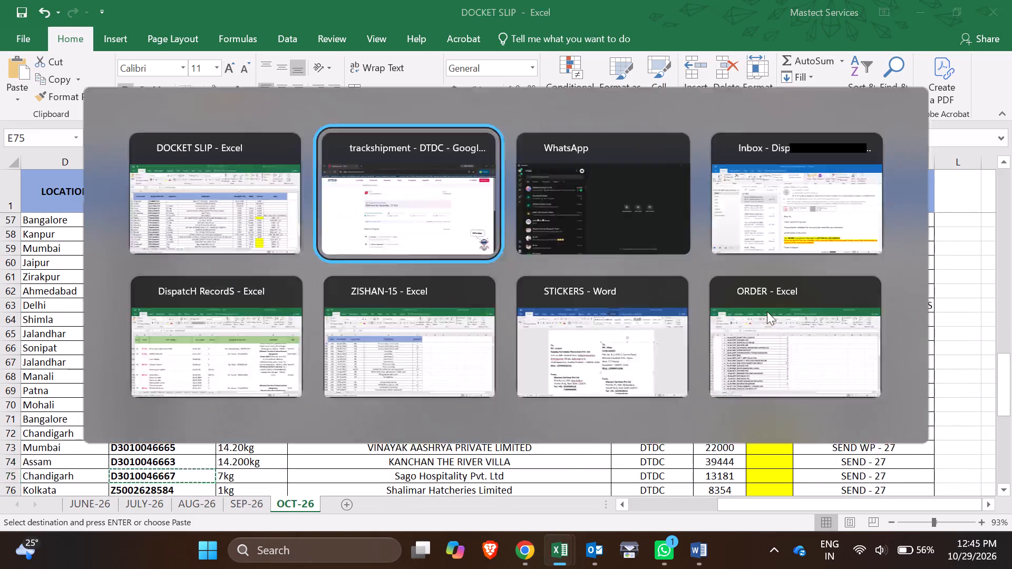
click(268, 127)
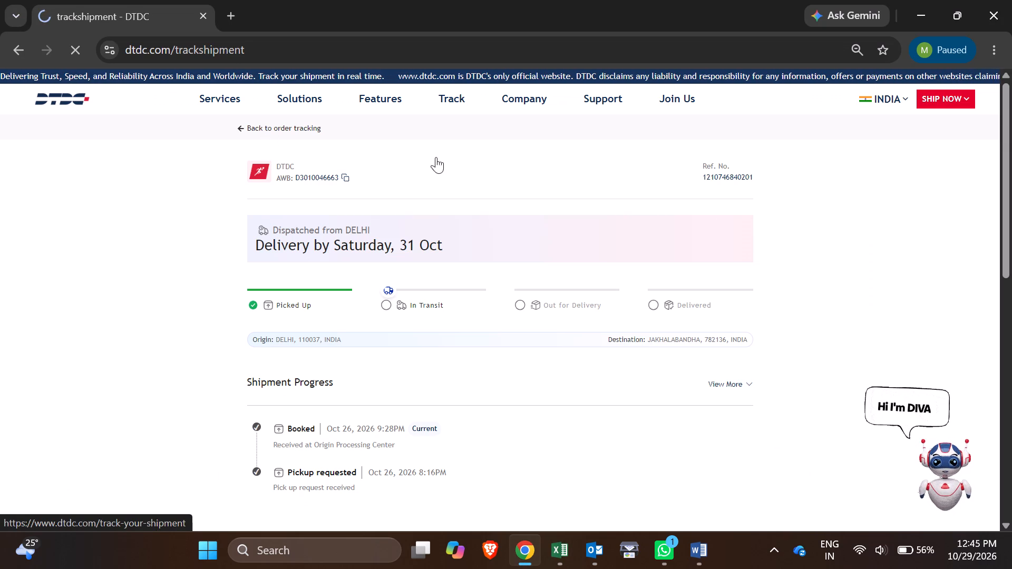
click(778, 253)
key(ctrl+v)
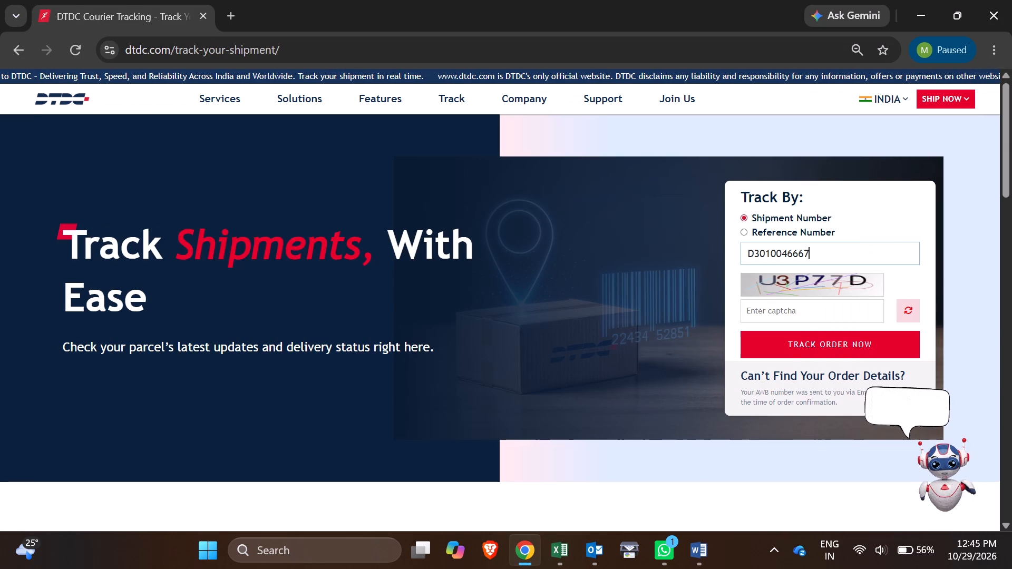
click(773, 312)
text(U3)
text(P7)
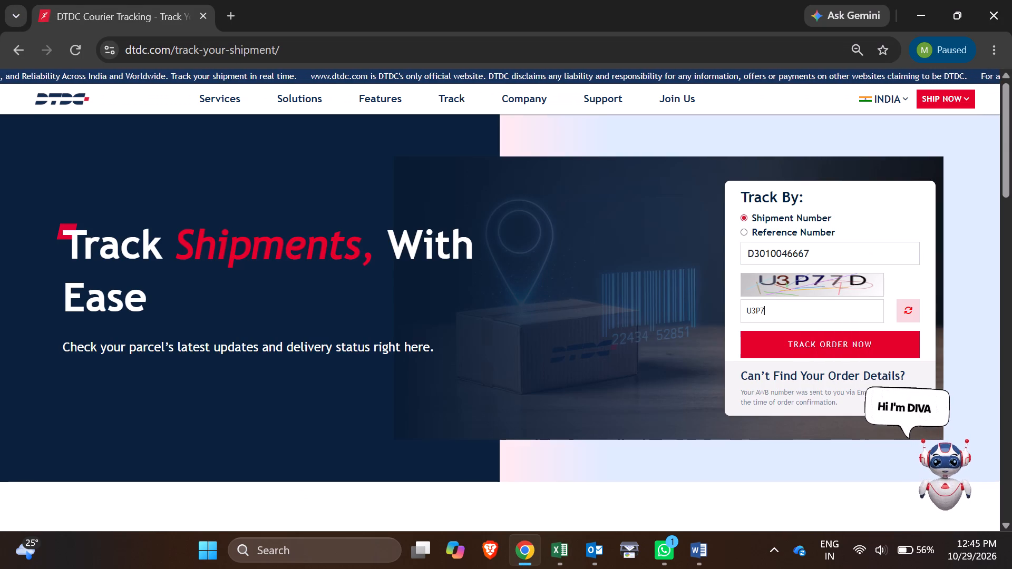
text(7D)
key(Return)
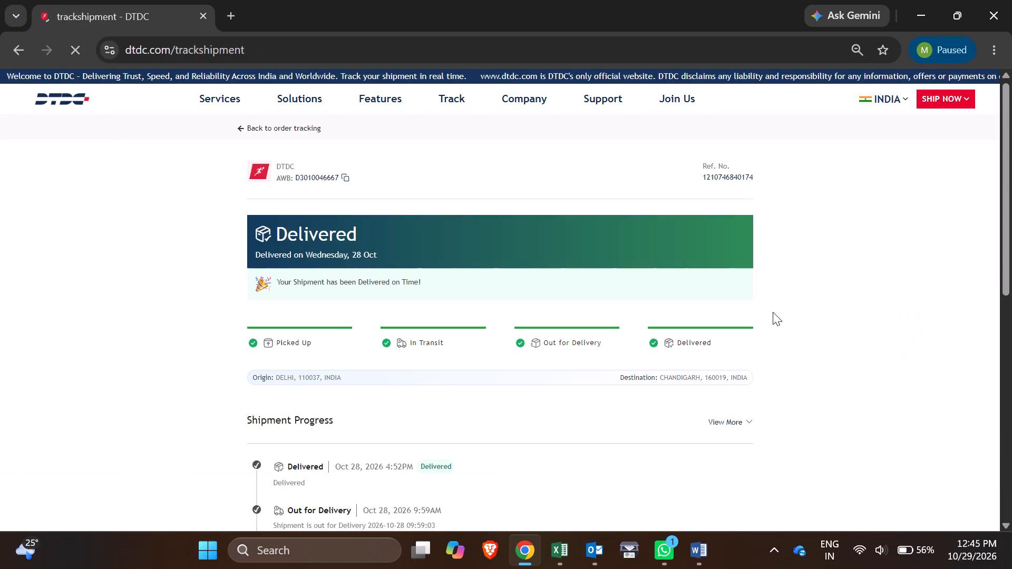
In the DOCKET SLIP workbook in Excel, copy the DONE status from row 72 to the row 75 Chandigarh shipment and save.
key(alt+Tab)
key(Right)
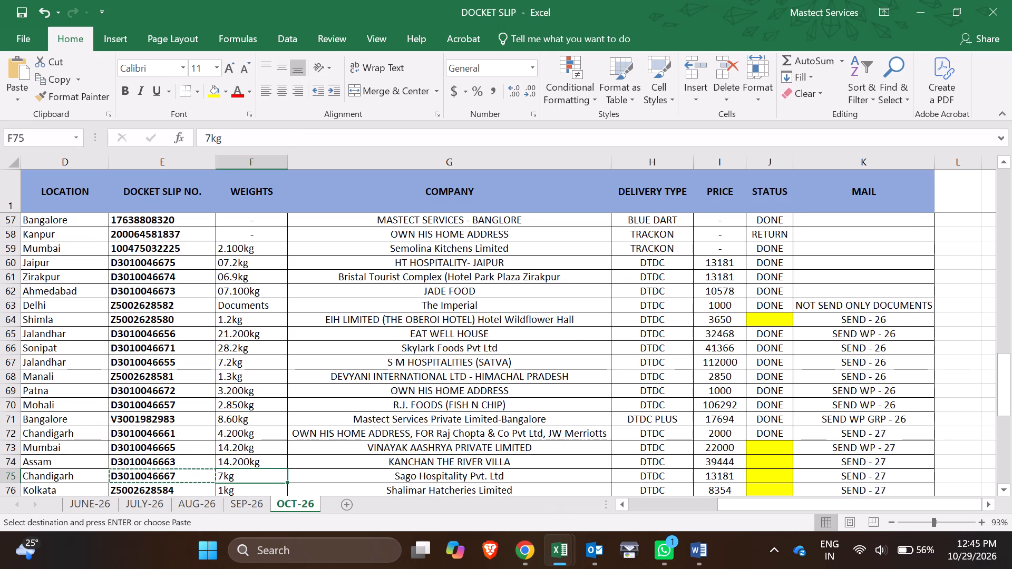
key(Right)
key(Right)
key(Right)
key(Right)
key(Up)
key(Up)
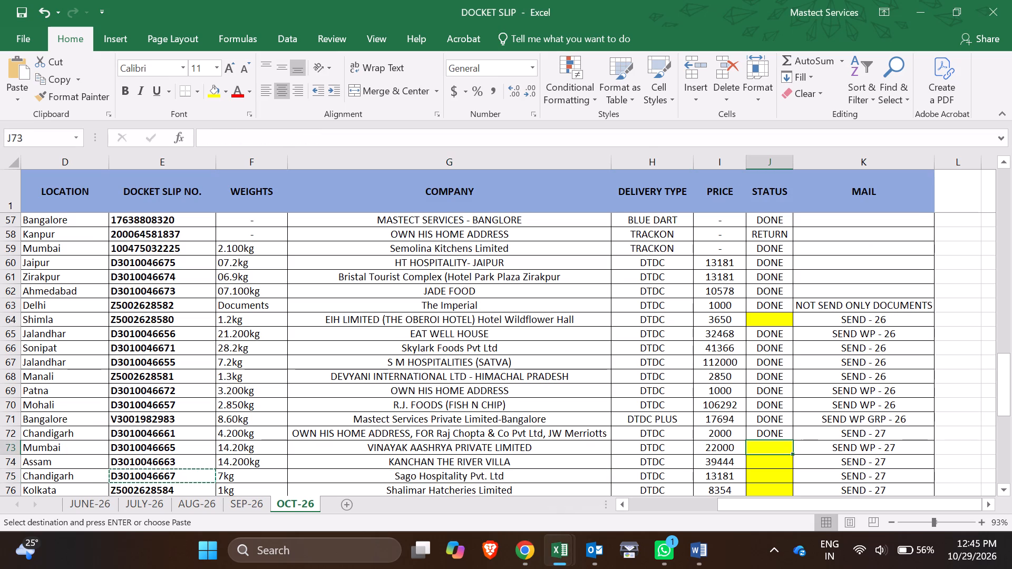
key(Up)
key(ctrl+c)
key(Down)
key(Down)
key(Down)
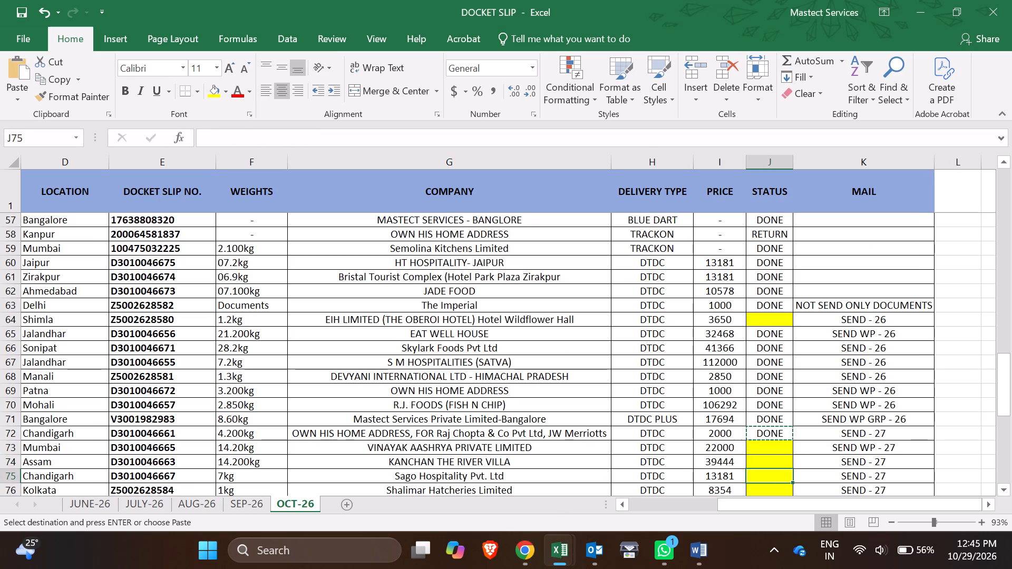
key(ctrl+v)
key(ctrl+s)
Copy the docket slip number of the row 76 Kolkata shipment for Shalimar Hatcheries Limited.
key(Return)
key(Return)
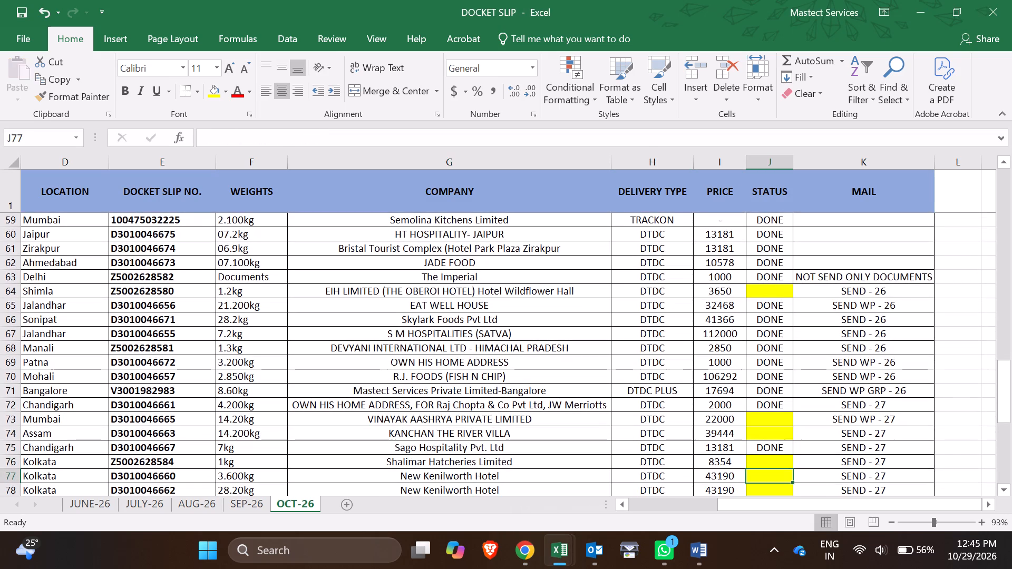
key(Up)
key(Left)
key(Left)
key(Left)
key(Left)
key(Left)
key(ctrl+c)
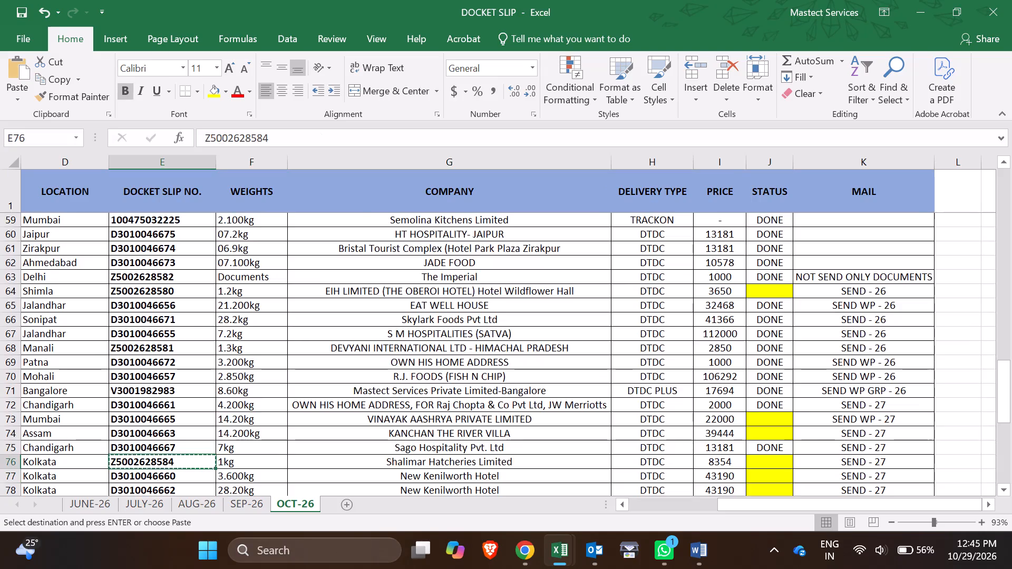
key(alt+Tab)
click(278, 129)
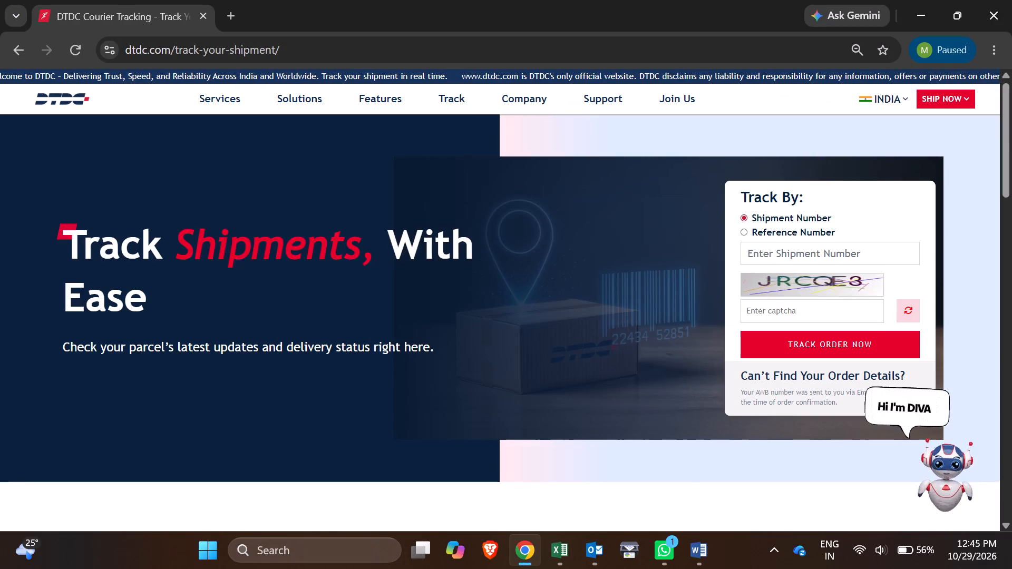
click(787, 249)
key(ctrl+v)
click(781, 313)
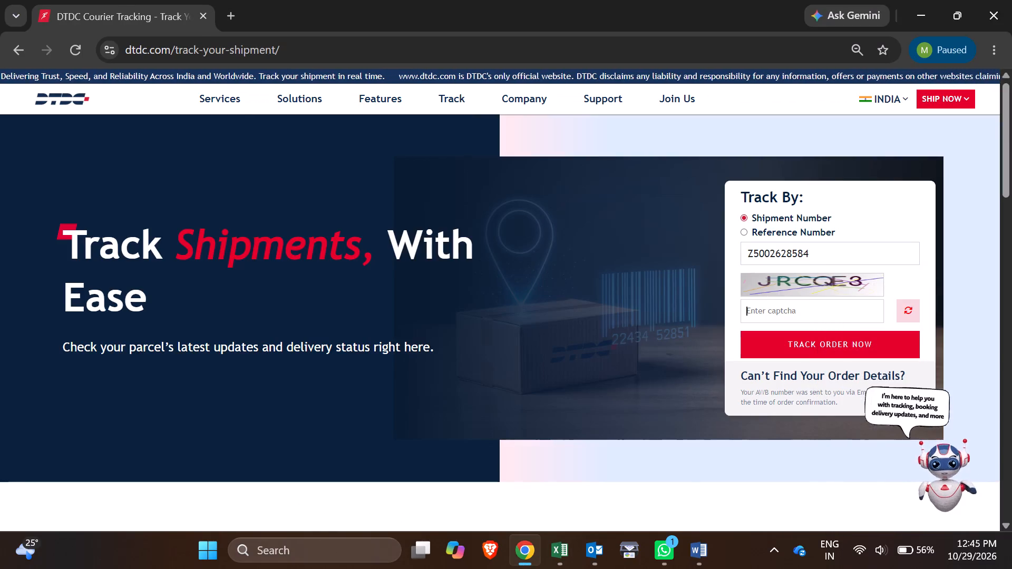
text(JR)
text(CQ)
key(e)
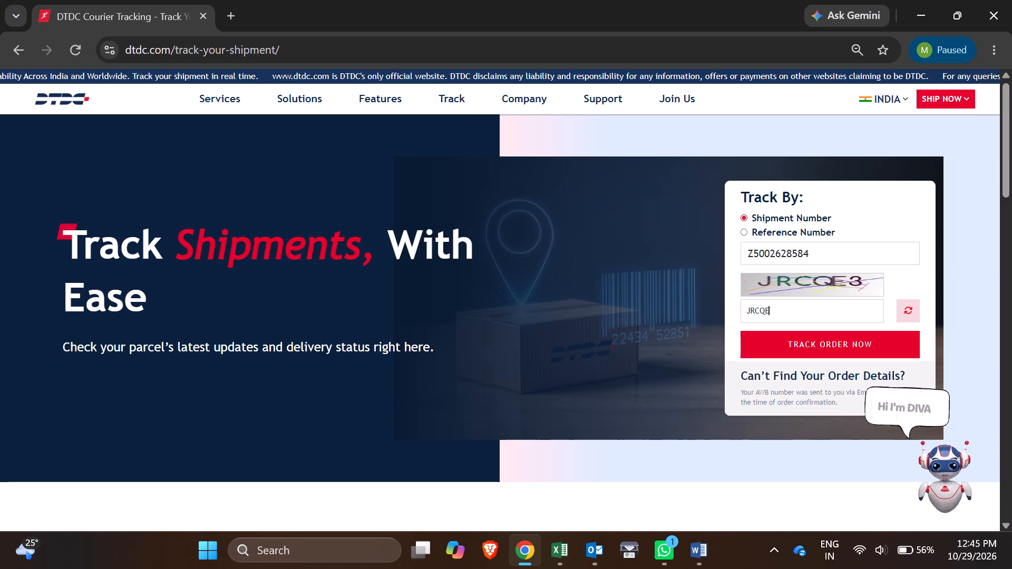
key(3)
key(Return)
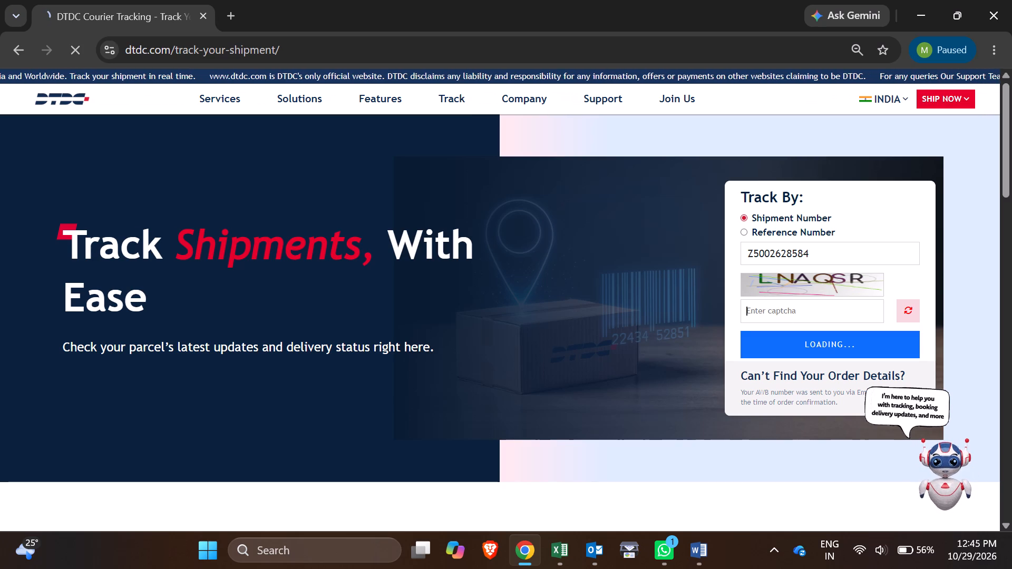
In the DOCKET SLIP workbook in Excel, fill the row 76 Kolkata status with DONE from the row above.
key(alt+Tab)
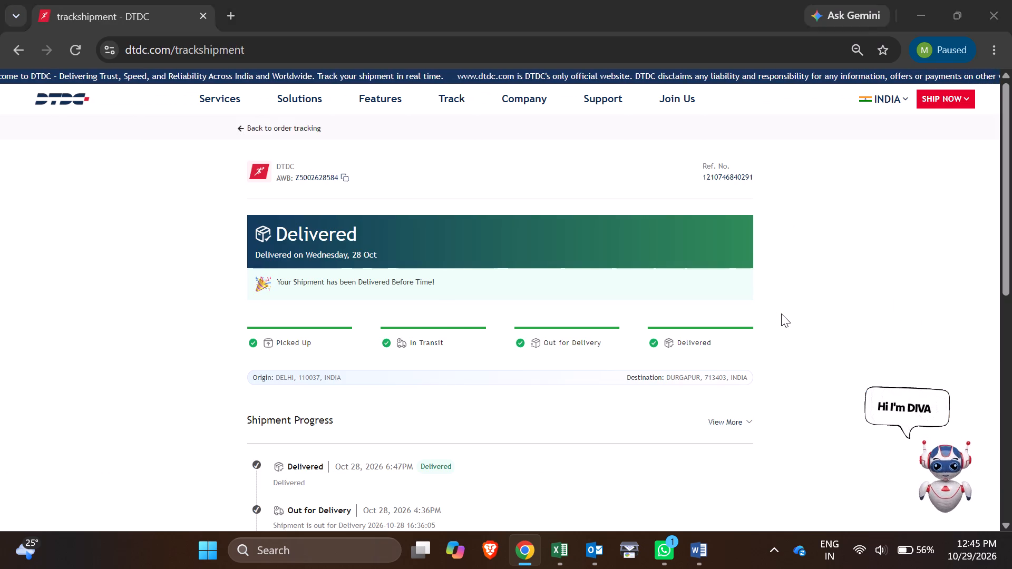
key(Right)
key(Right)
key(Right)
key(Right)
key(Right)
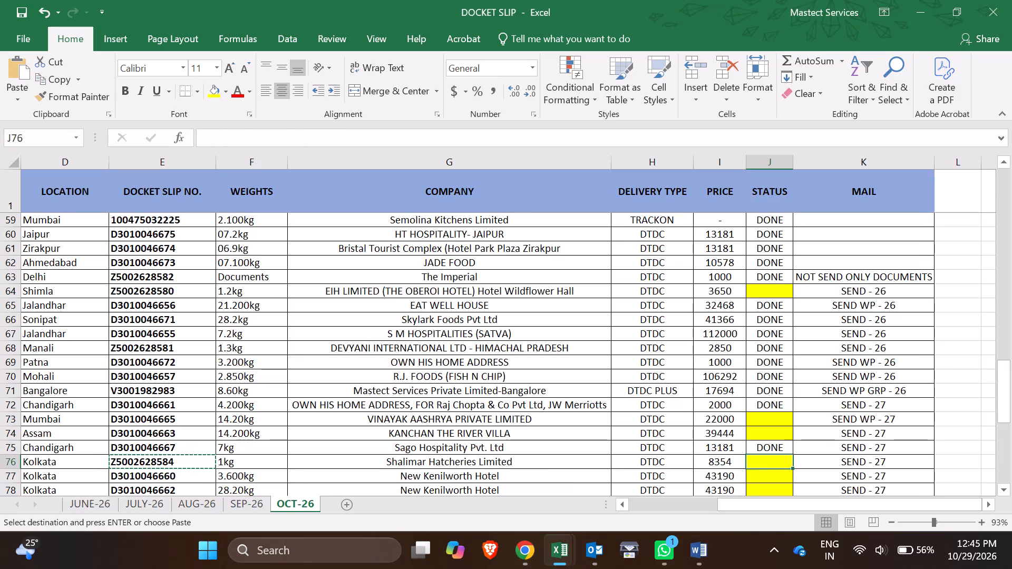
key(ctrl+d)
Copy the docket slip number of the row 77 Kolkata shipment for New Kenilworth Hotel.
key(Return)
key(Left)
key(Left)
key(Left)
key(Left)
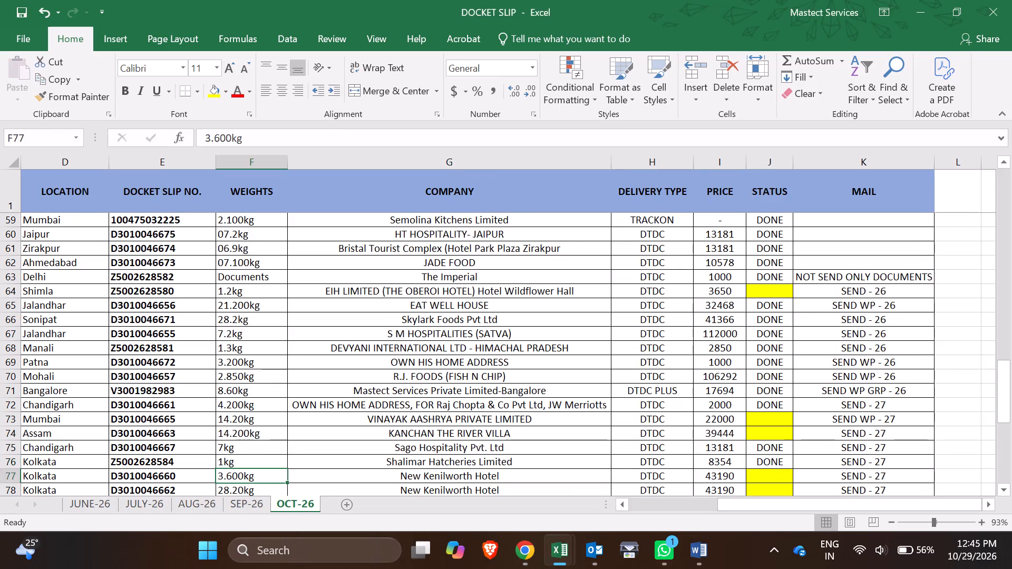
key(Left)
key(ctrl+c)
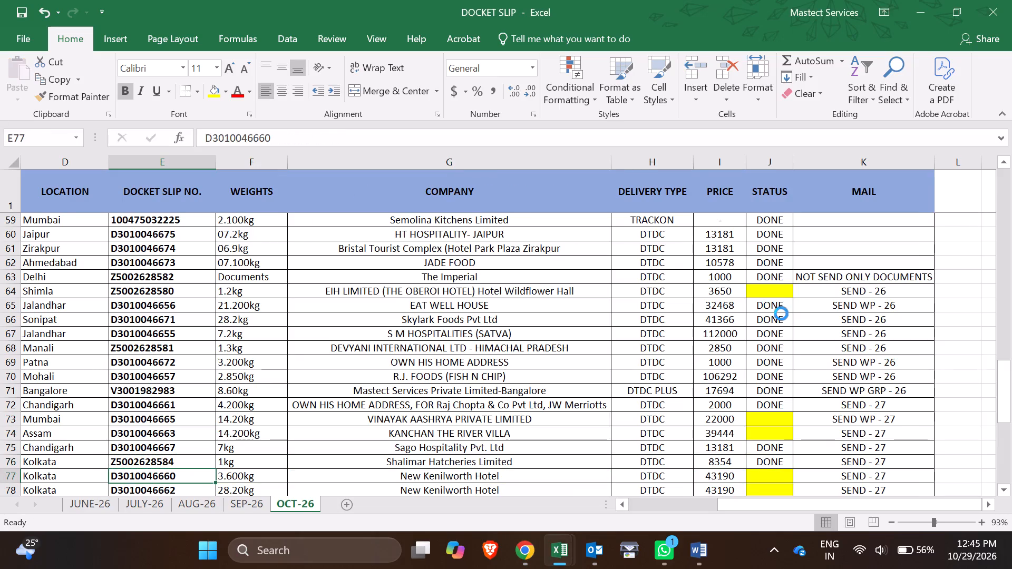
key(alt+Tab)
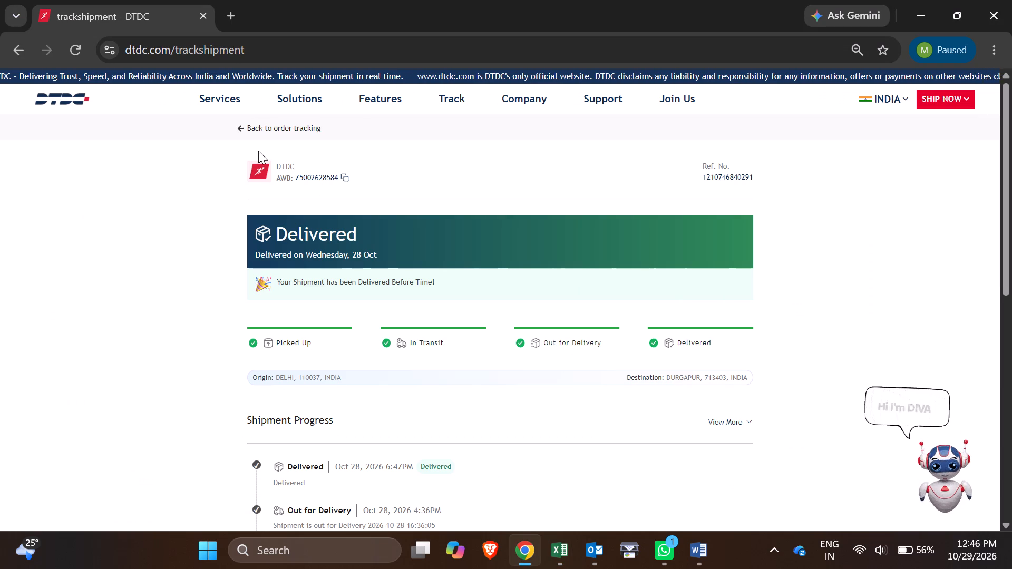
click(249, 127)
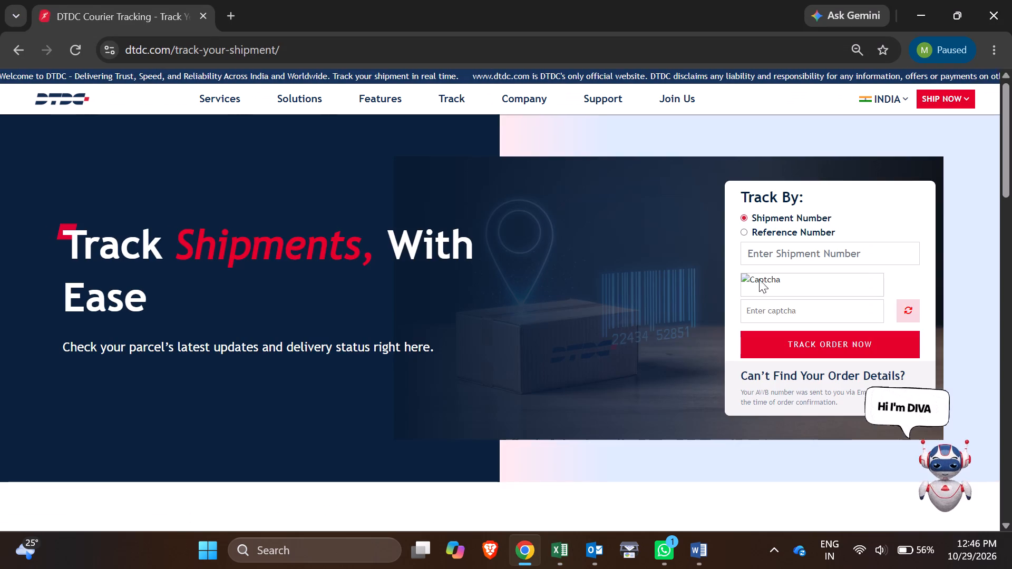
click(807, 249)
key(ctrl+v)
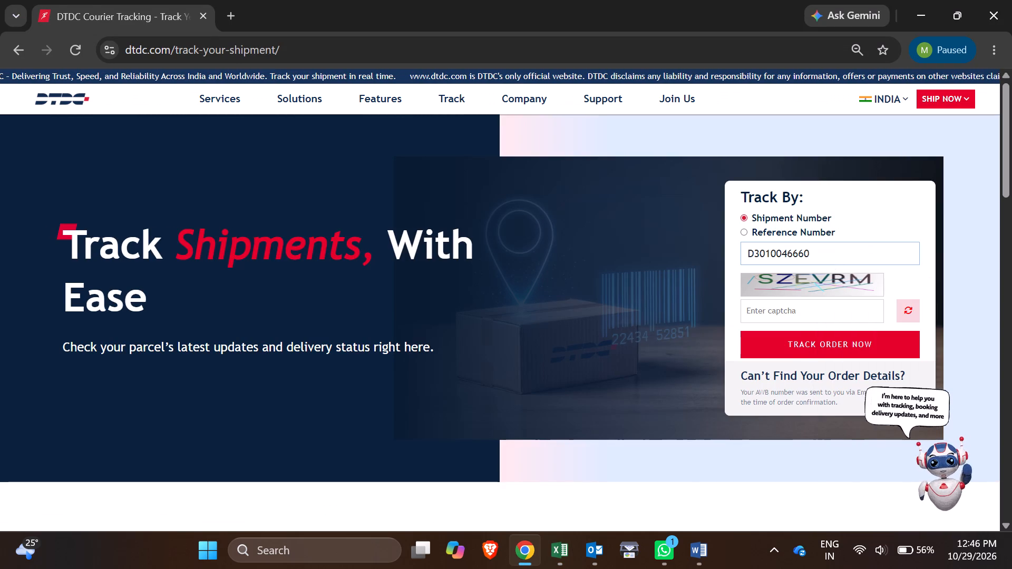
click(798, 310)
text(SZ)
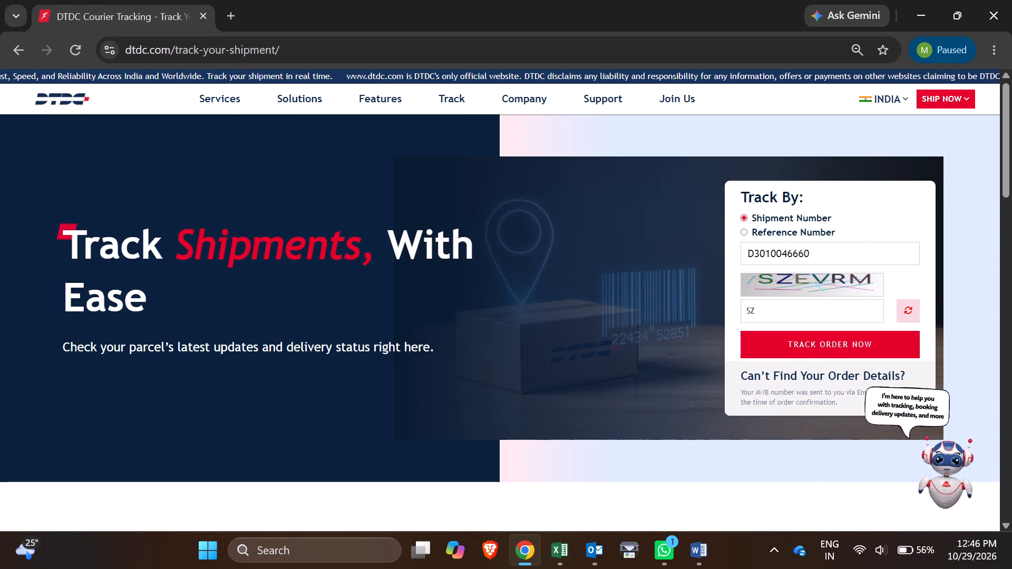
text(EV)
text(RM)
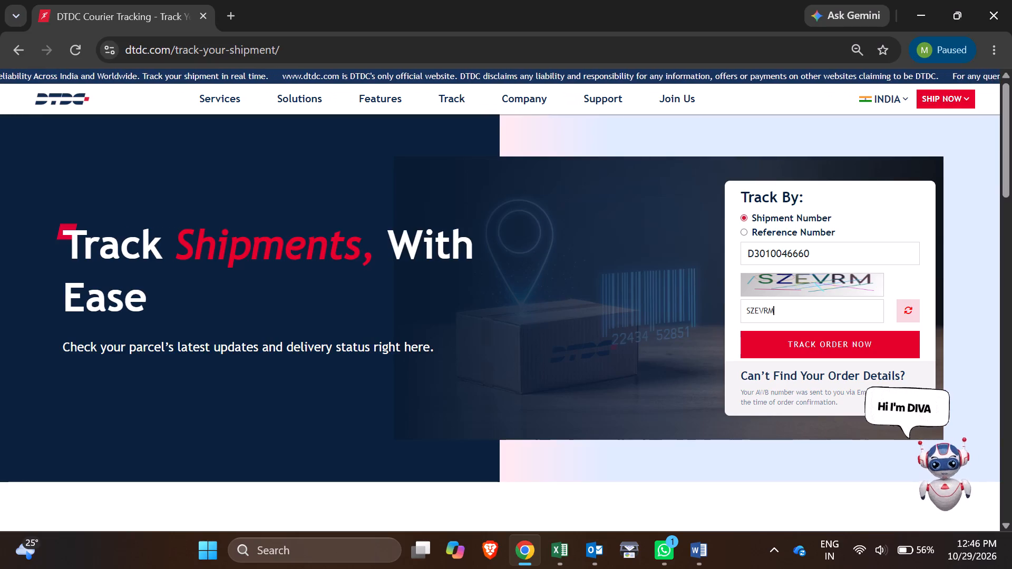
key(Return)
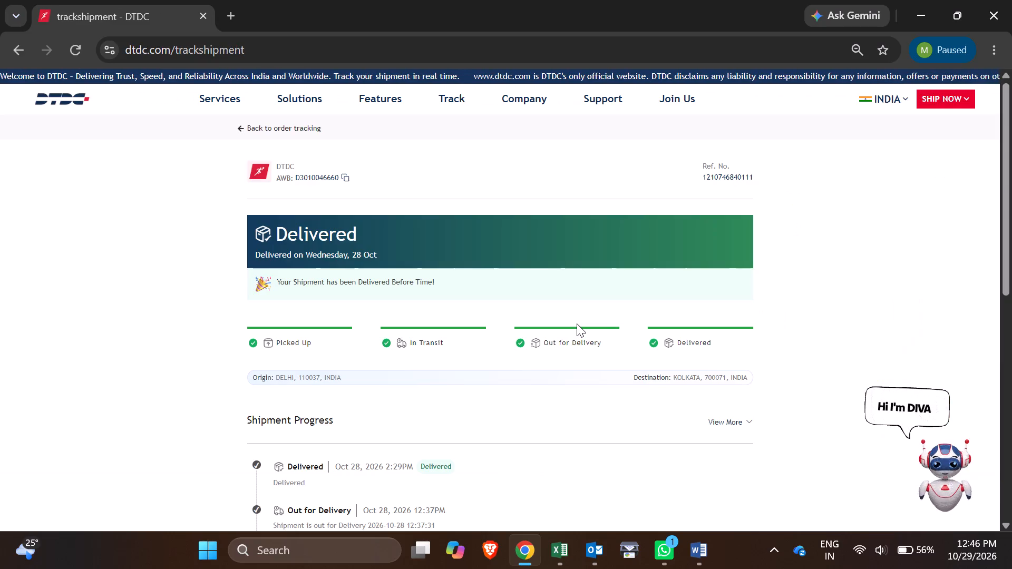
In the DOCKET SLIP workbook in Excel, fill the row 77 Kolkata status with DONE from the row above.
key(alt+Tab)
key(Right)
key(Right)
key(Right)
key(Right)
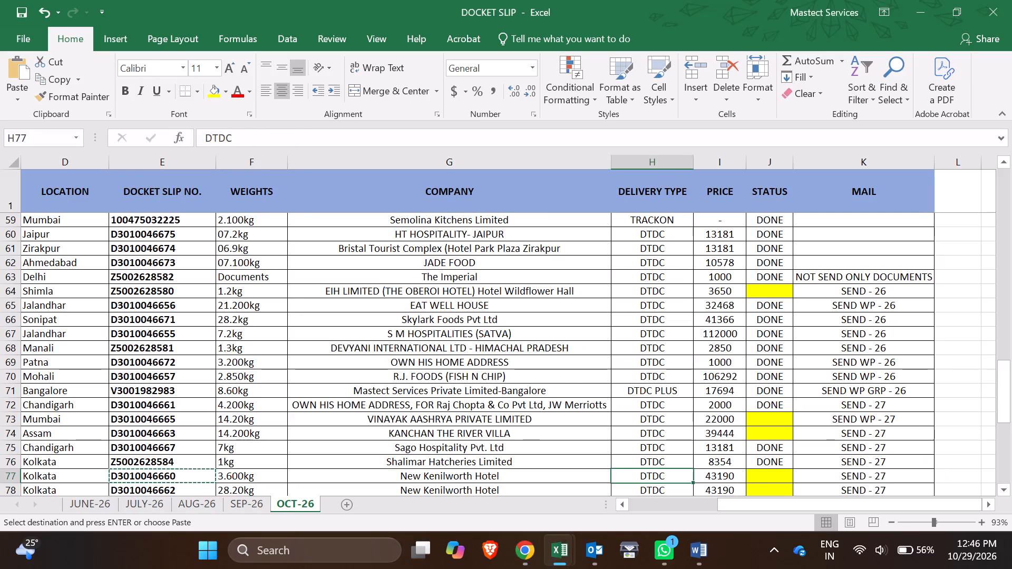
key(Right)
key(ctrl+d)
Copy the docket slip number of the row 78 Kolkata shipment for New Kenilworth Hotel.
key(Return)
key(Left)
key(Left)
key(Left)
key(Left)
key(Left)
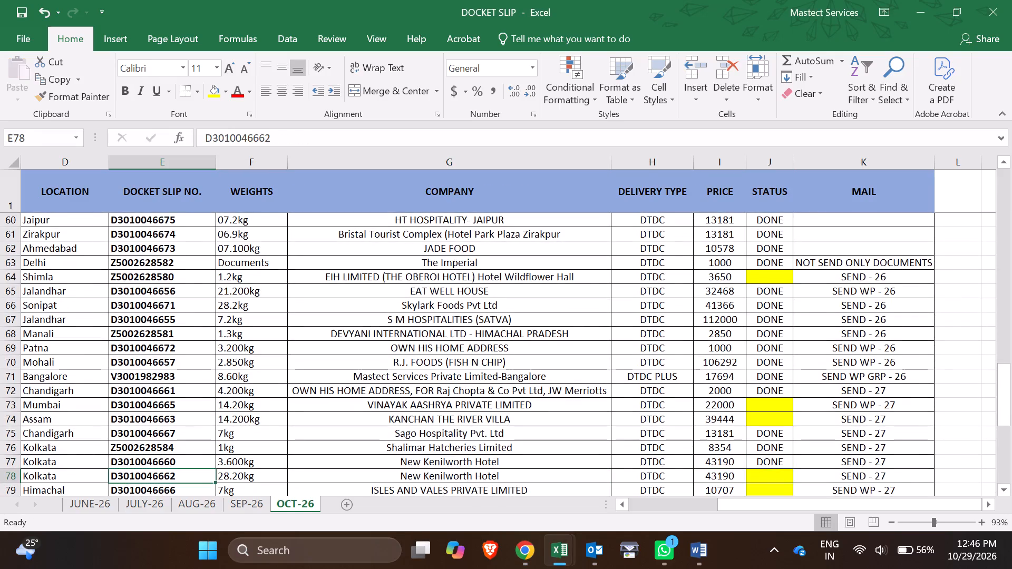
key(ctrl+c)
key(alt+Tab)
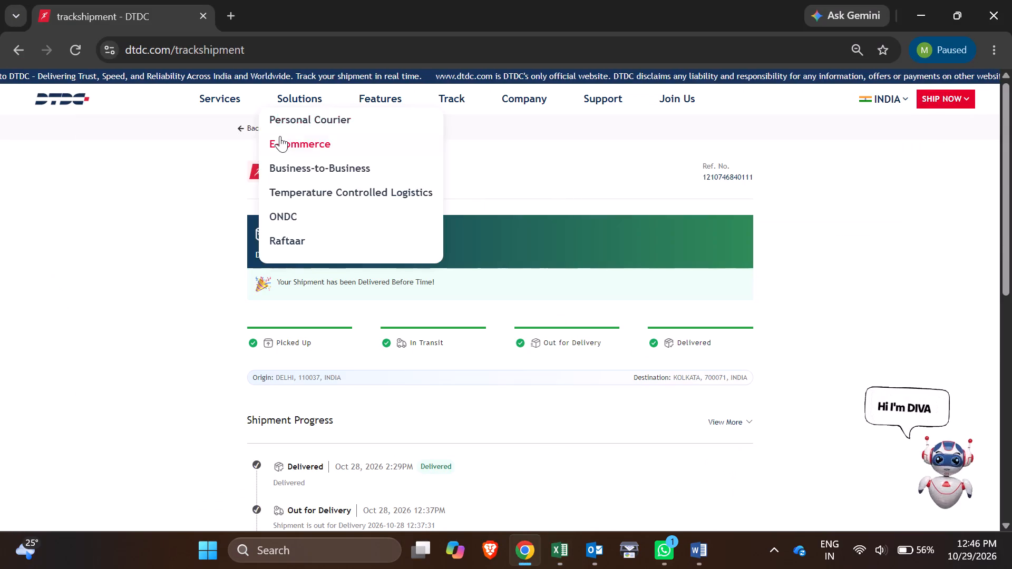
click(255, 130)
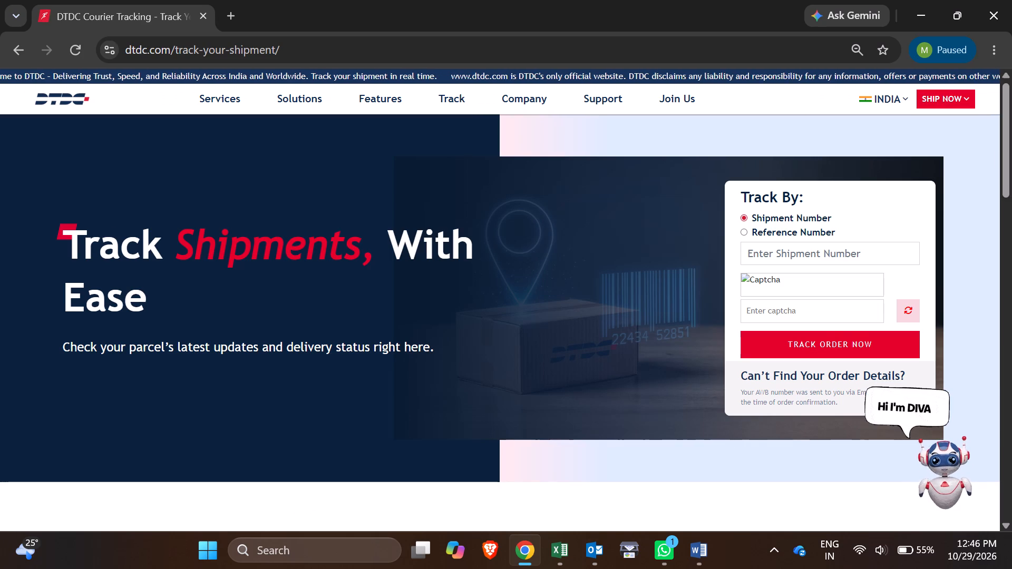
click(824, 256)
key(ctrl+v)
click(803, 316)
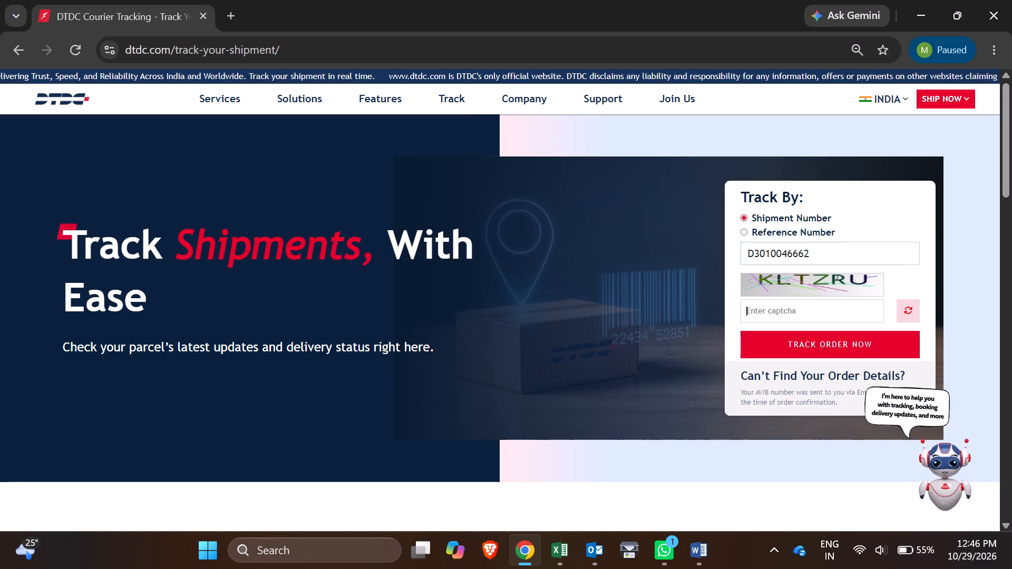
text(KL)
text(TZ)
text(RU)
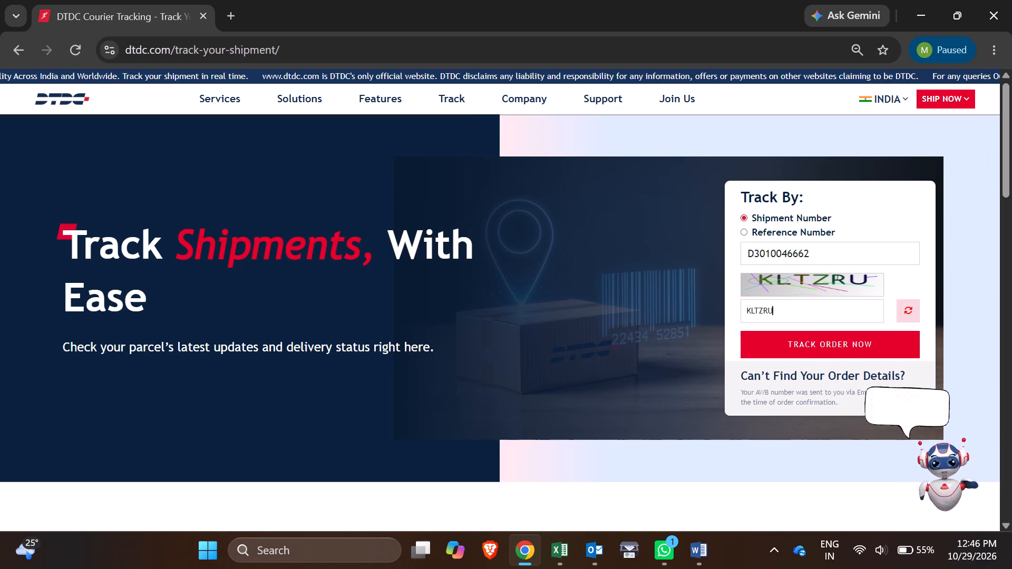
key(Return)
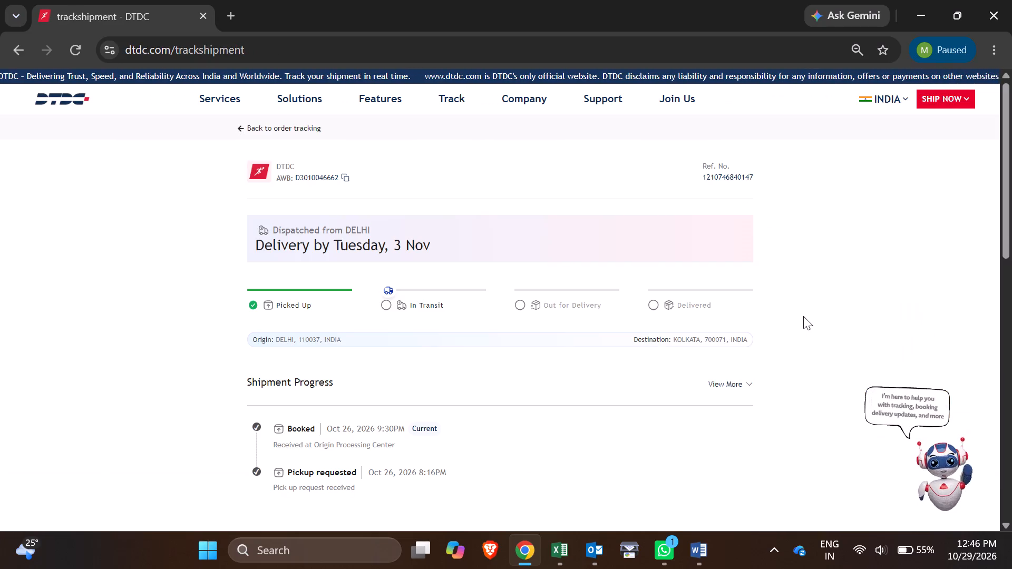
Switch to Excel and save the DOCKET SLIP workbook.
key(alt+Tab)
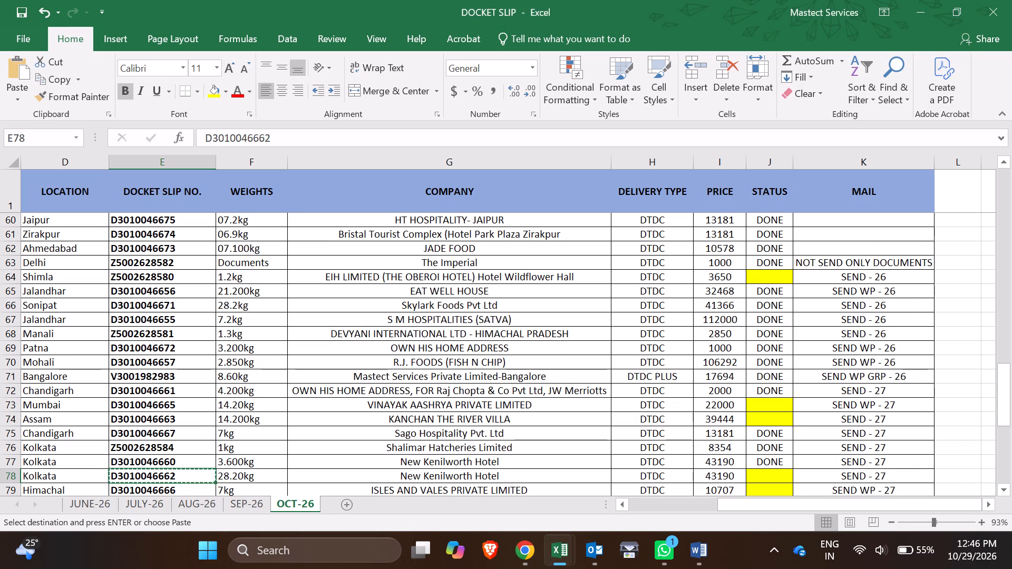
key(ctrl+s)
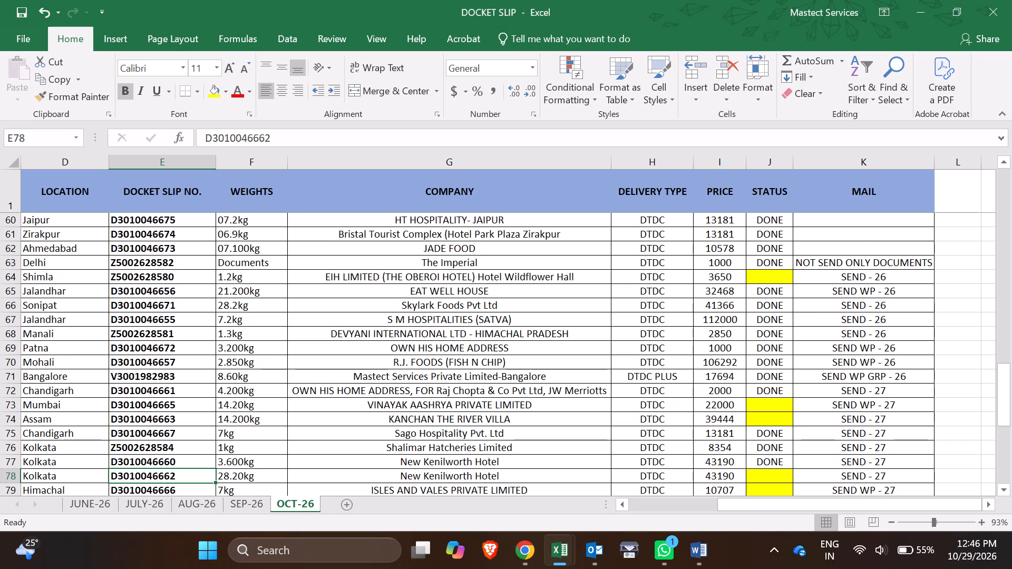
Compare the row 78 Kolkata entry with its DTDC tracking page in Chrome, and review the pending statuses in the rows below.
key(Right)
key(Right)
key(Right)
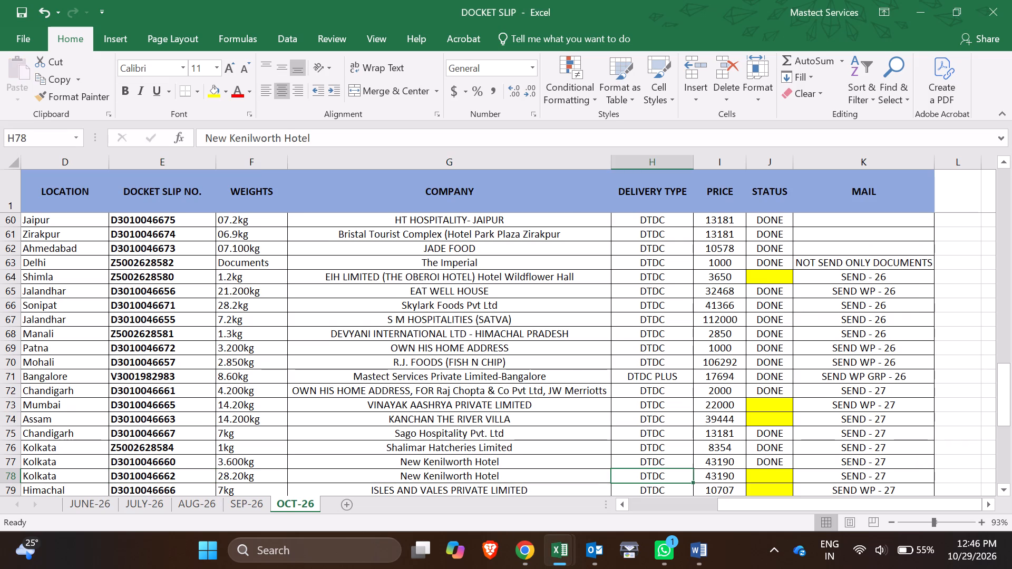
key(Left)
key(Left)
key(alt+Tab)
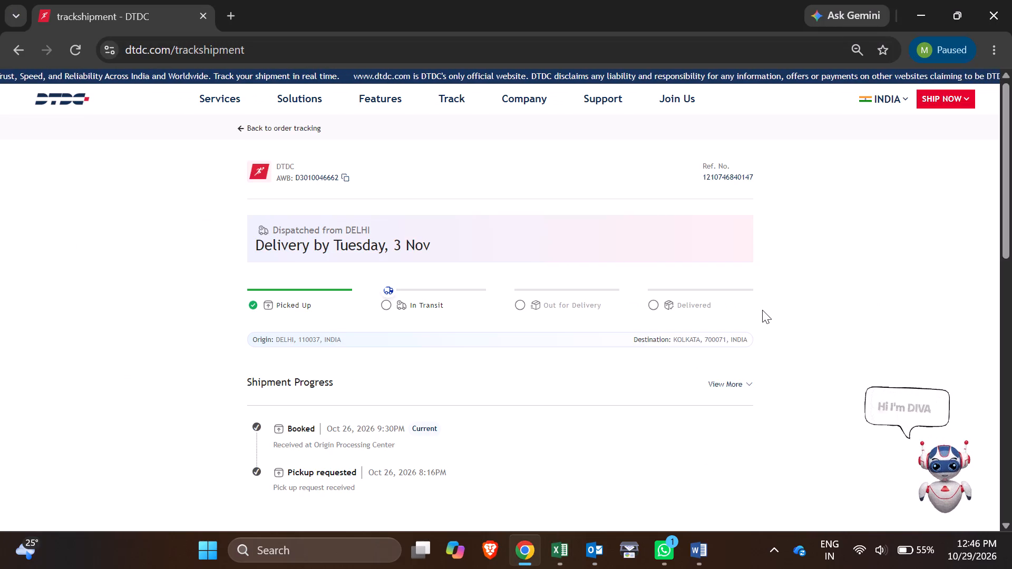
scroll(762, 310, down, 1)
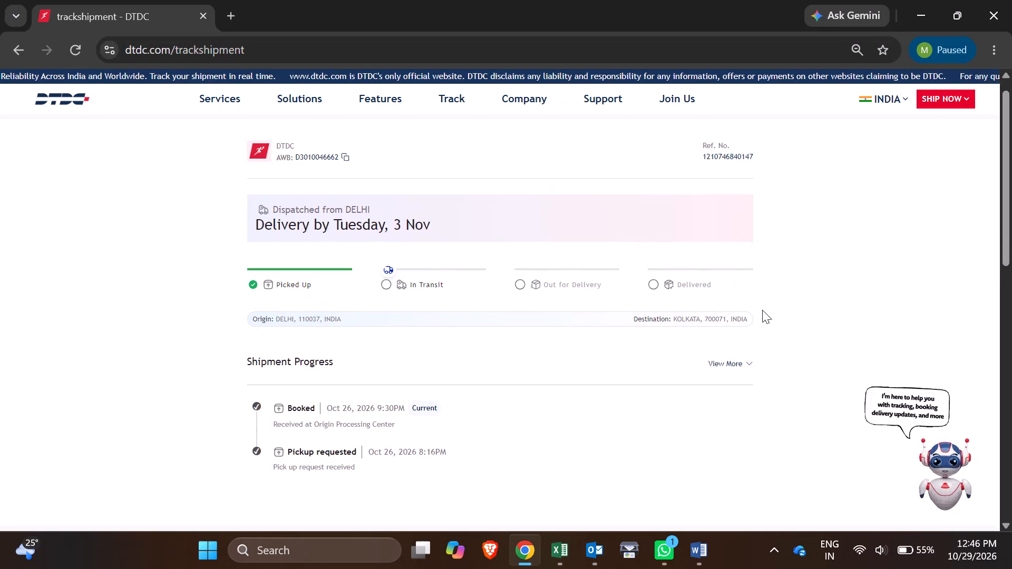
key(alt+Tab)
scroll(567, 346, right, 1)
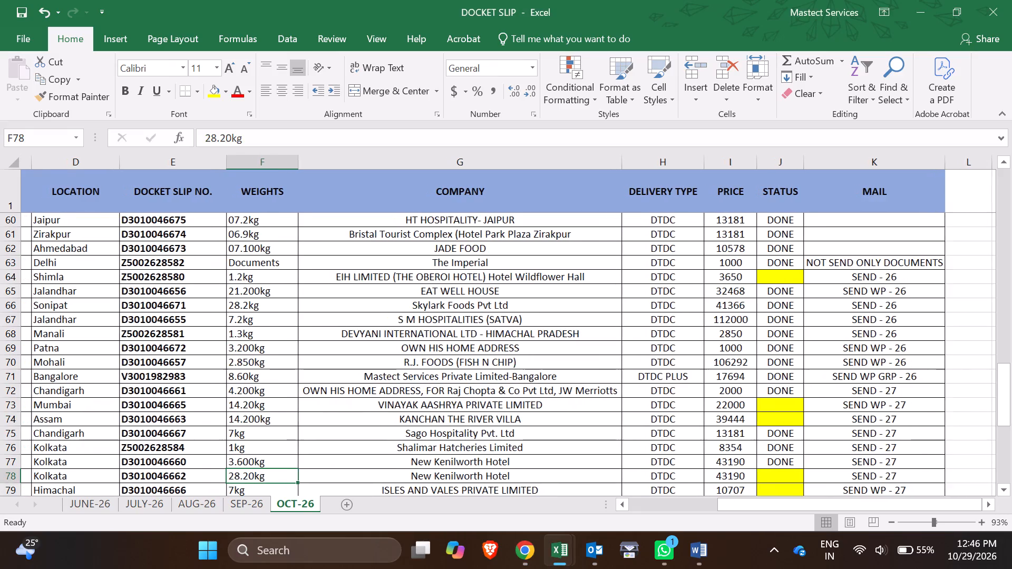
scroll(567, 346, right, 3)
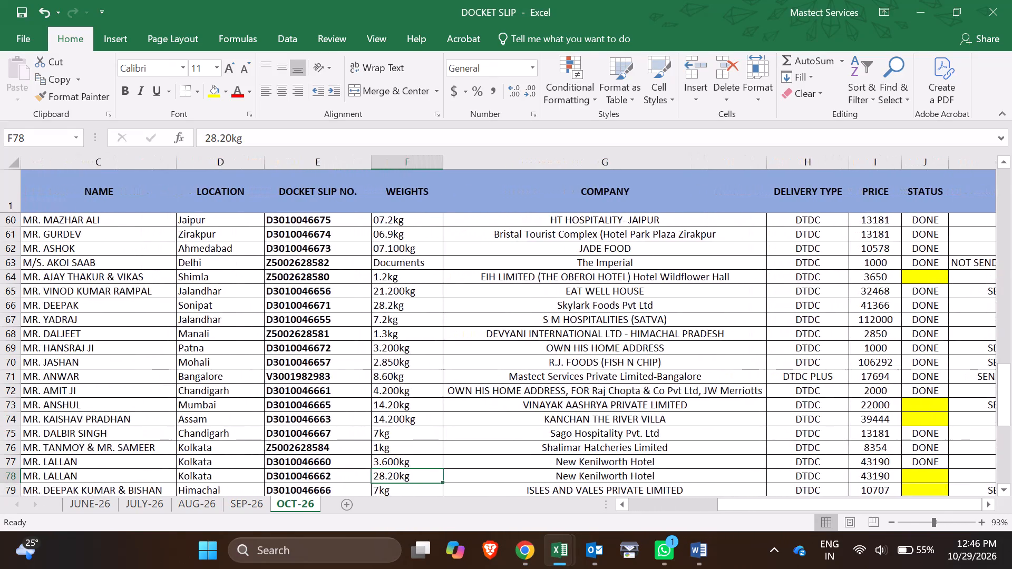
scroll(567, 346, left, 2)
scroll(567, 346, down, 1)
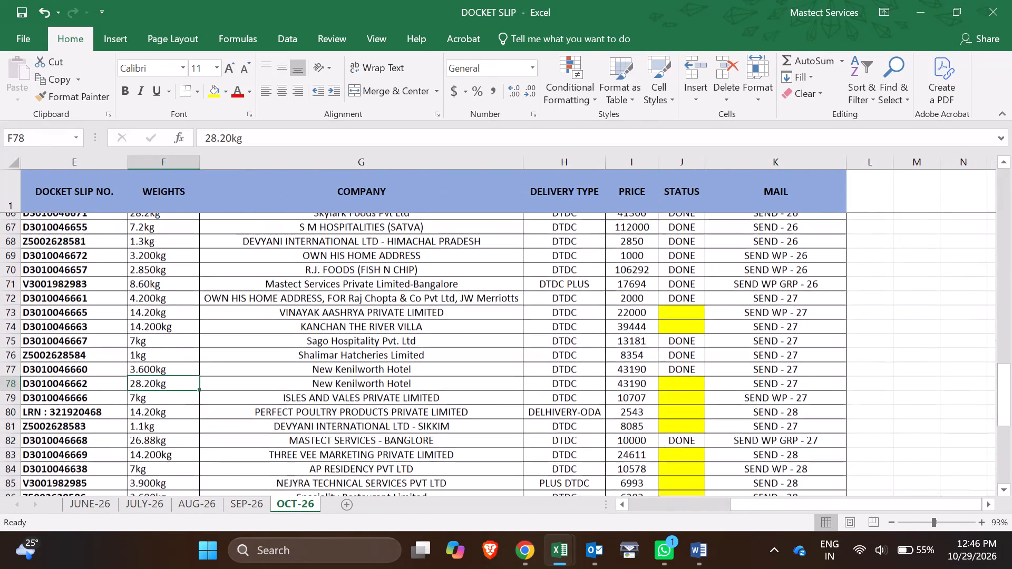
scroll(567, 346, down, 1)
scroll(567, 346, right, 1)
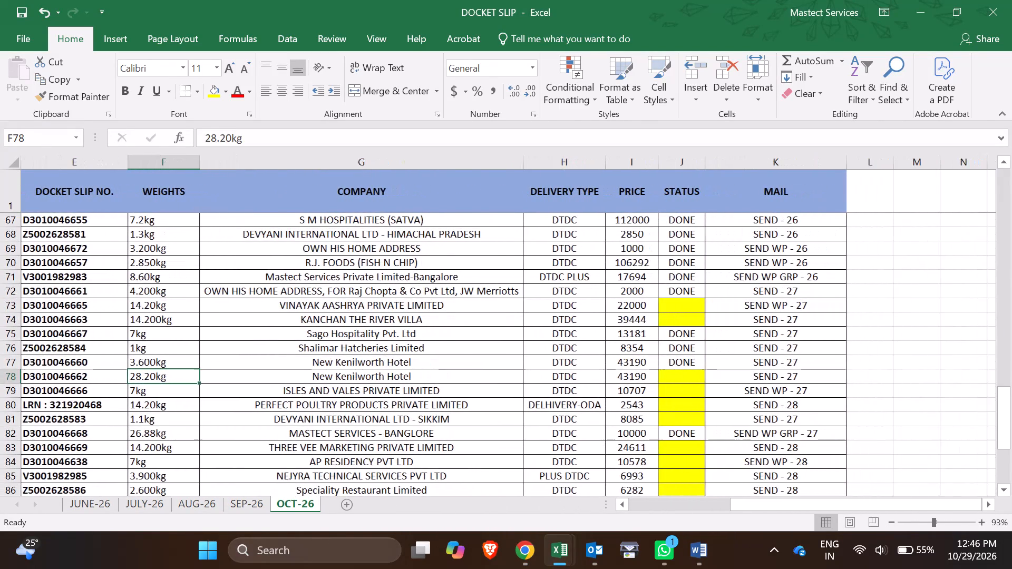
key(alt+Tab)
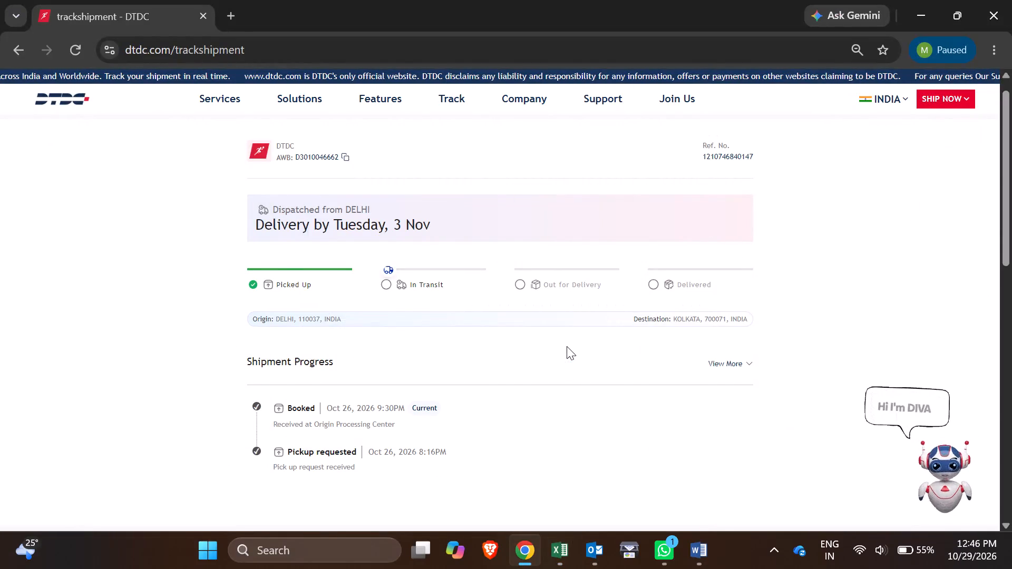
key(alt+Tab)
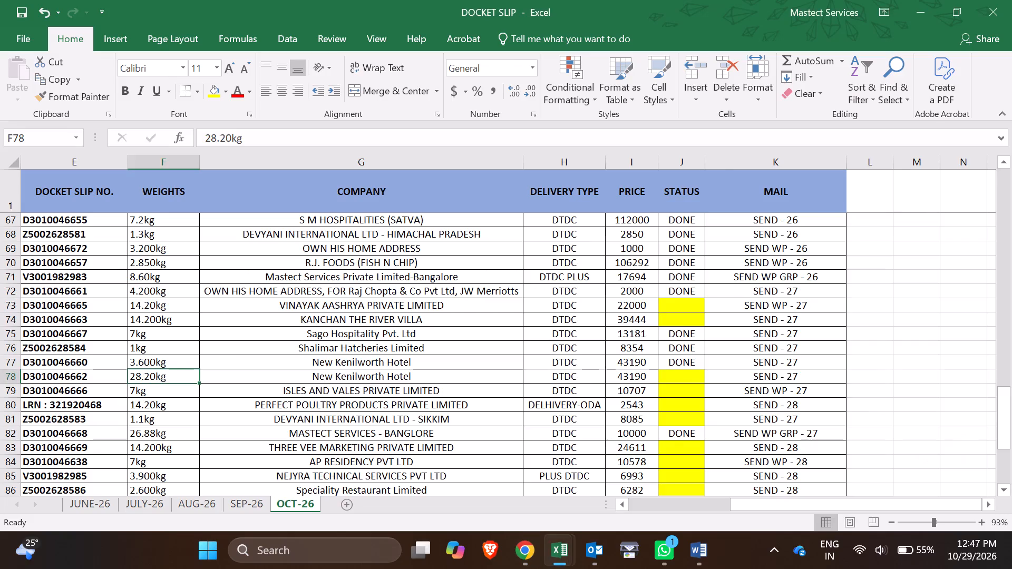
key(alt+Tab)
scroll(441, 312, up, 1)
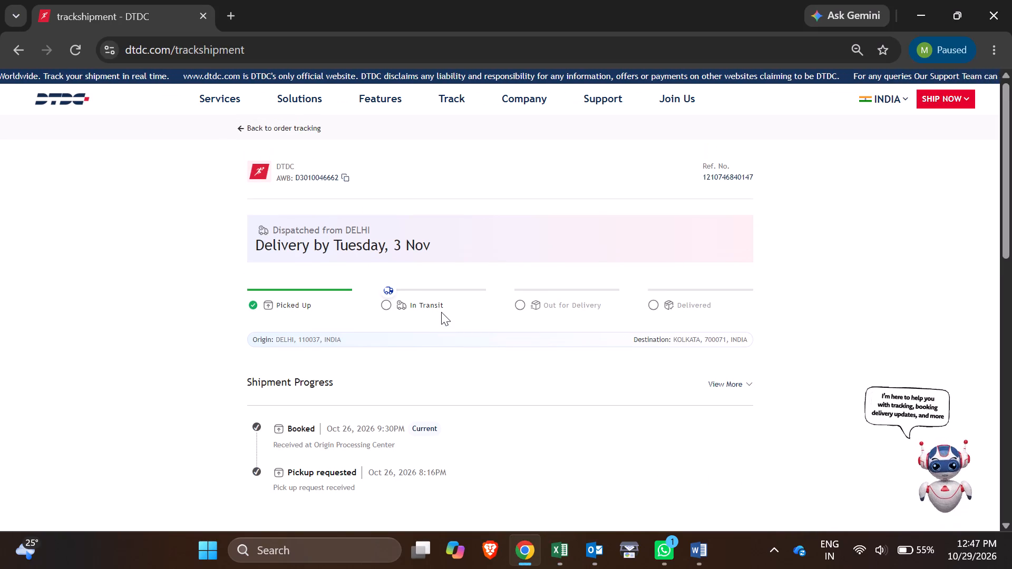
scroll(441, 312, up, 1)
scroll(441, 312, down, 1)
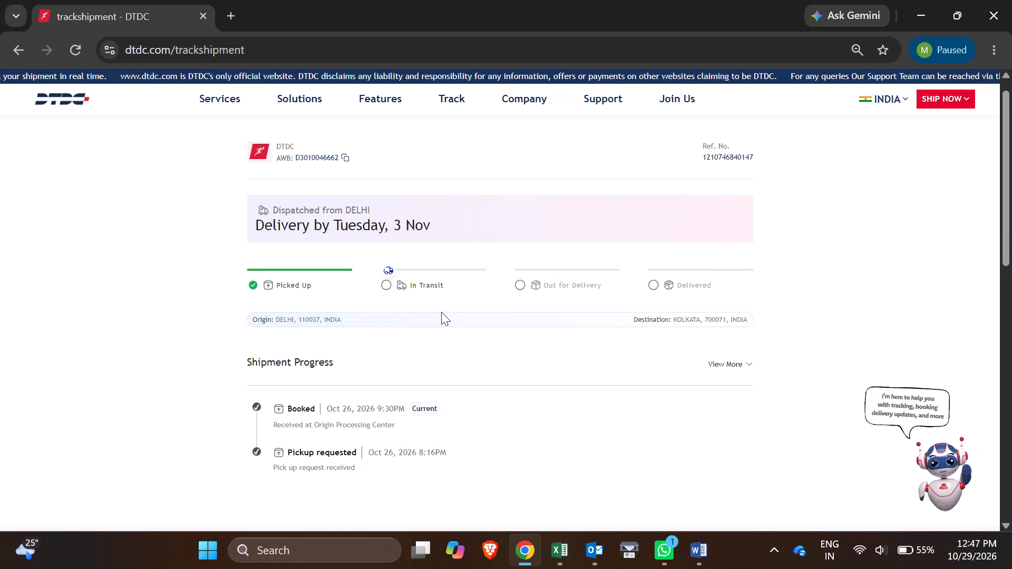
key(shift+super+s)
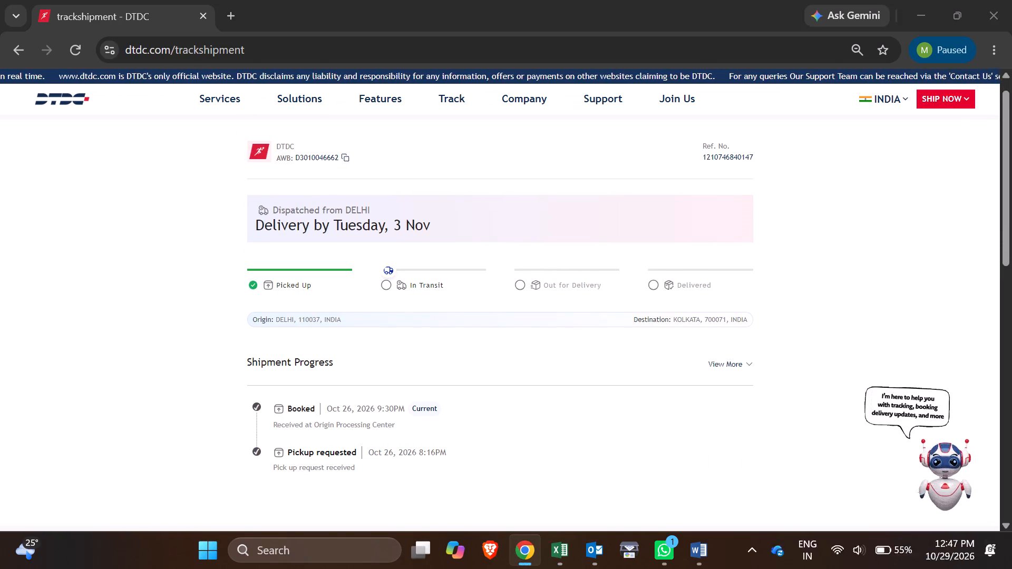
drag(223, 128, 525, 472)
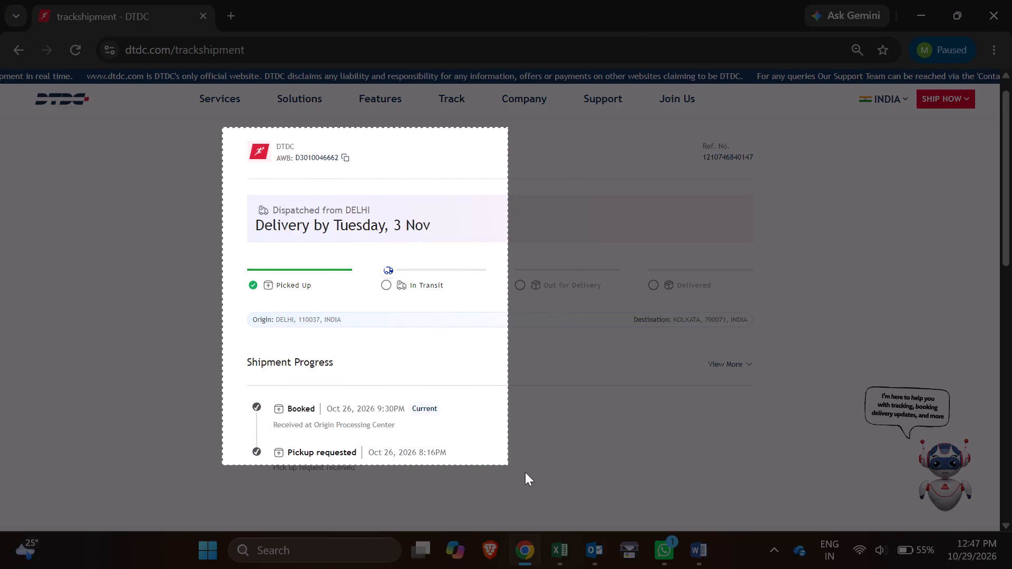
Capture a screenshot of the DTDC tracking page area showing the Kolkata shipment's delivery status and shipment progress.
drag(525, 472, 792, 492)
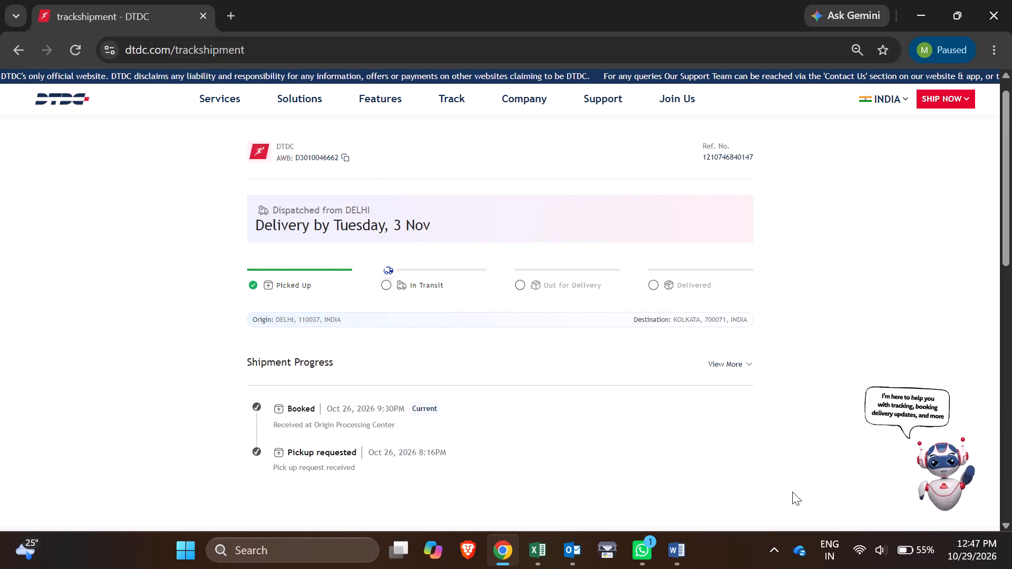
Switch from Chrome to the DOCKET SLIP workbook in Excel.
key(alt+Tab)
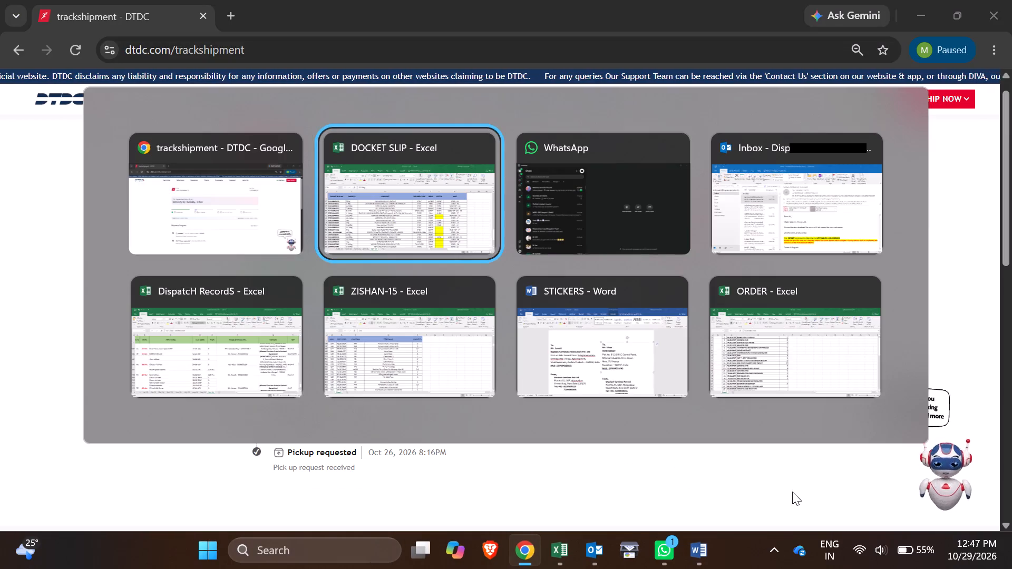
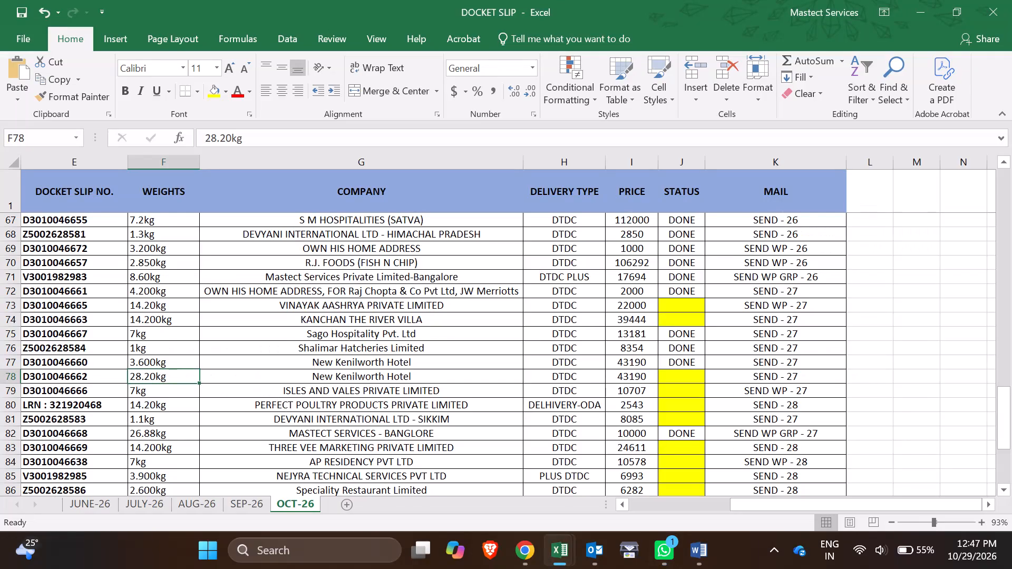
Select the full company name text, New Kenilworth Hotel, in the row 78 Kolkata entry.
scroll(374, 401, right, 2)
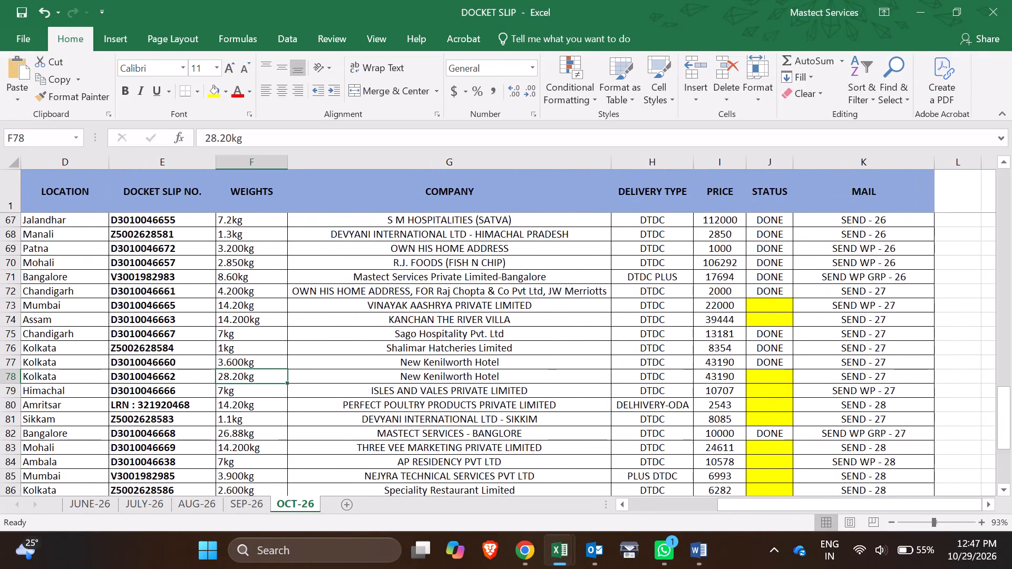
click(423, 376)
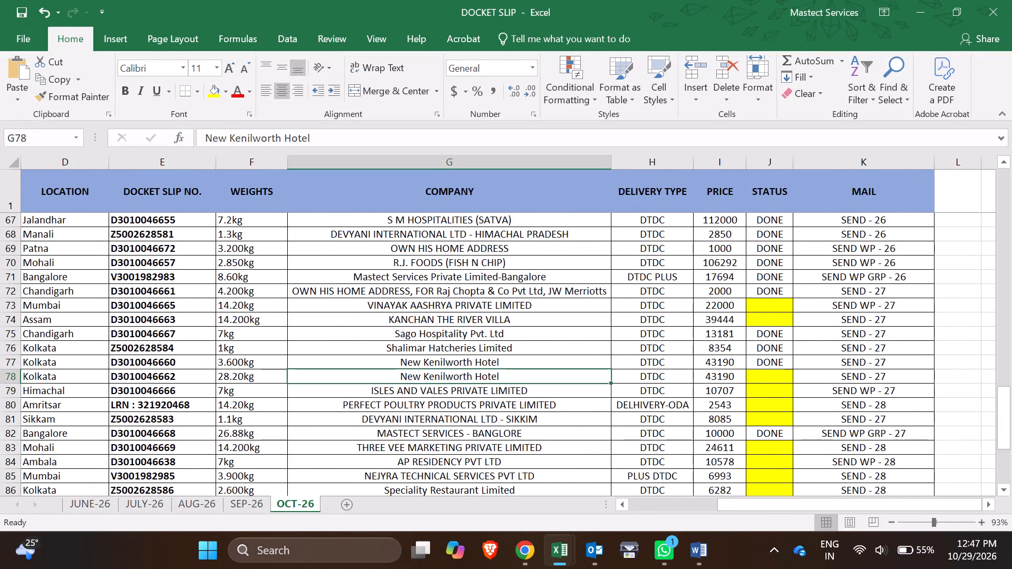
triple_click(264, 141)
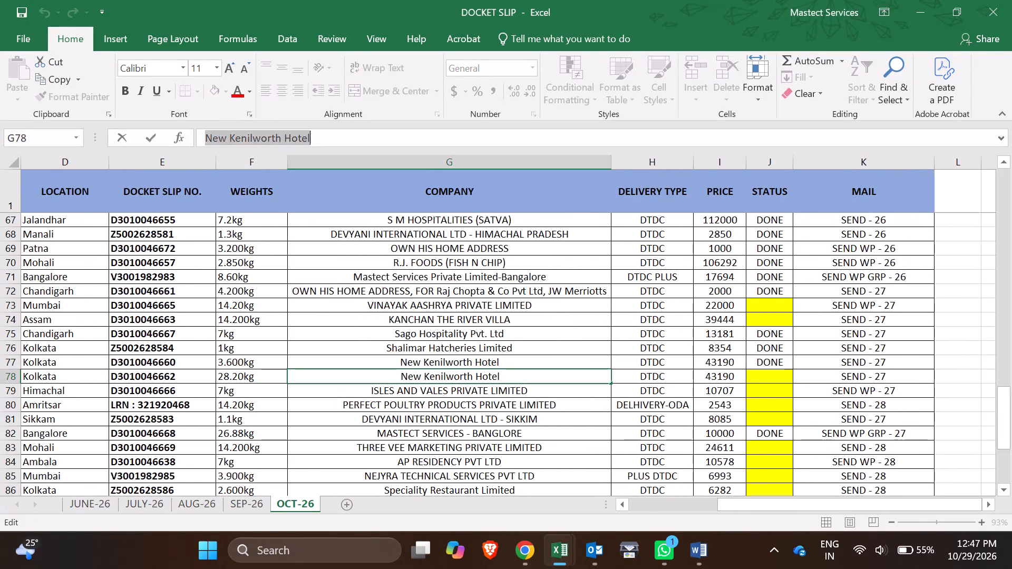
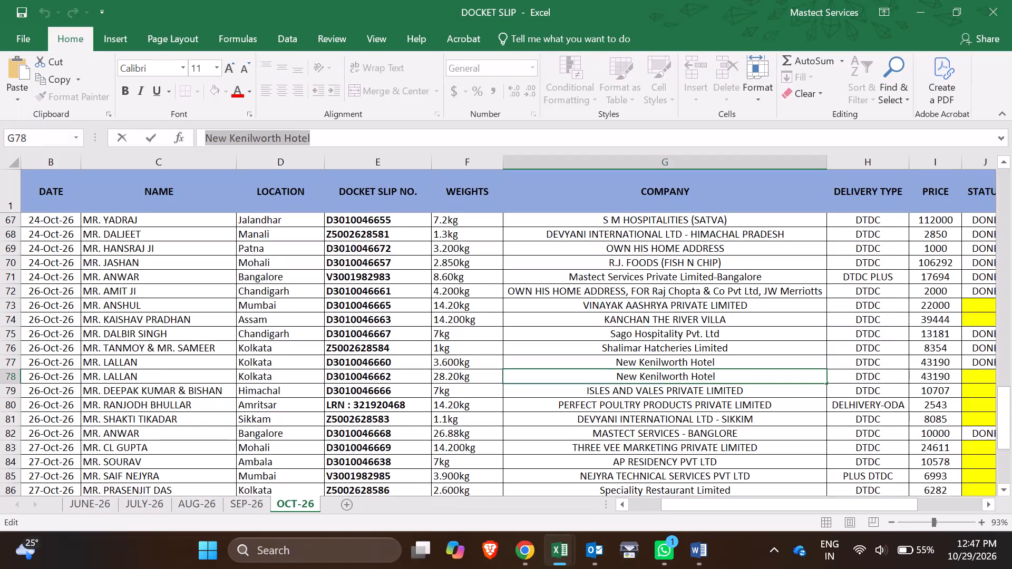
Switch to the DispatcH RecordS workbook and look through the Oct 26 sheet's dispatch entries from 28-Oct back to 24-Oct.
click(261, 375)
key(alt+Tab)
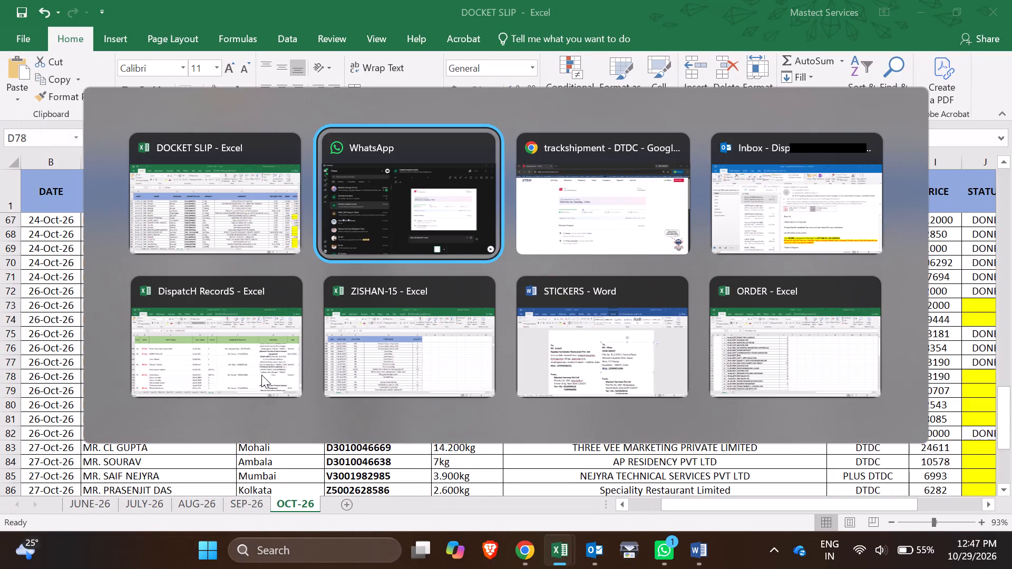
key(alt+Right)
key(alt+Down)
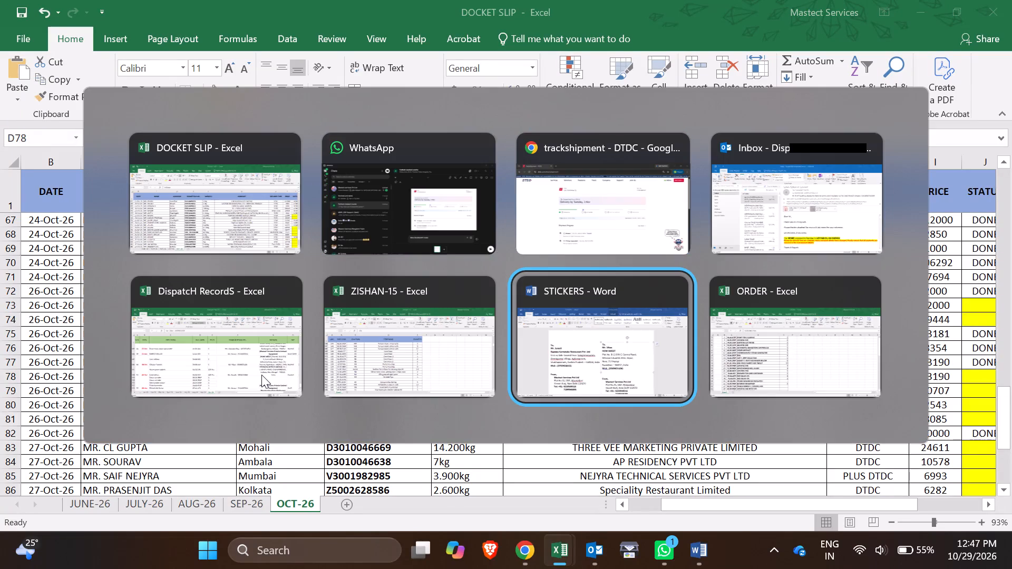
key(alt+Left)
key(alt+Left)
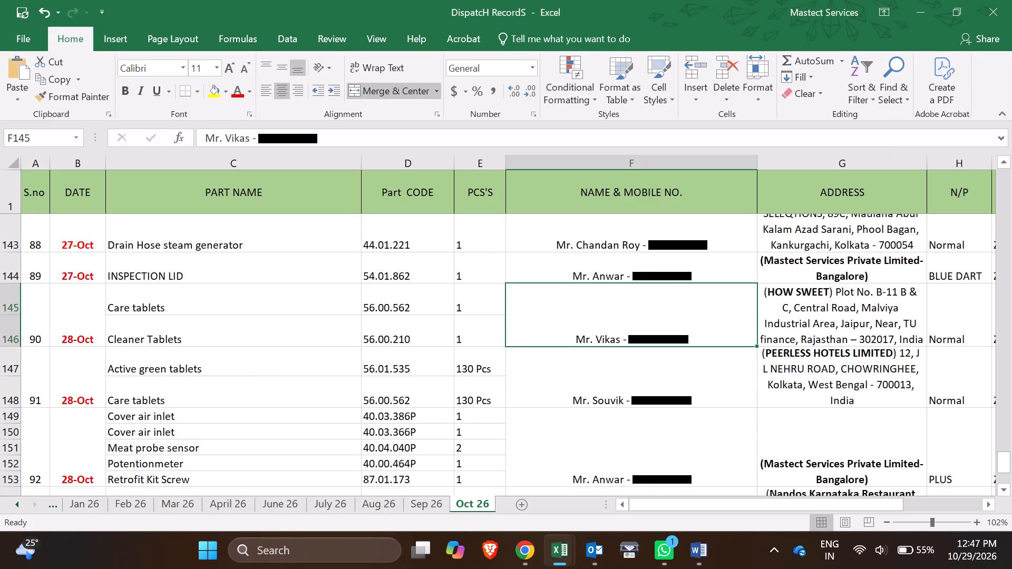
scroll(767, 371, up, 4)
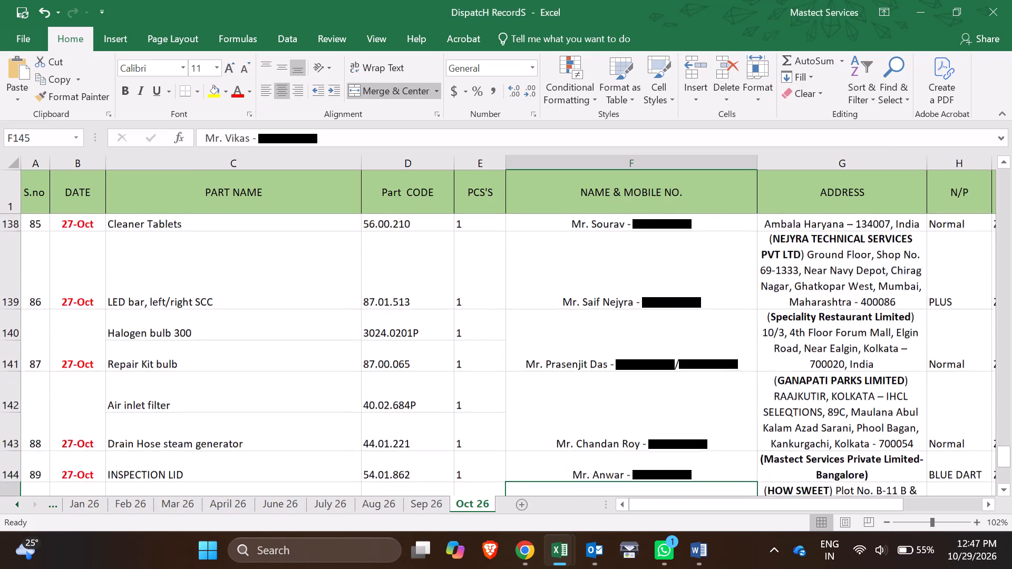
scroll(767, 371, up, 2)
scroll(767, 371, down, 5)
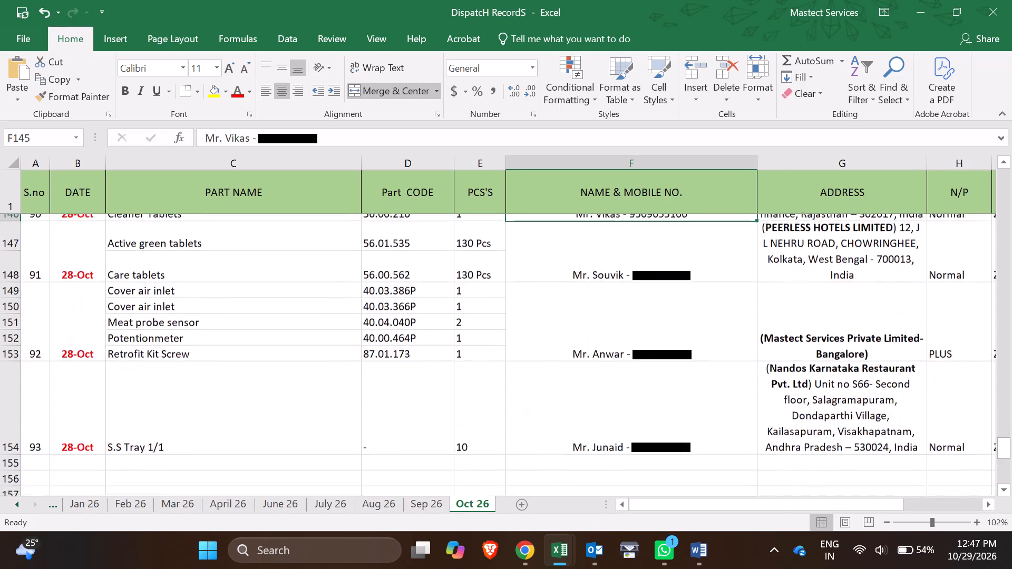
scroll(767, 371, up, 1)
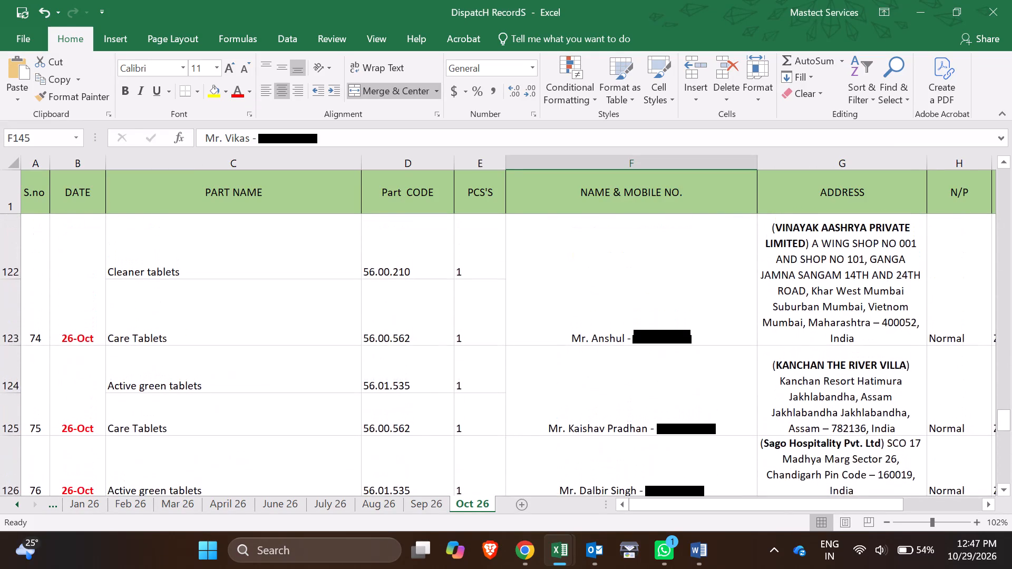
scroll(767, 371, up, 7)
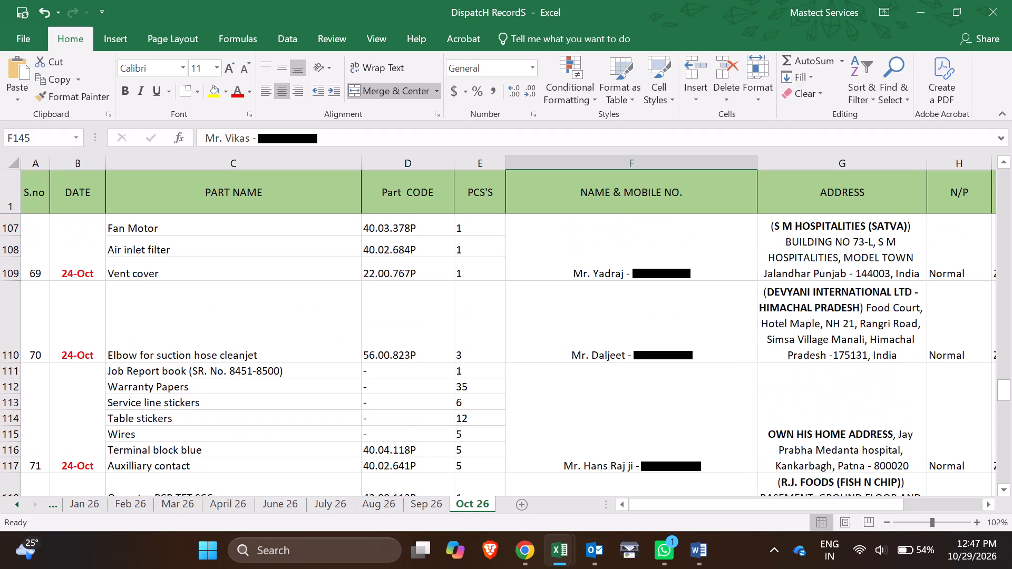
scroll(767, 371, up, 1)
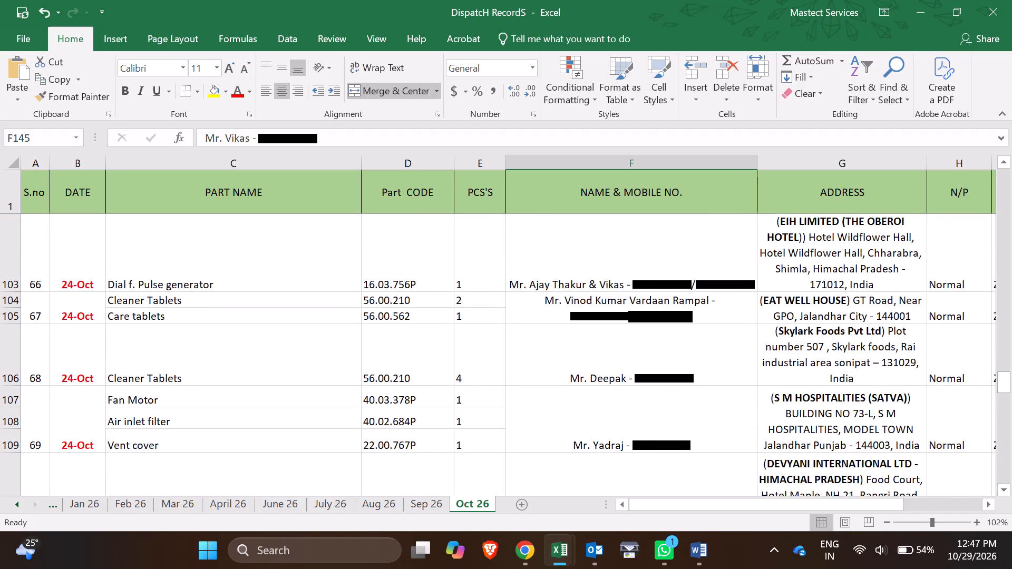
Look through the Oct 26 sheet of the DispatcH RecordS workbook for the 26-Oct New Kenilworth Hotel entries and select the first one's address.
scroll(767, 371, up, 6)
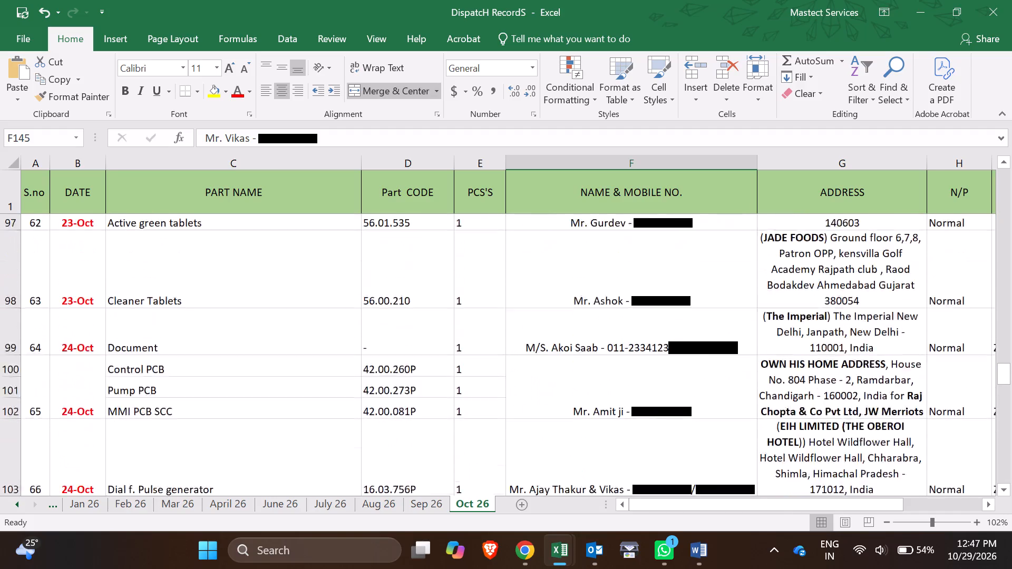
scroll(767, 371, up, 5)
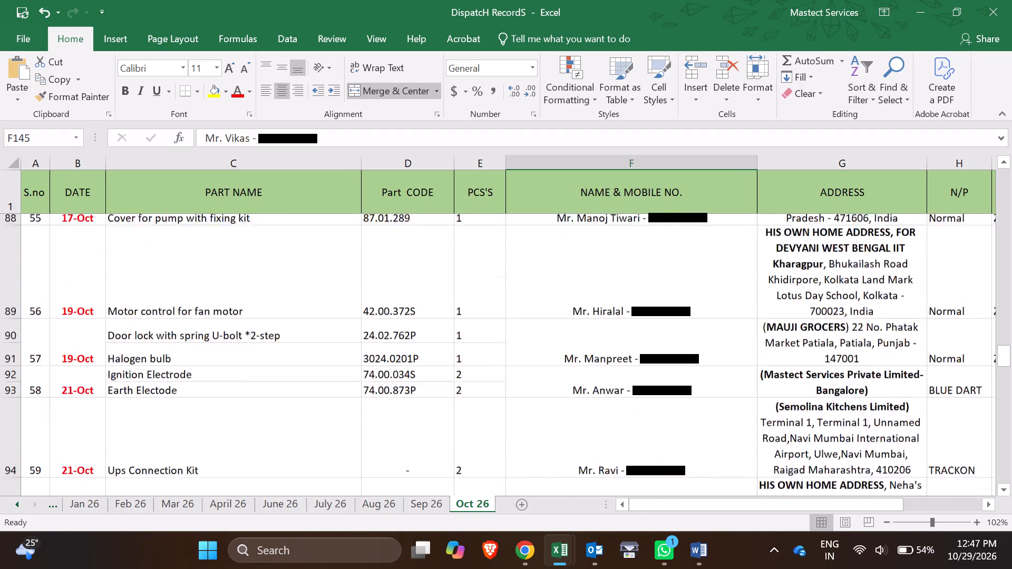
scroll(767, 371, up, 1)
scroll(767, 371, down, 9)
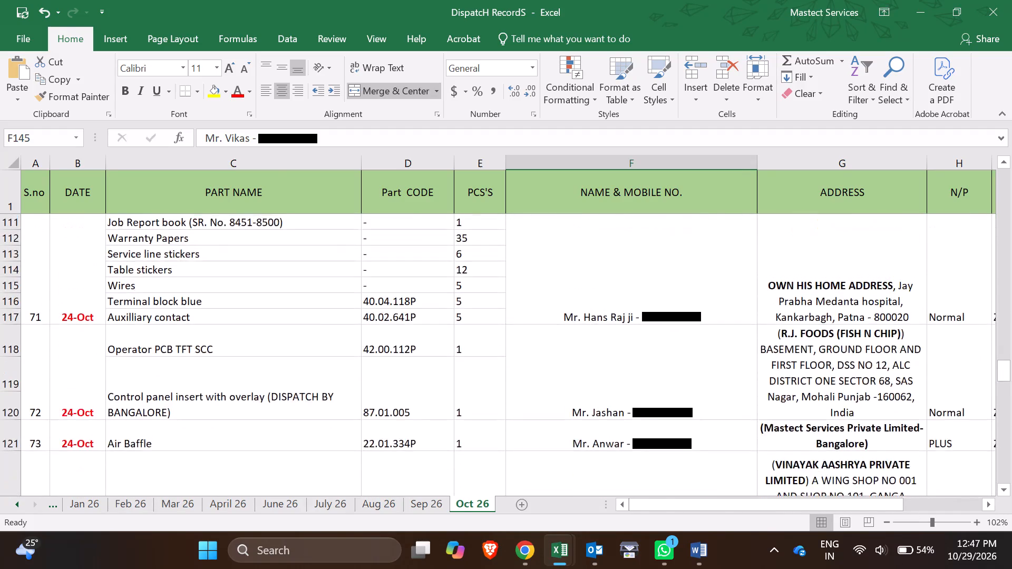
scroll(767, 371, down, 6)
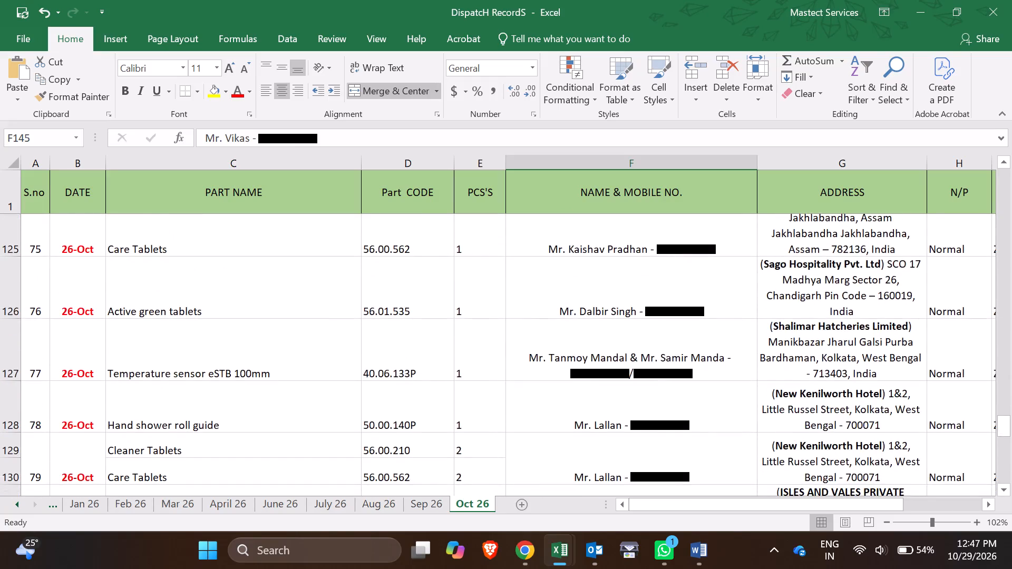
scroll(767, 371, down, 2)
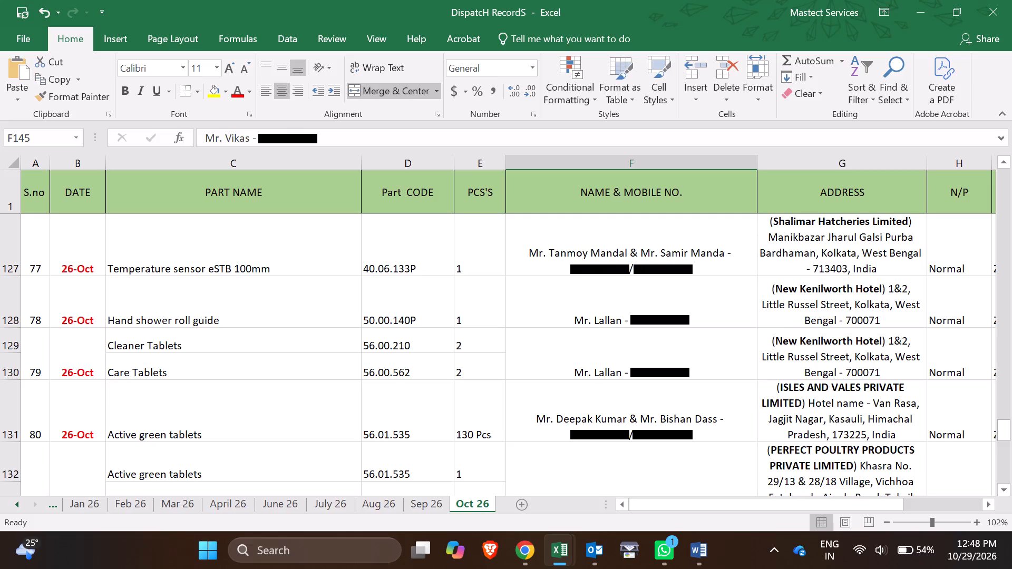
click(799, 310)
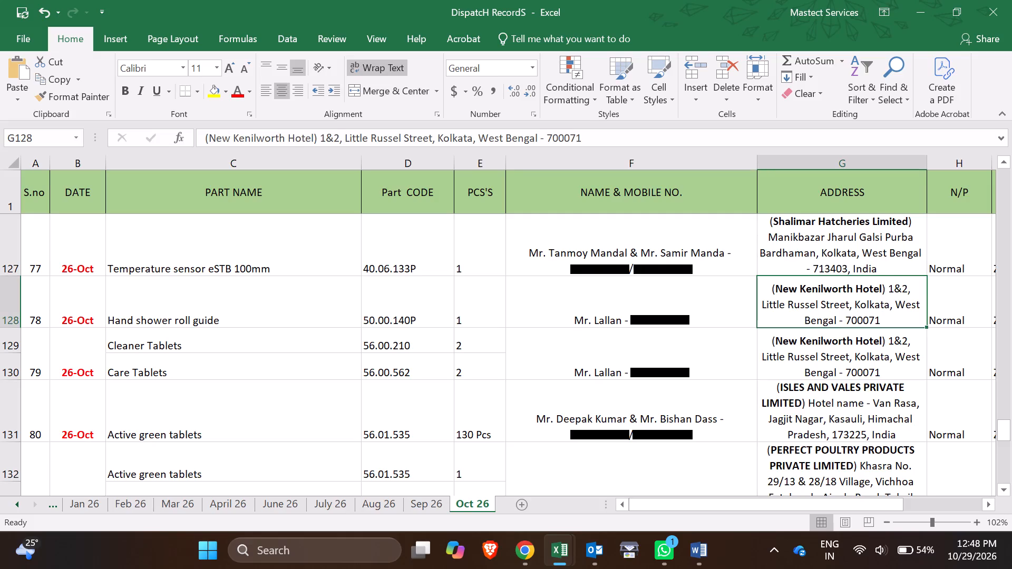
key(alt+Tab)
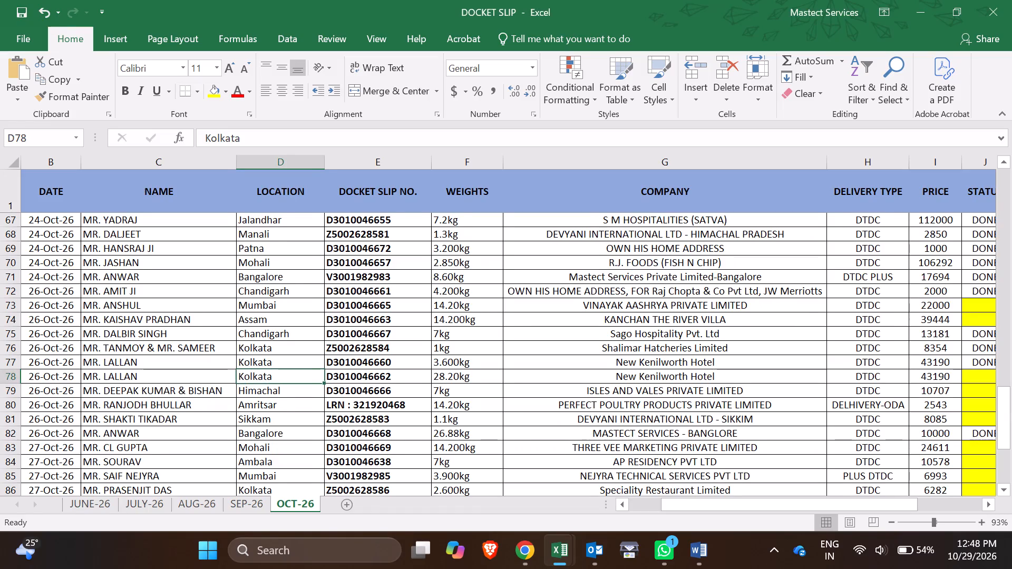
scroll(501, 371, right, 2)
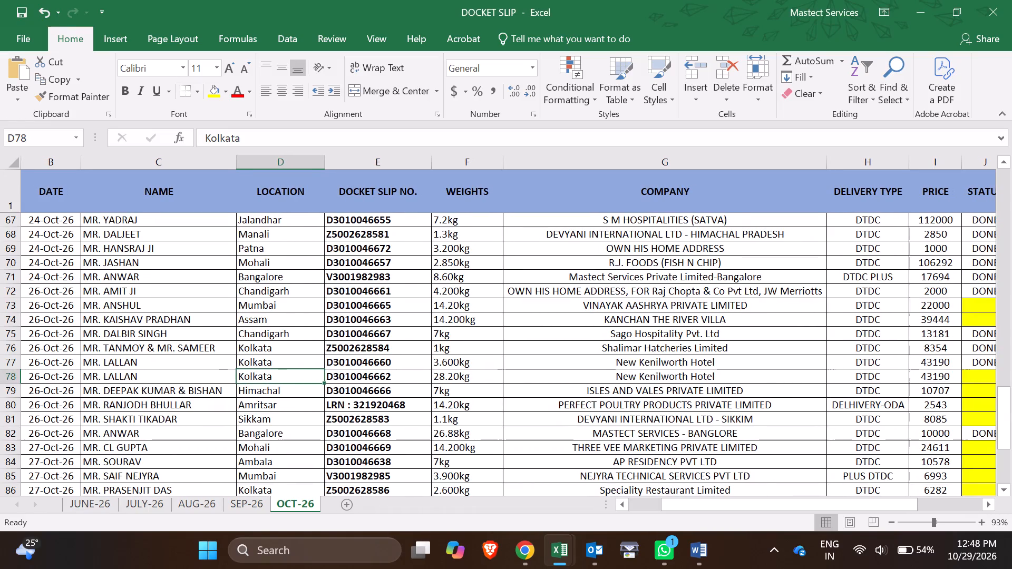
click(436, 378)
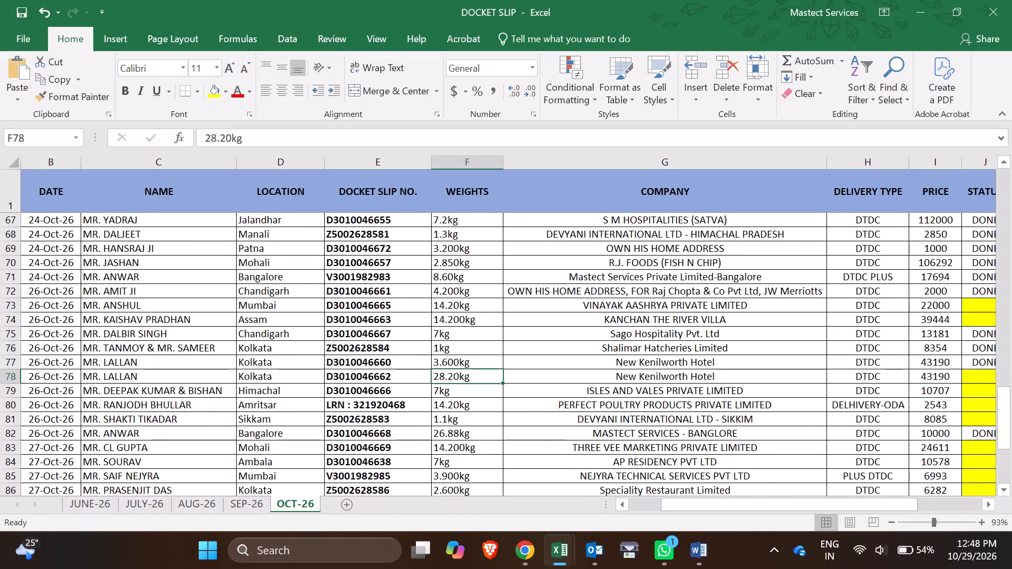
key(alt+Tab)
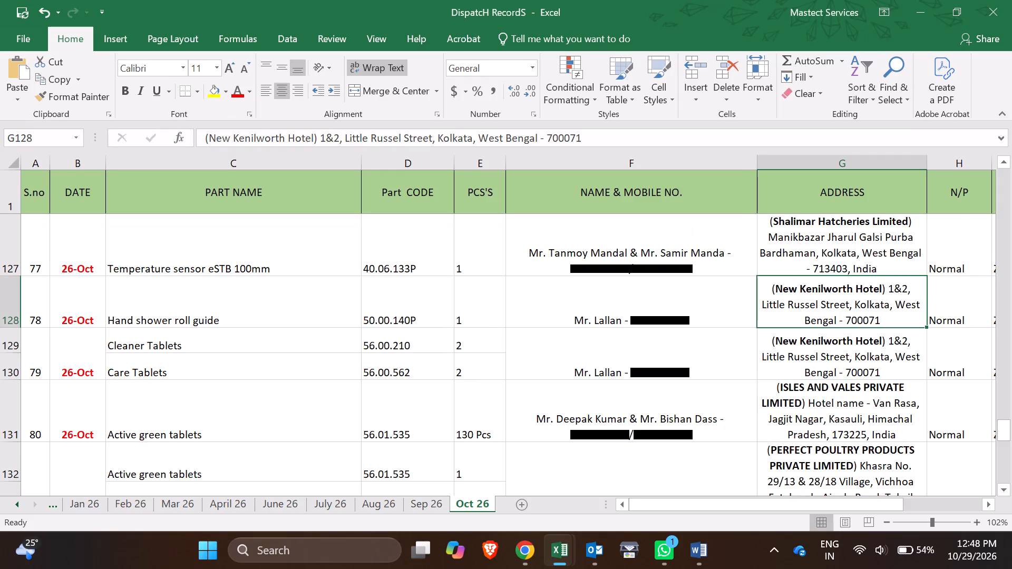
Copy the full New Kenilworth Hotel address text from the 26-Oct hand shower roll guide entry and switch away from the DispatcH RecordS workbook.
key(alt+Tab)
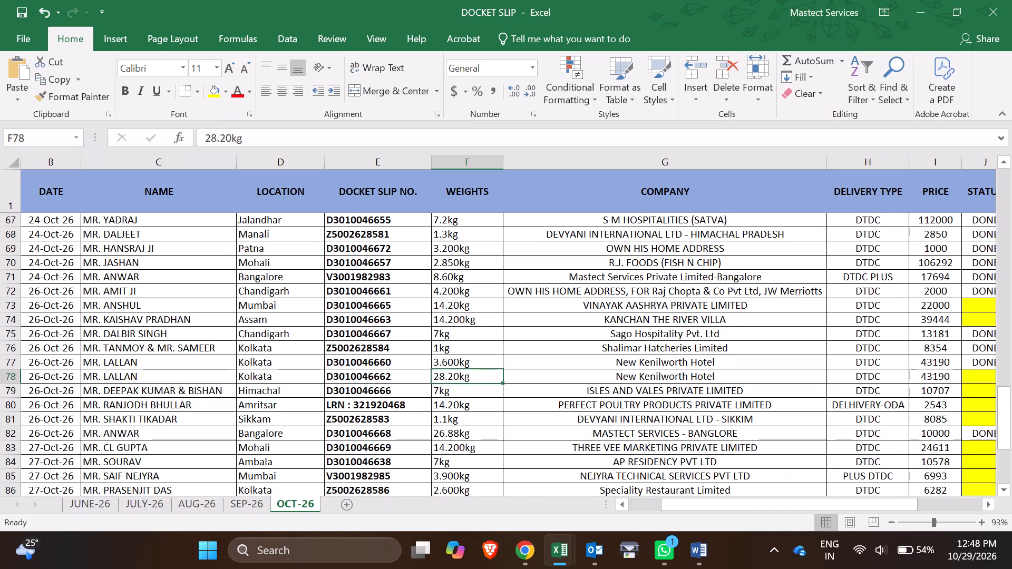
key(alt+Tab)
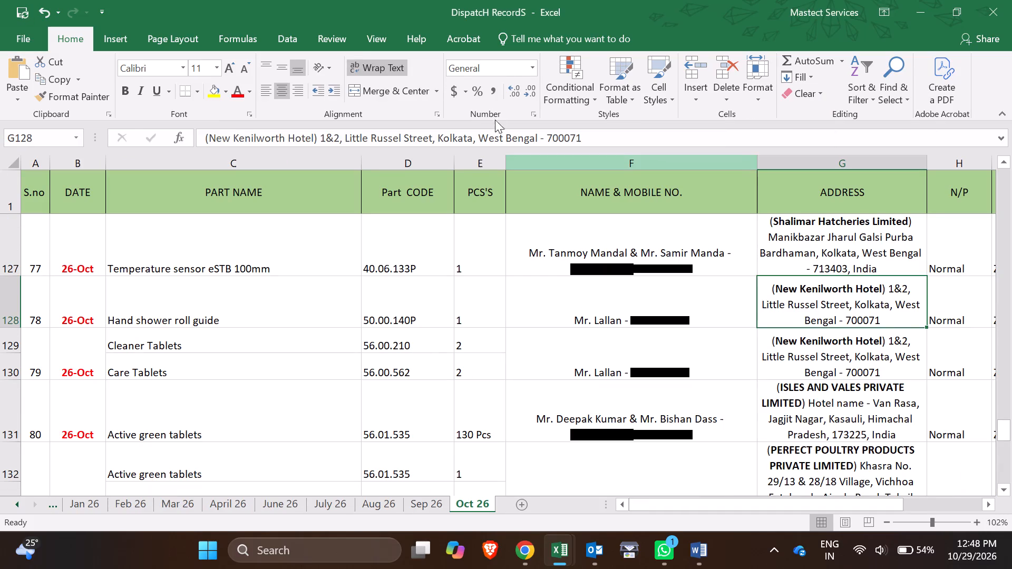
triple_click(504, 139)
key(ctrl+c)
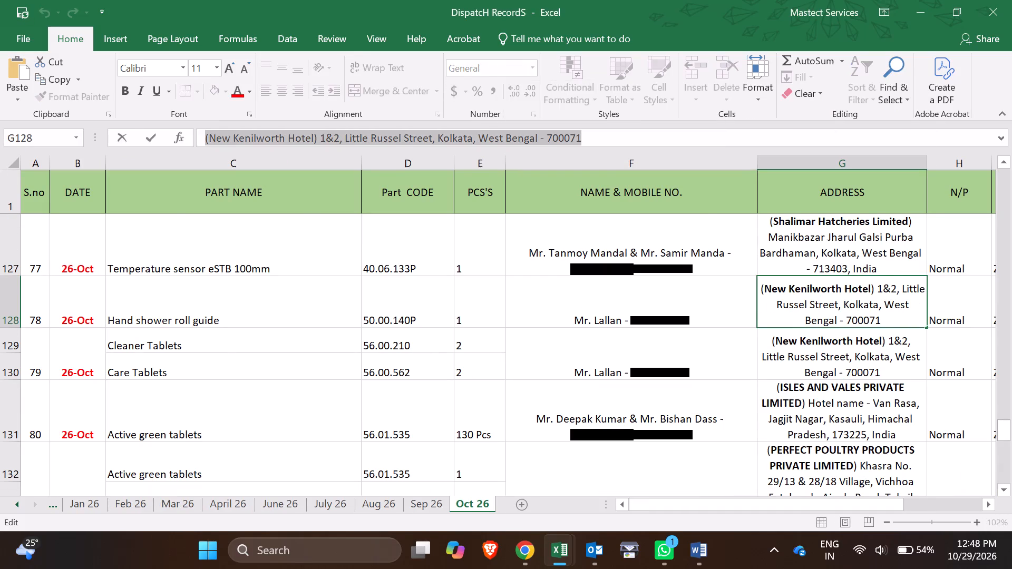
key(alt+Tab)
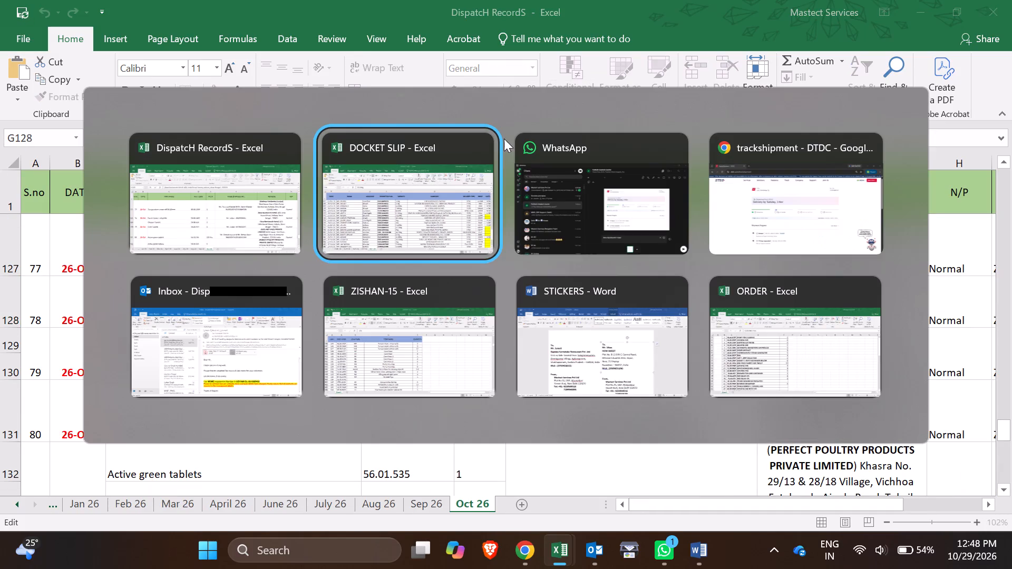
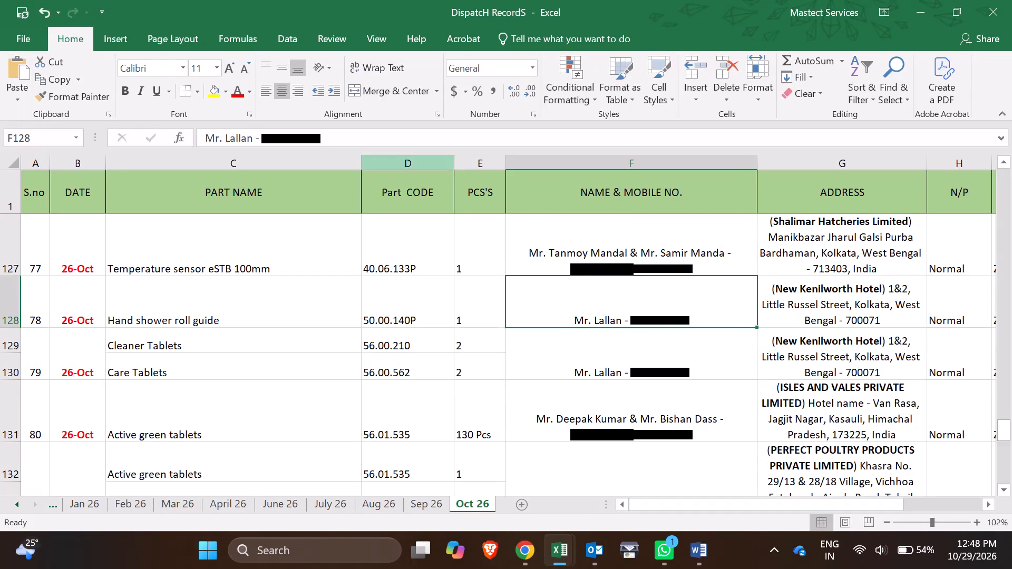
Select the full contact name and mobile number text of the 26-Oct New Kenilworth Hotel entry for the hand shower roll guide.
triple_click(340, 140)
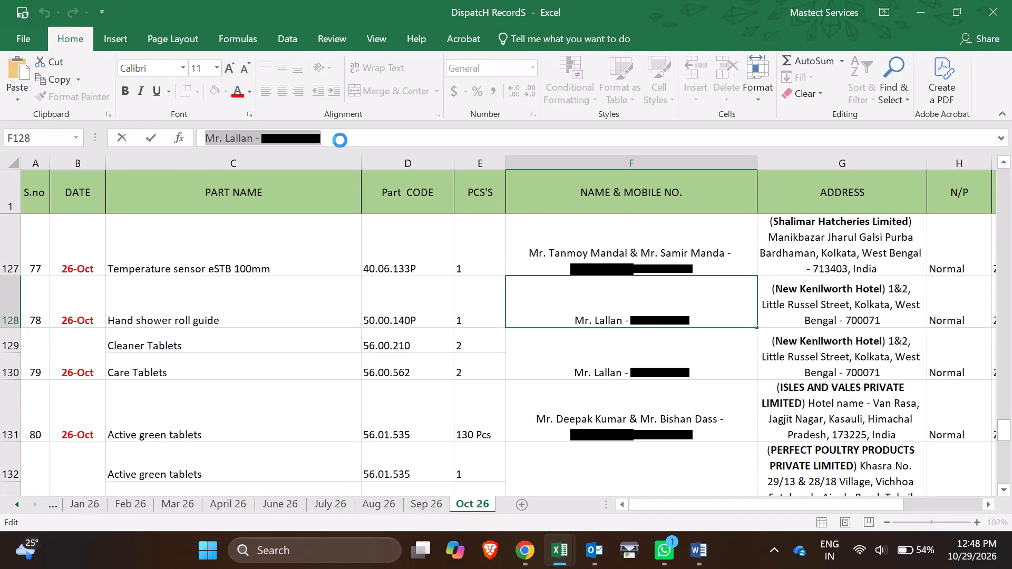
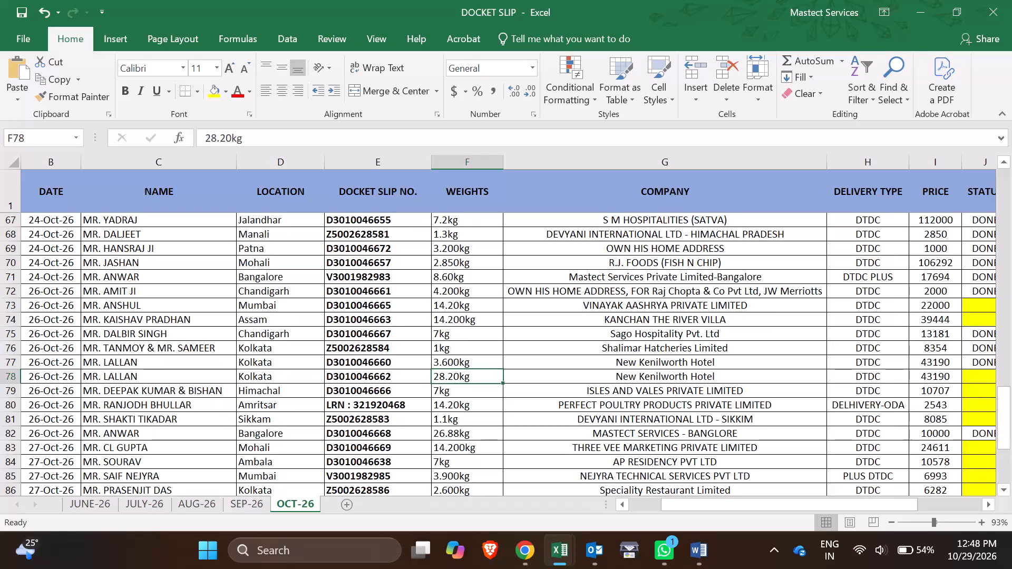
click(386, 373)
double_click(261, 141)
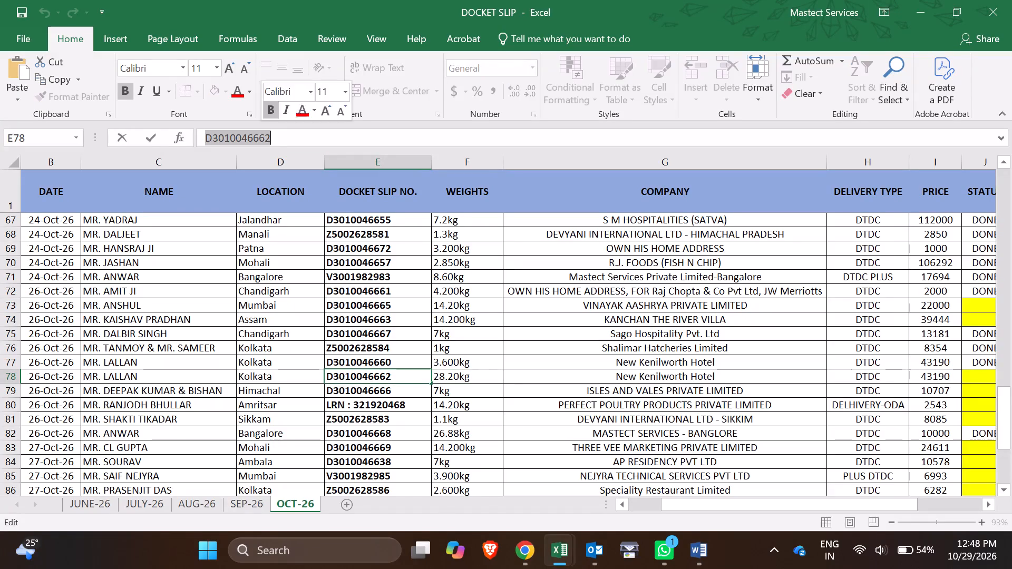
key(ctrl+c)
key(alt+Tab)
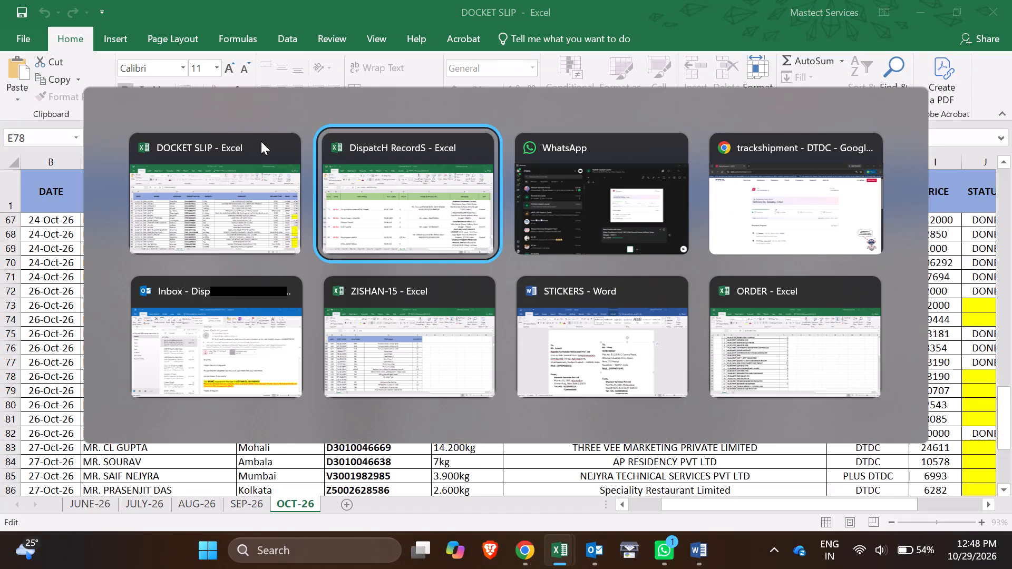
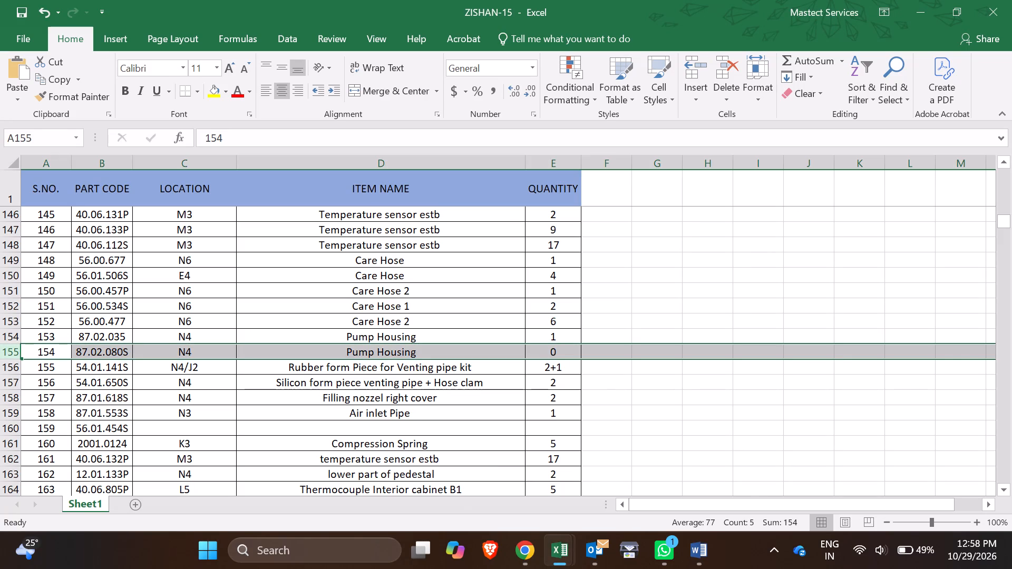
click(93, 352)
key(ctrl+f)
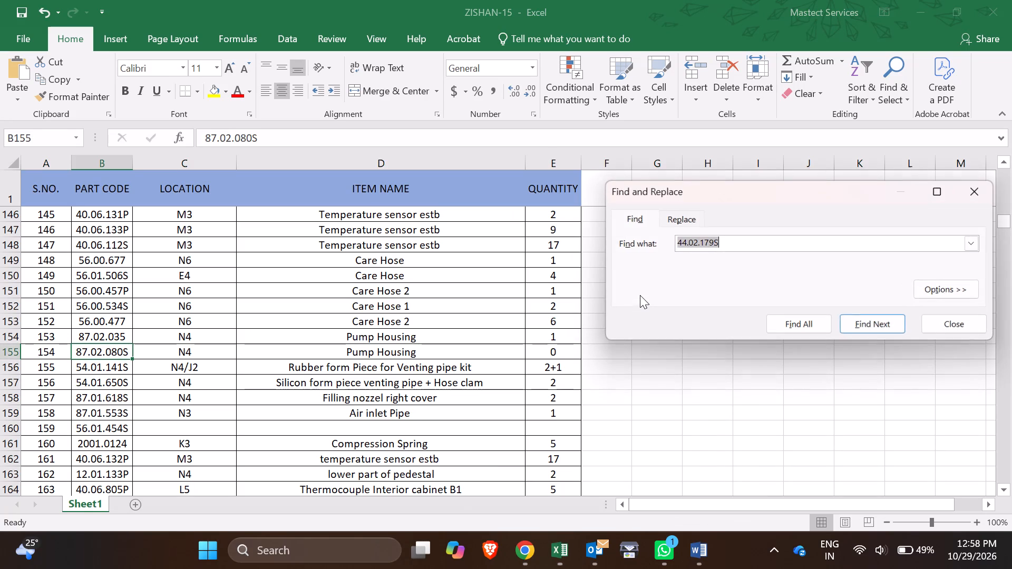
key(BackSpace)
key(ctrl+v)
key(Return)
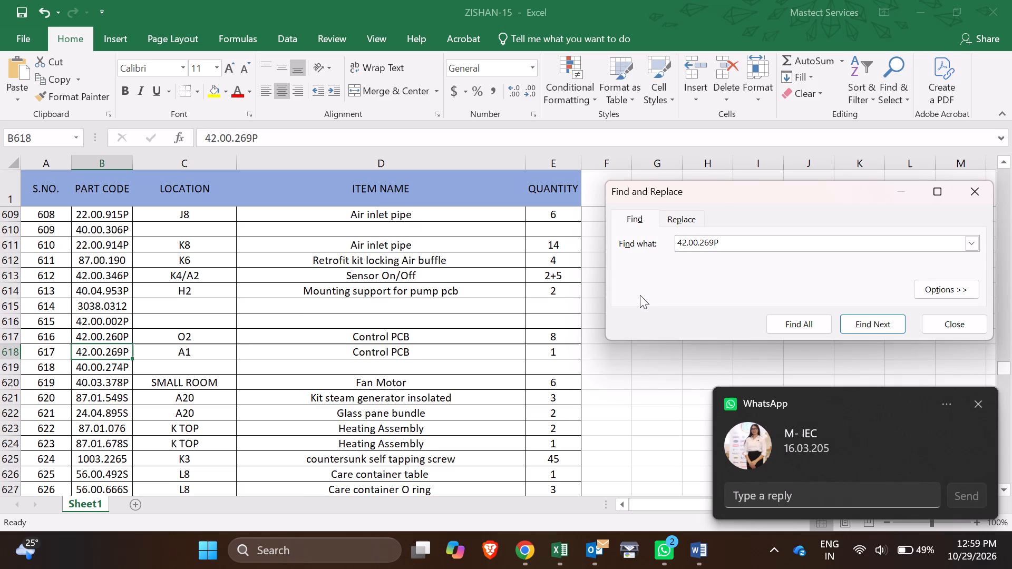
key(Return)
key(Return)
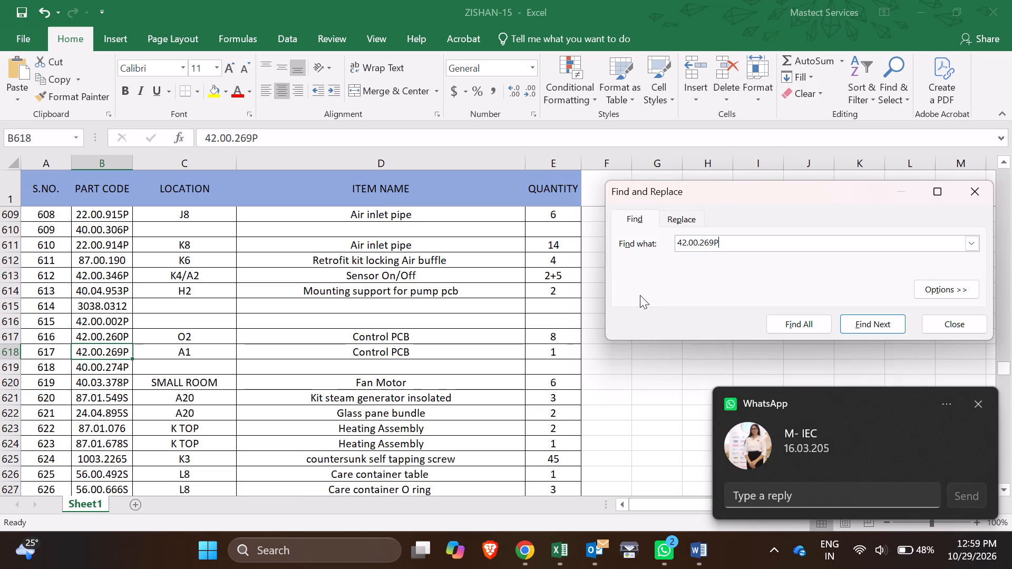
click(977, 407)
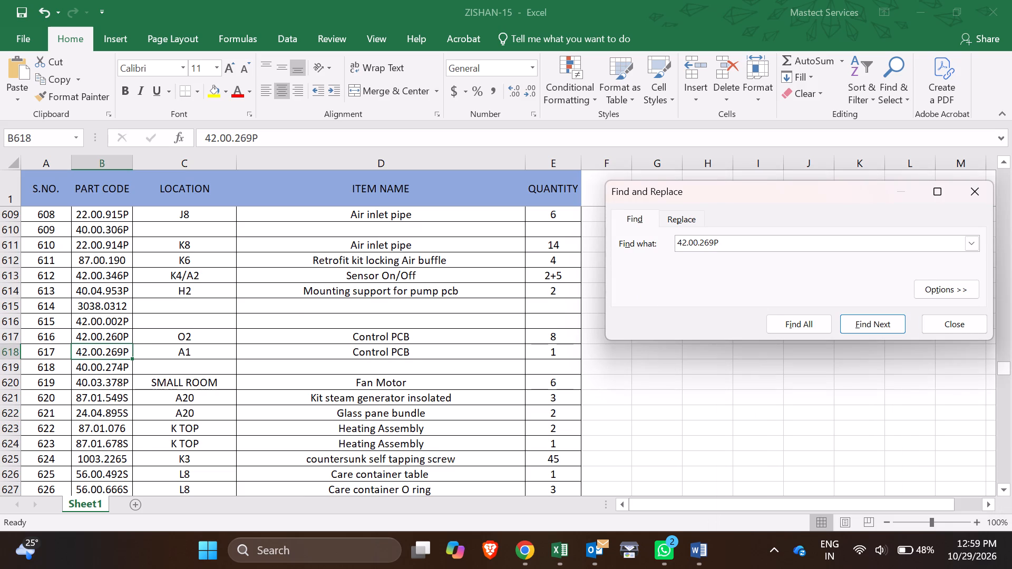
click(202, 354)
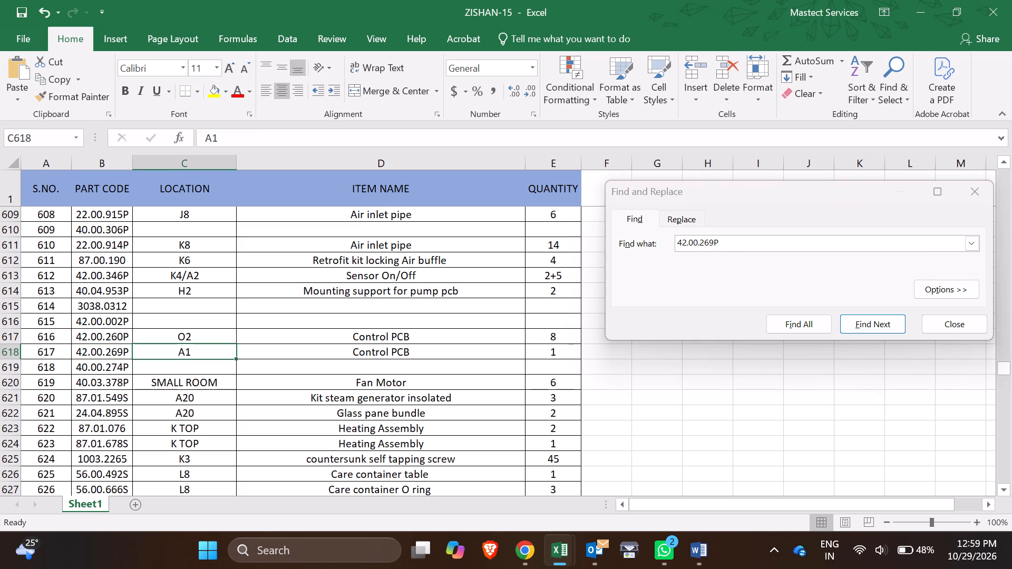
Highlight the whole row of part 42.00.269P in the ZISHAN-15 sheet and clear the part code from the search.
click(14, 354)
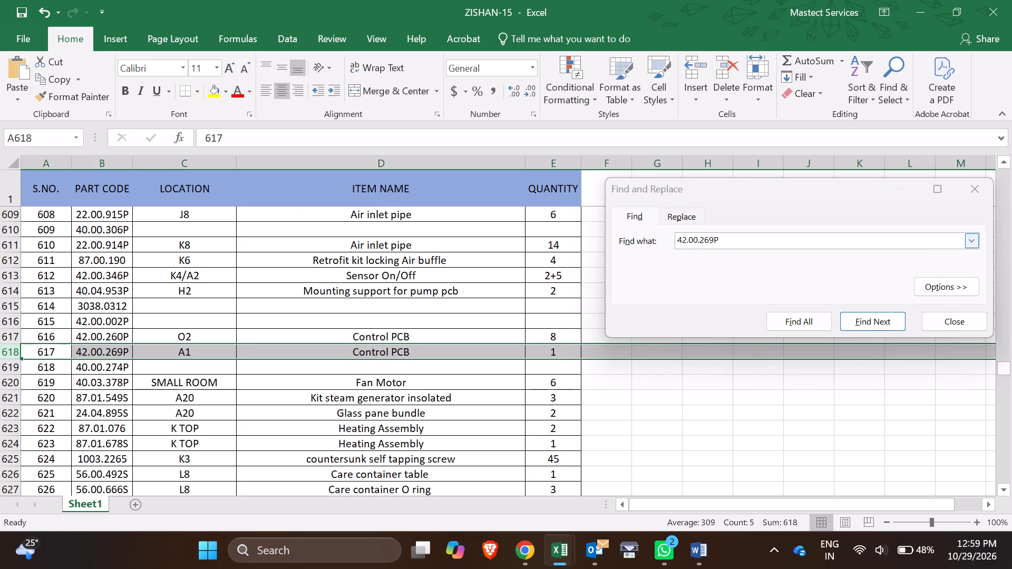
double_click(729, 240)
key(BackSpace)
Switch from the ZISHAN-15 workbook to WhatsApp.
key(alt+Tab)
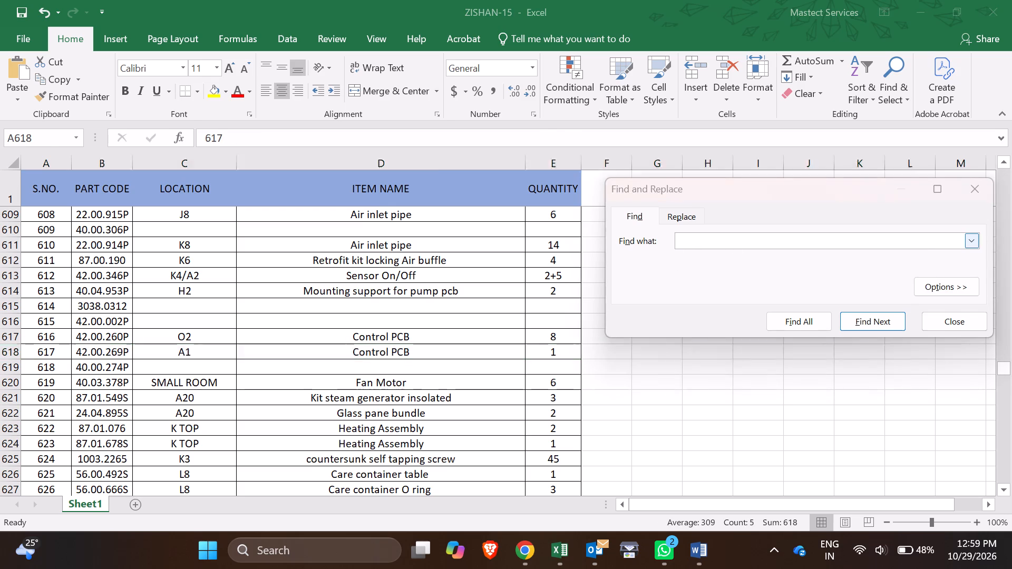
key(alt+Tab)
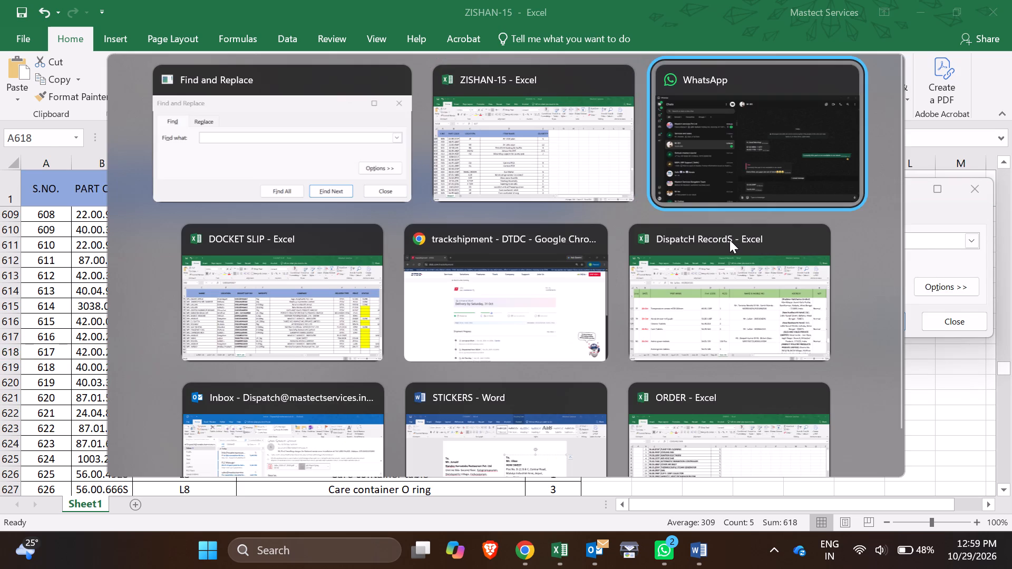
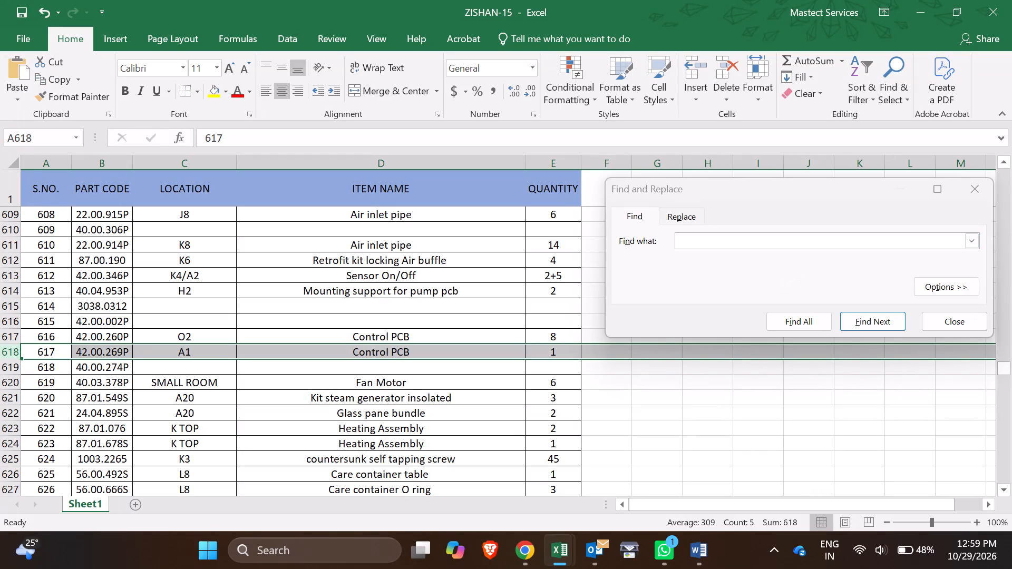
Search the ZISHAN-15 sheet for part code 16.03.205, close the search, and select the part's entire row.
click(466, 352)
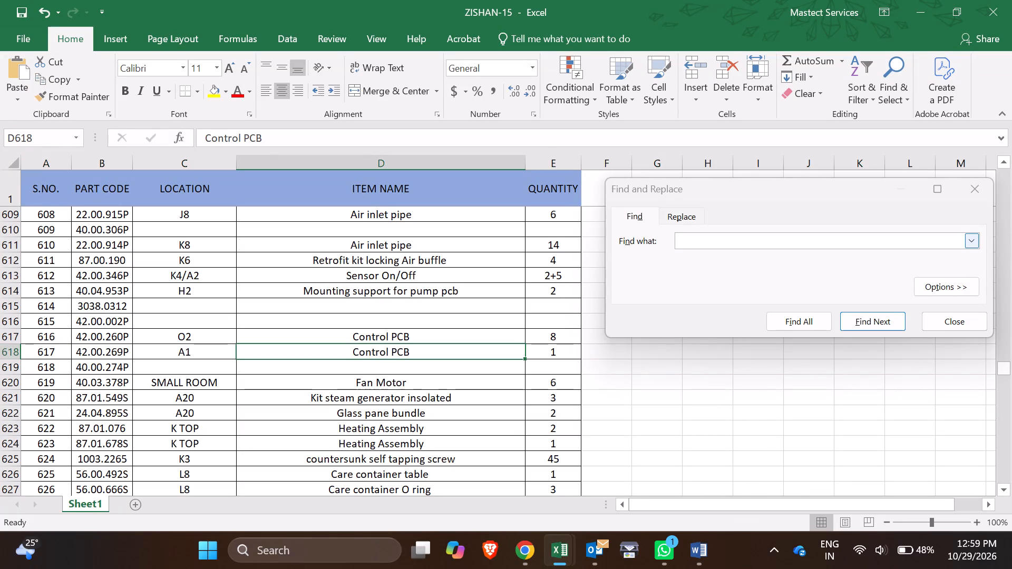
click(714, 238)
key(ctrl+v)
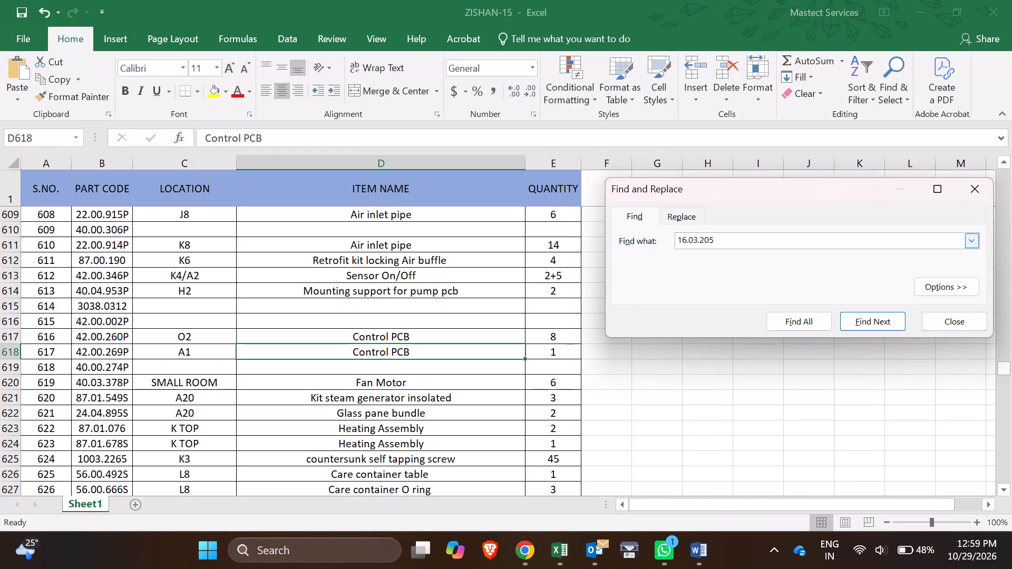
key(Return)
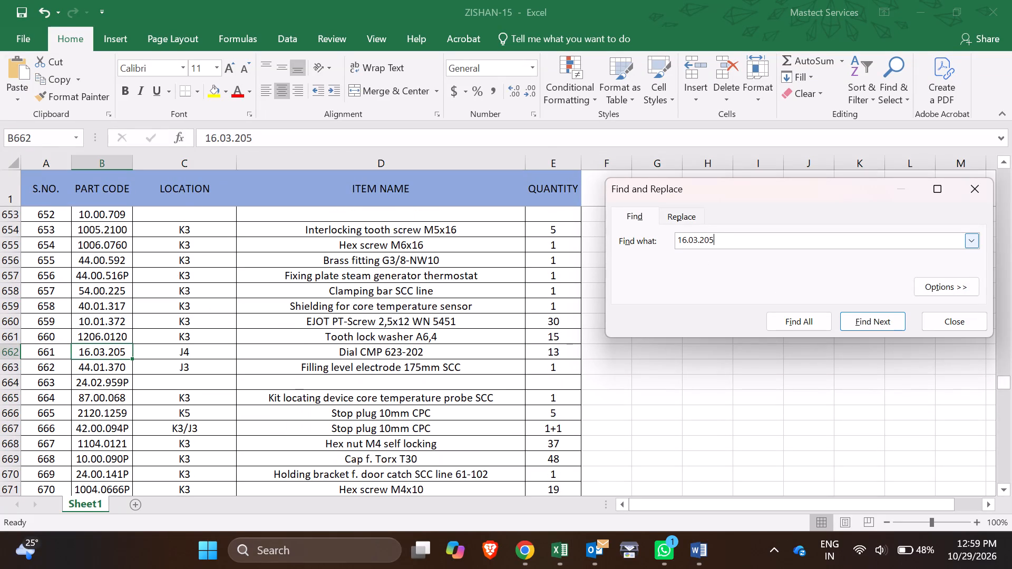
key(Return)
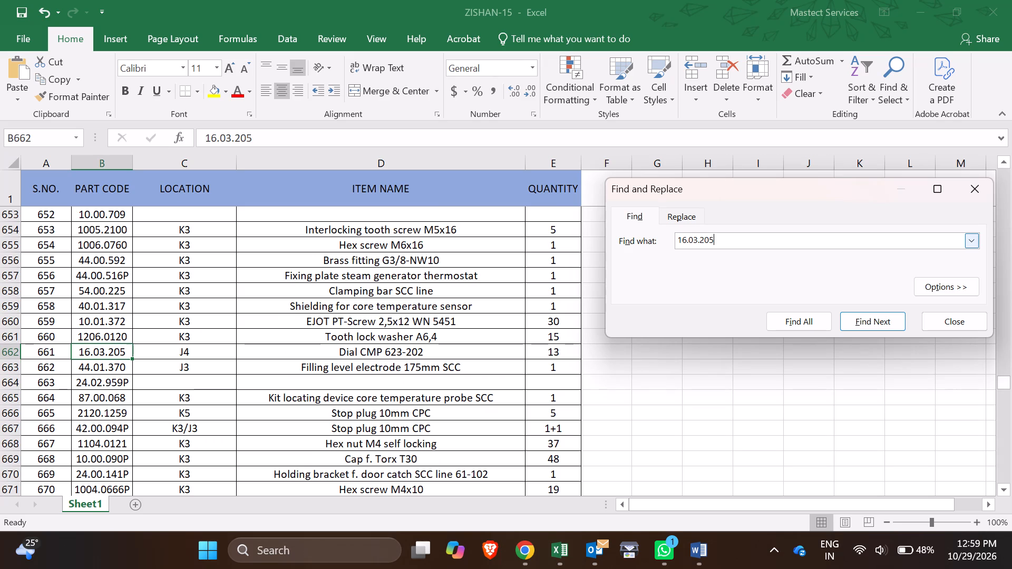
key(Return)
key(Return)
key(Return)
key(Return)
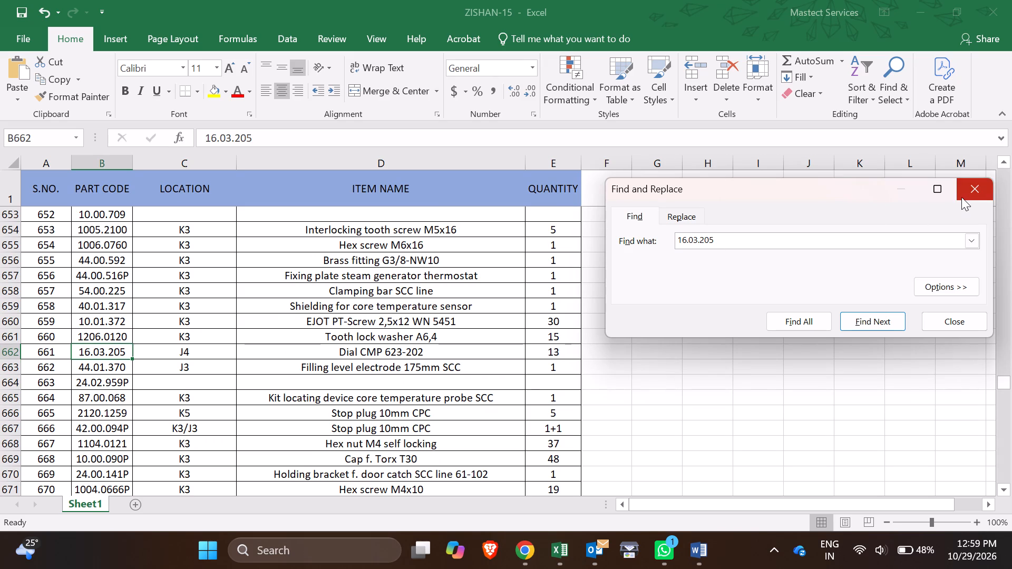
click(961, 195)
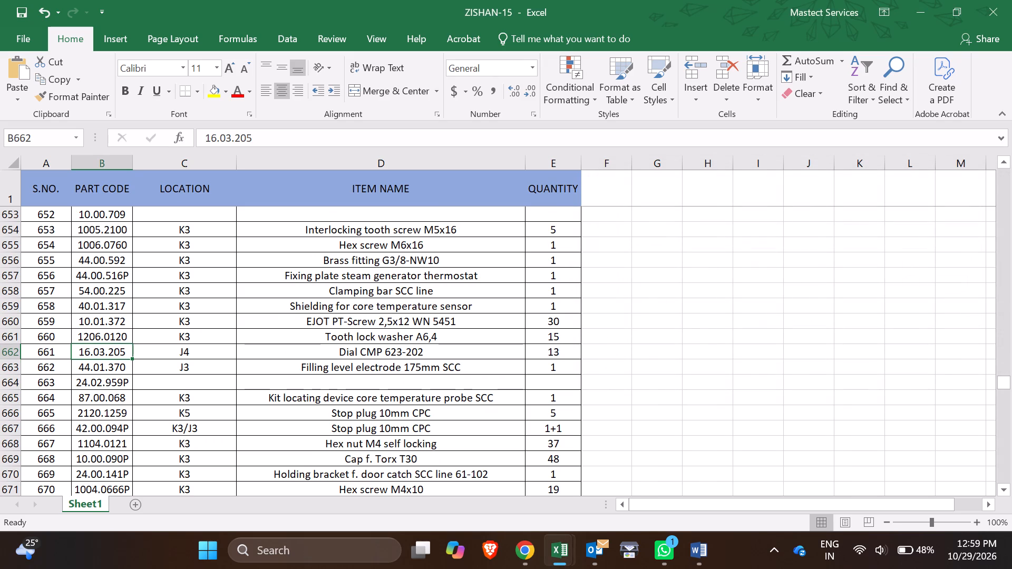
click(16, 354)
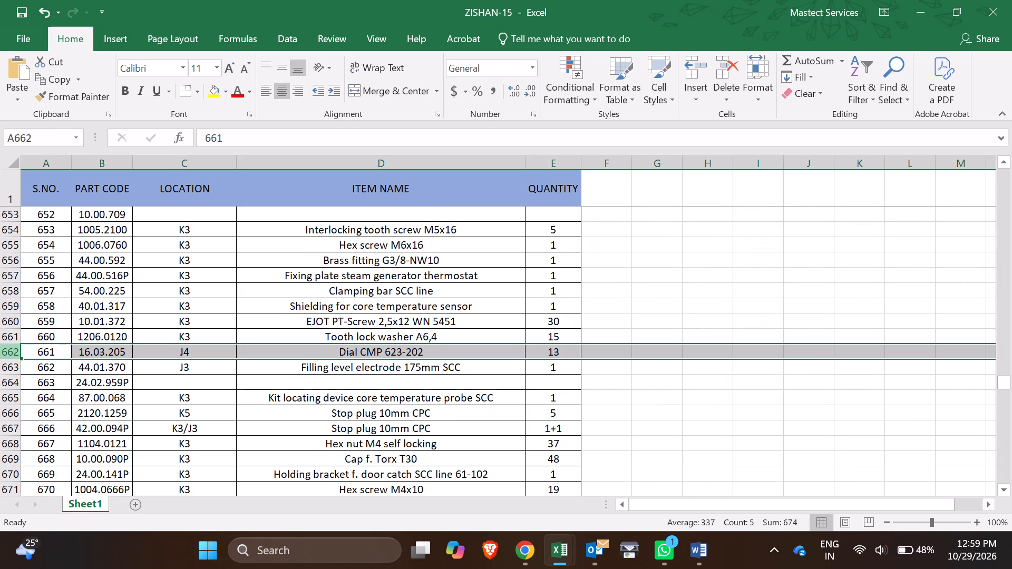
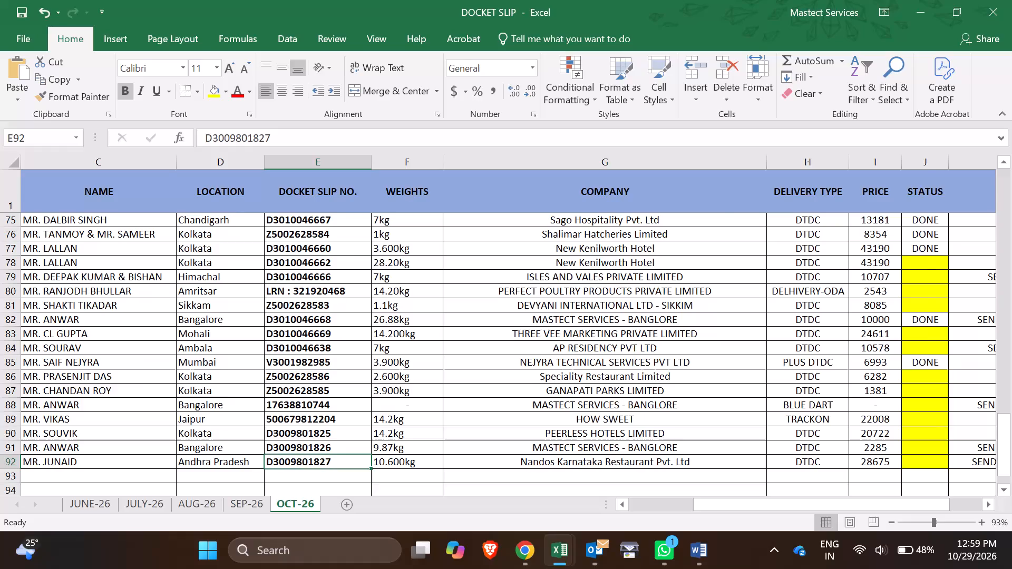
Switch from the DOCKET SLIP workbook to WhatsApp.
key(alt+Tab)
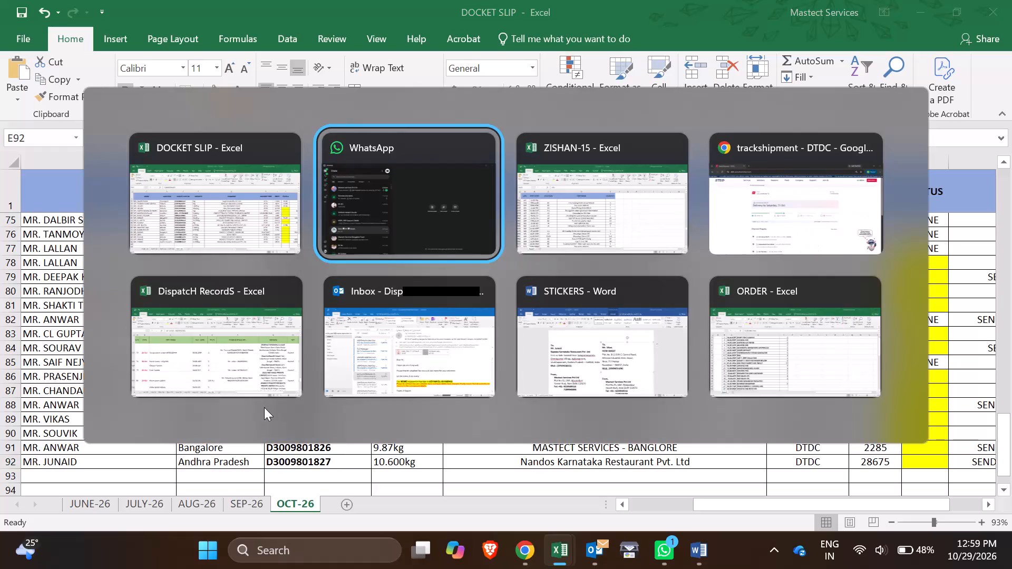
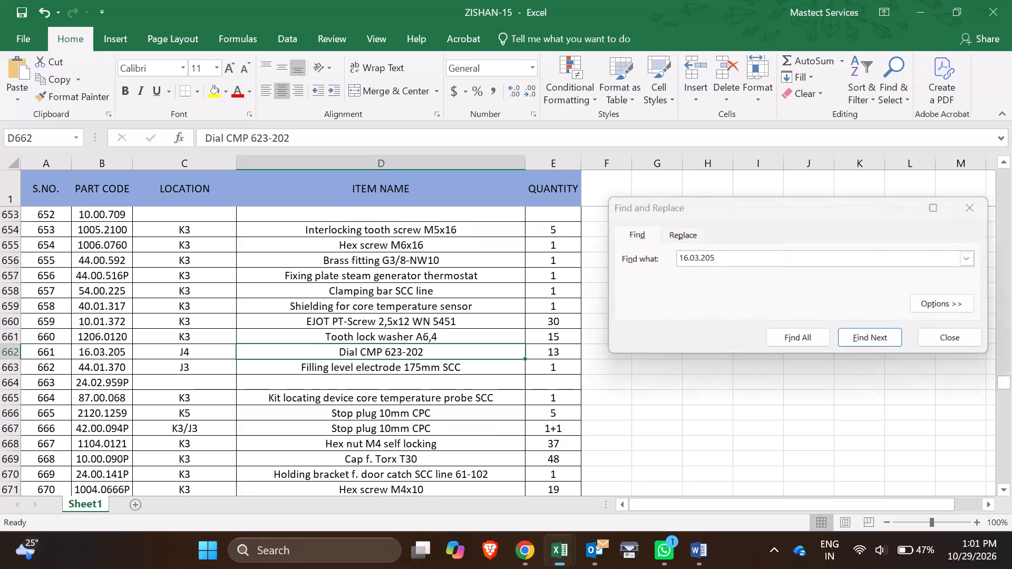
Search the ZISHAN-15 sheet for part code 42.00.269P and select the item name in its row.
double_click(867, 264)
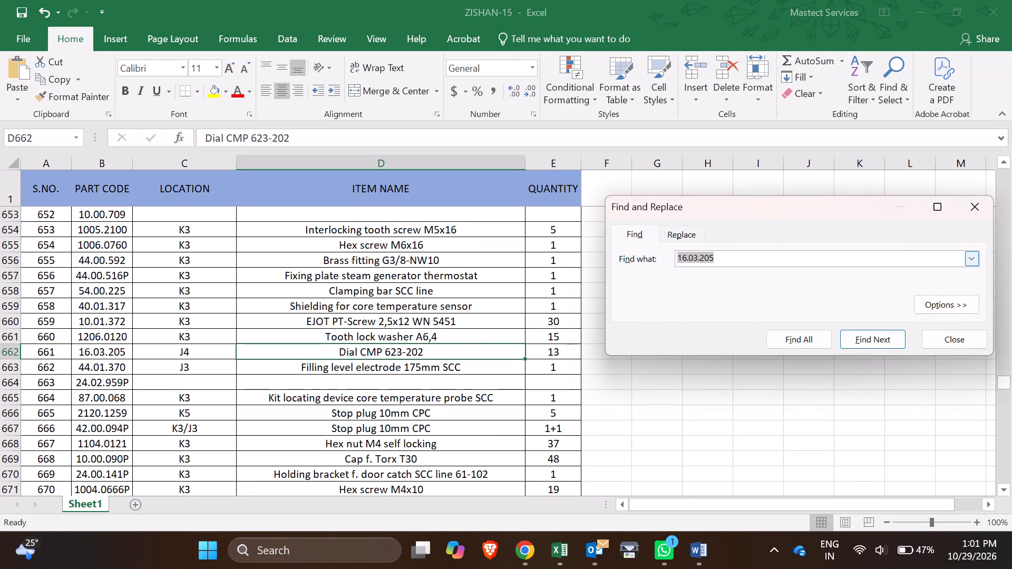
key(ctrl+v)
key(Return)
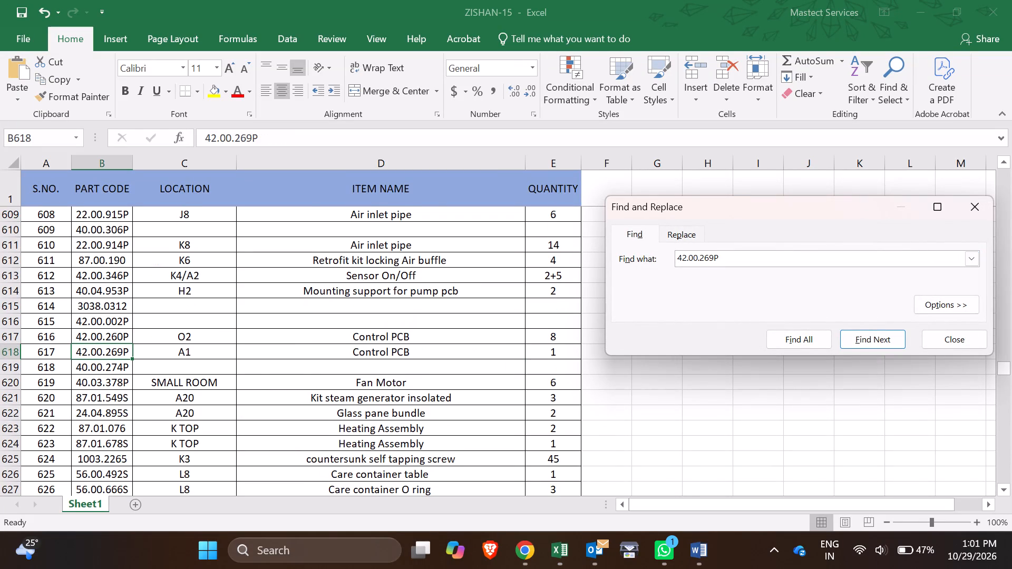
click(374, 351)
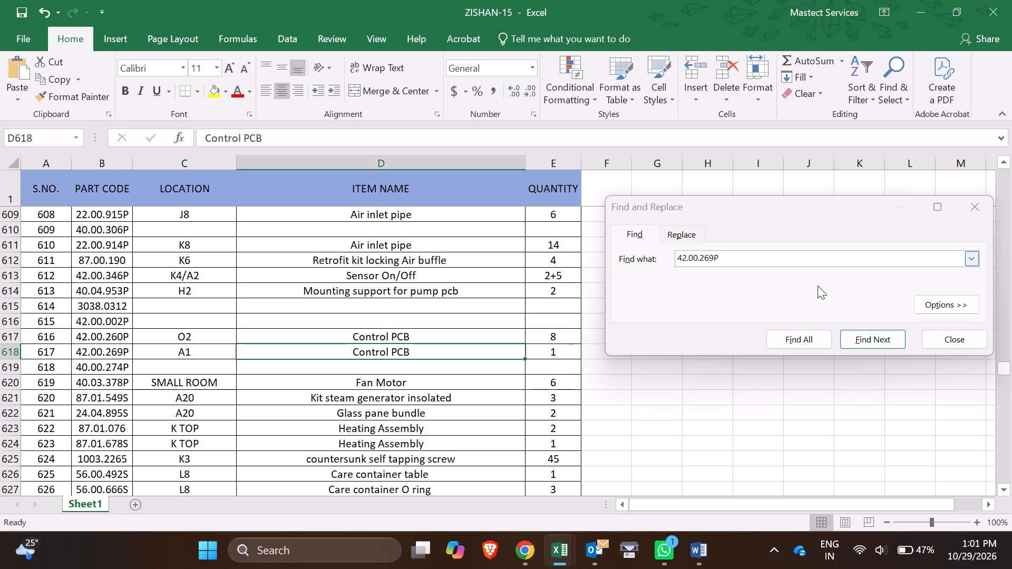
Look for a further match of part code 42.00.269P in the ZISHAN-15 sheet and close the search.
click(864, 337)
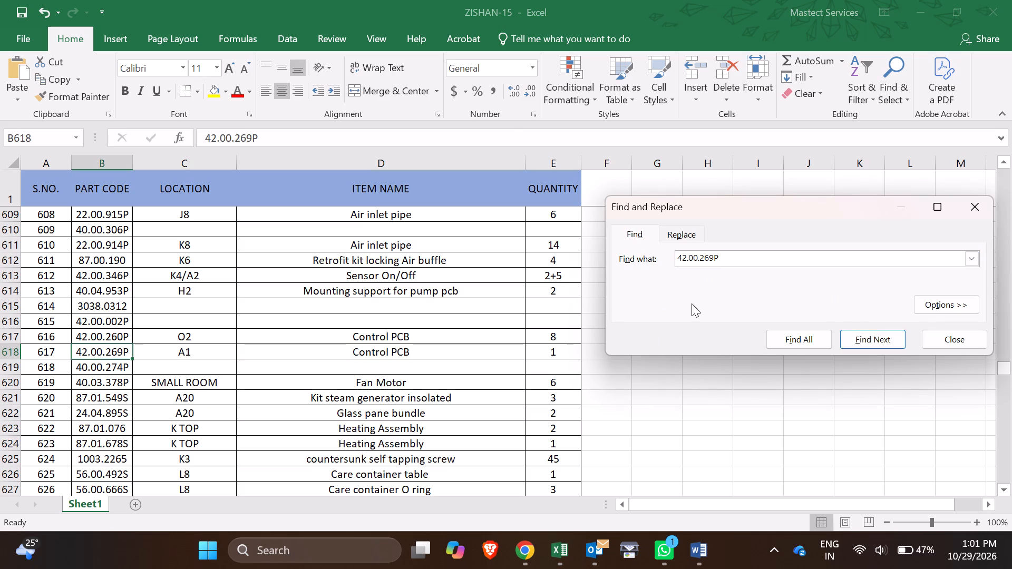
key(alt+Tab)
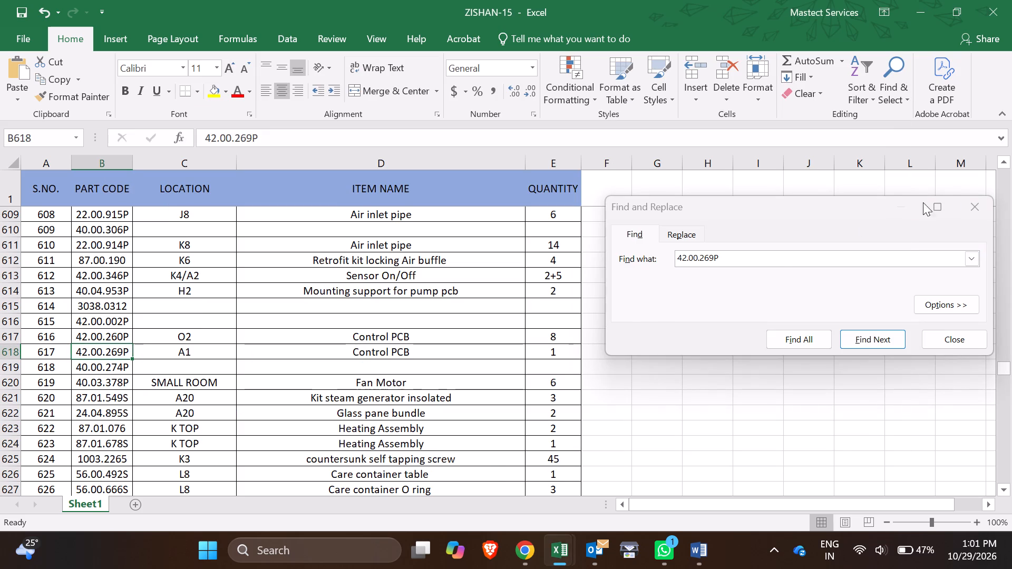
click(979, 202)
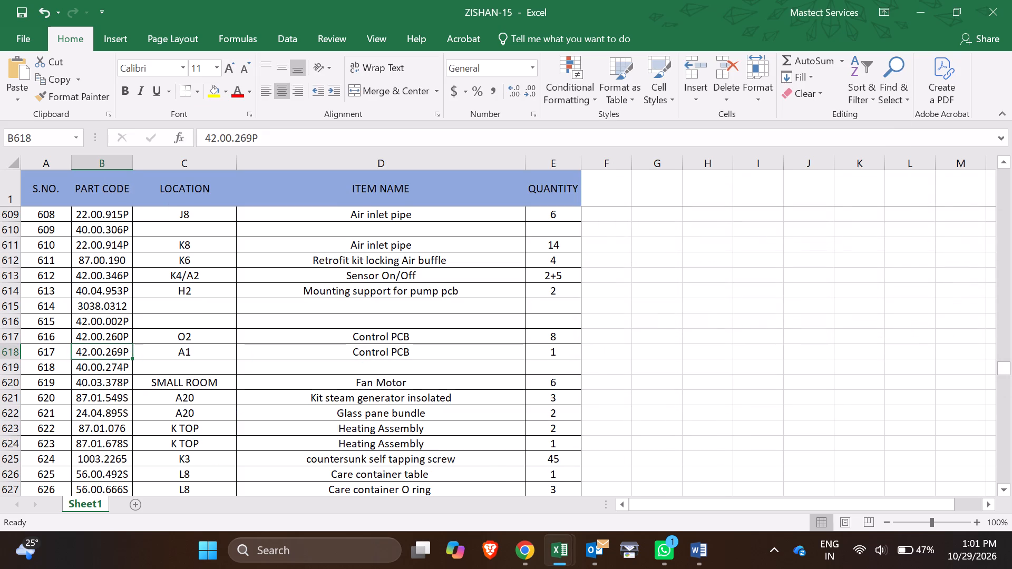
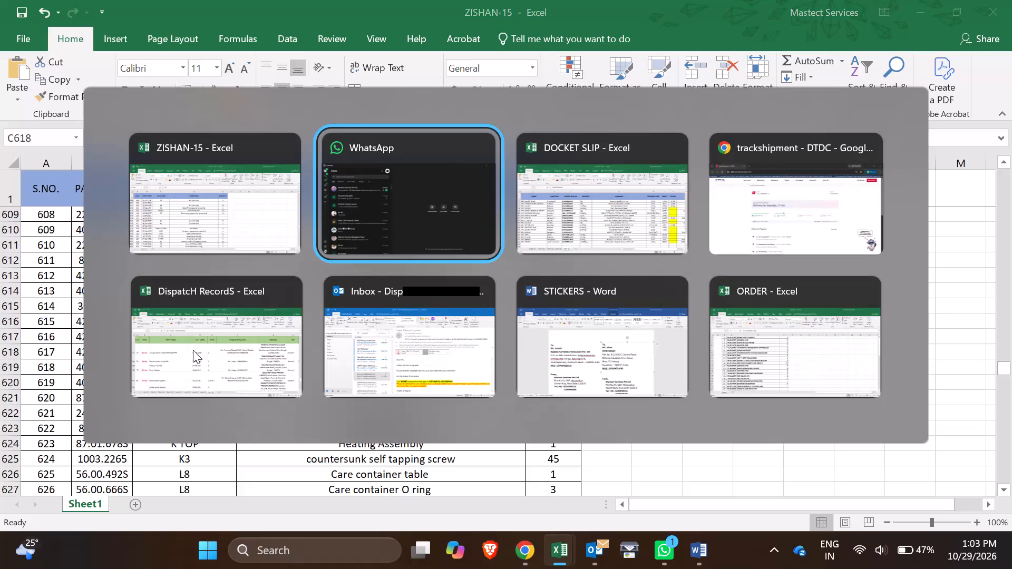
Switch from the ZISHAN-15 workbook to the DOCKET SLIP workbook.
key(alt+Tab)
key(alt+Tab)
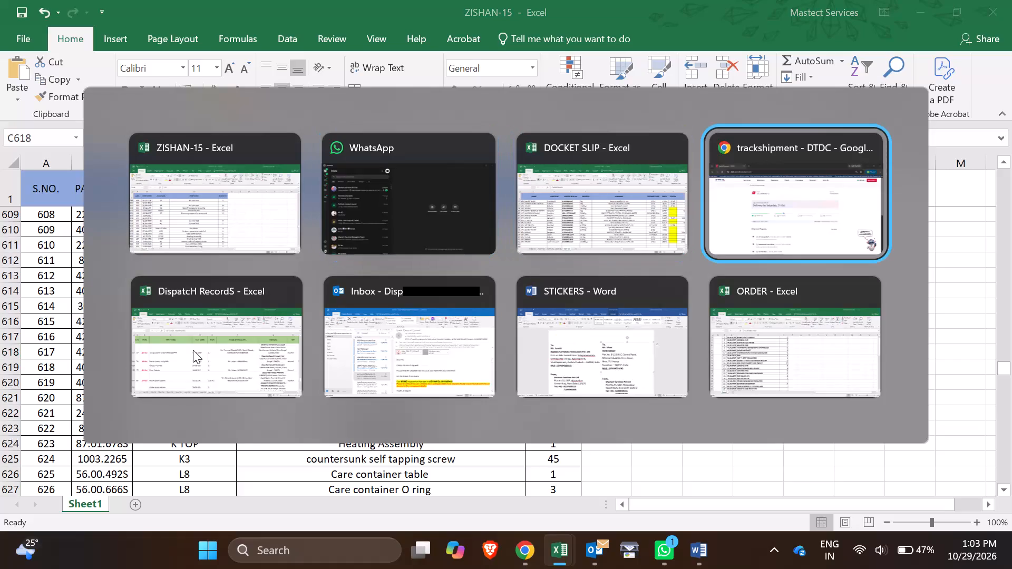
key(alt+Left)
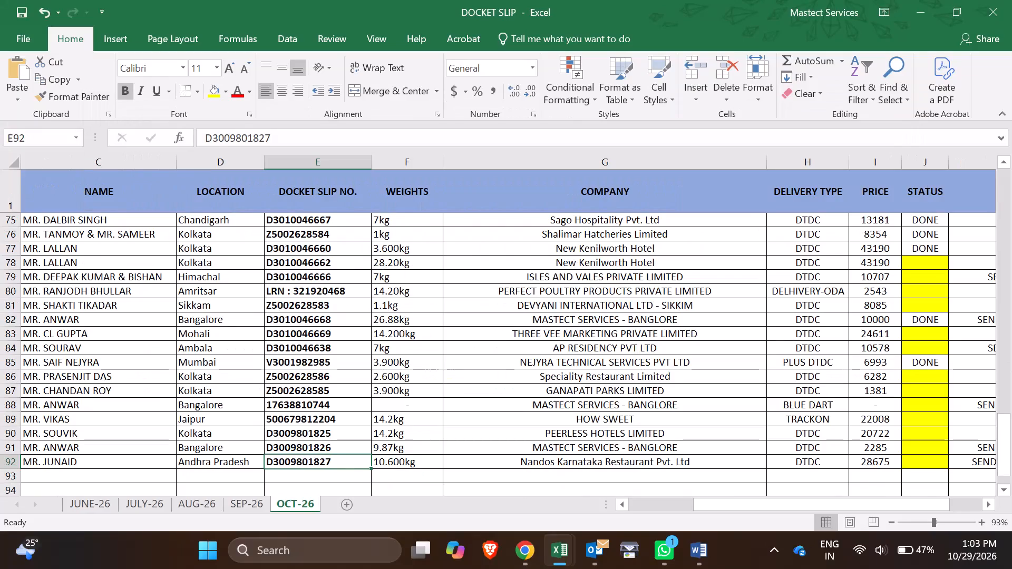
Switch from the DOCKET SLIP workbook to the DTDC shipment tracking page in Chrome.
key(alt+Tab)
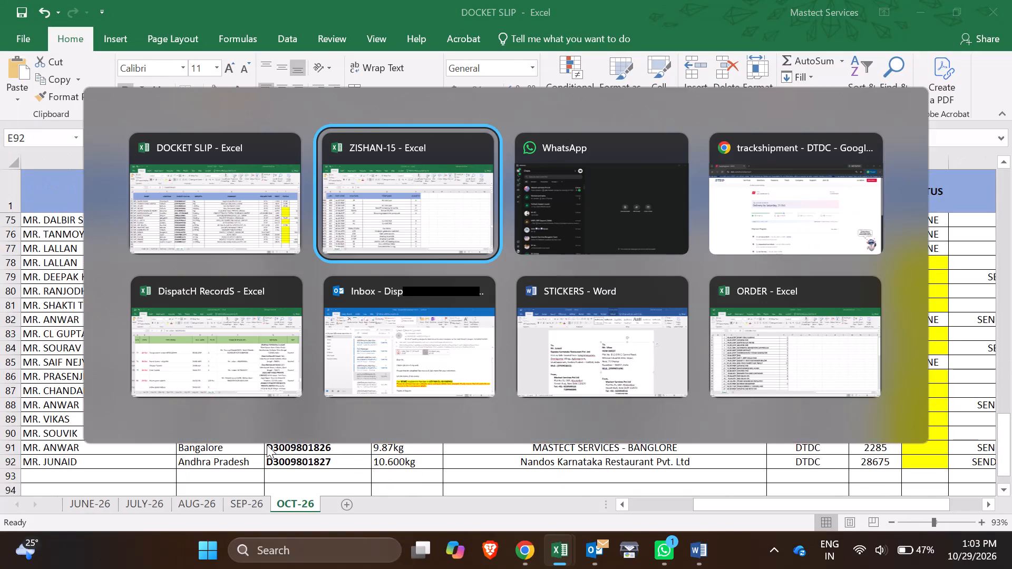
key(alt+Tab)
key(alt+Tab)
key(alt+Tab)
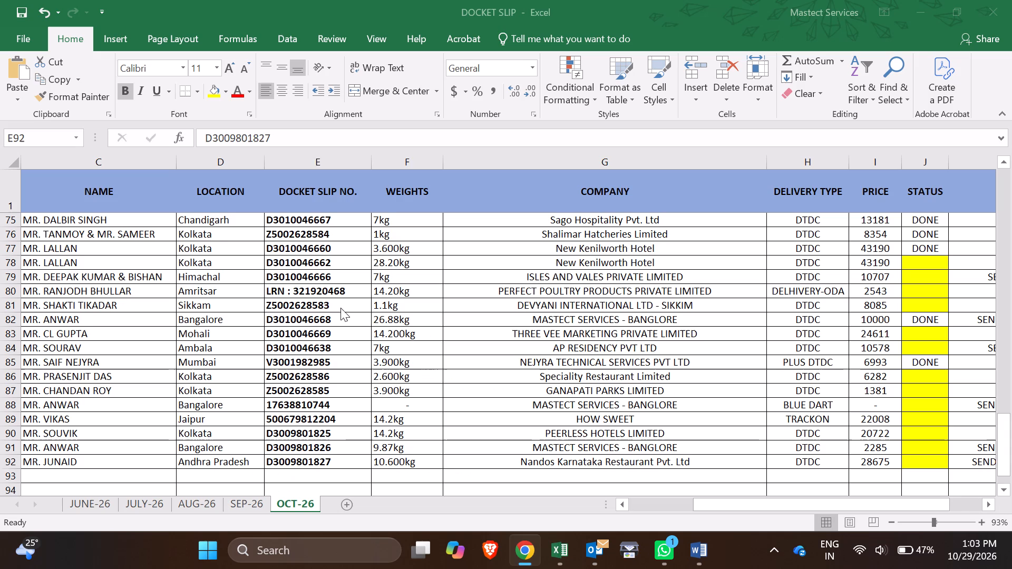
Save the DOCKET SLIP workbook and switch to the DTDC shipment tracking page in Chrome.
key(ctrl+s)
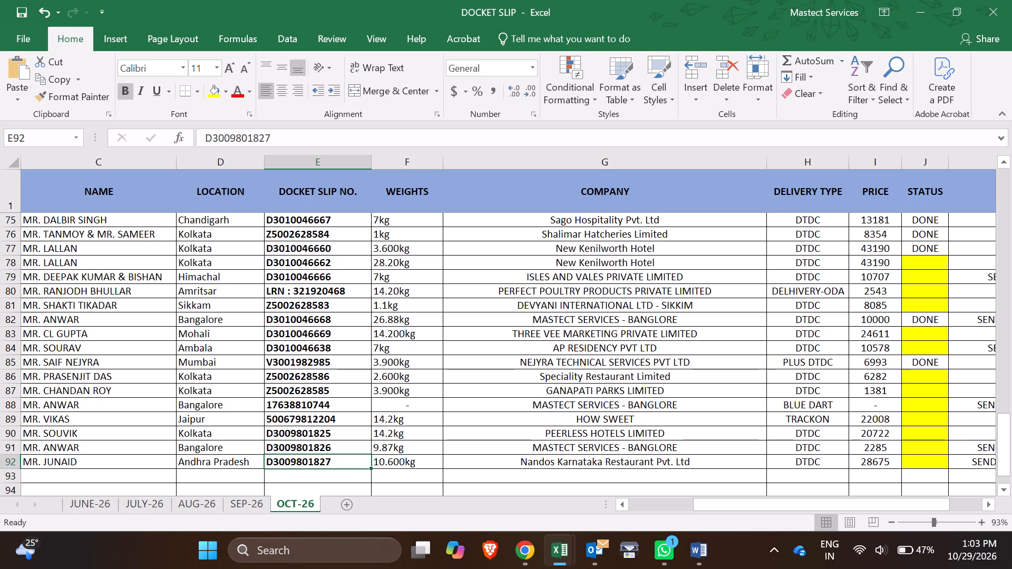
click(466, 373)
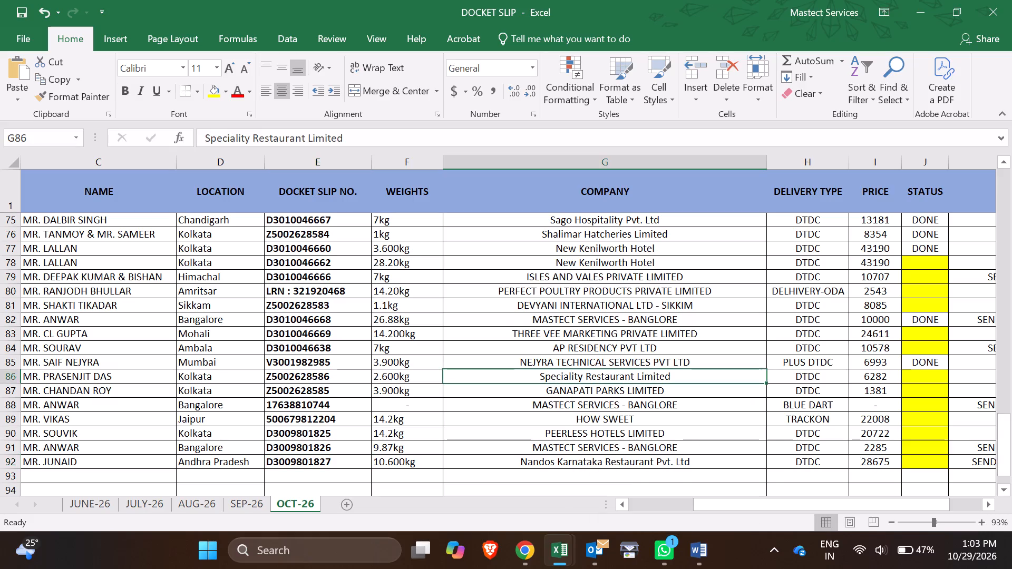
key(ctrl+s)
key(alt+Tab)
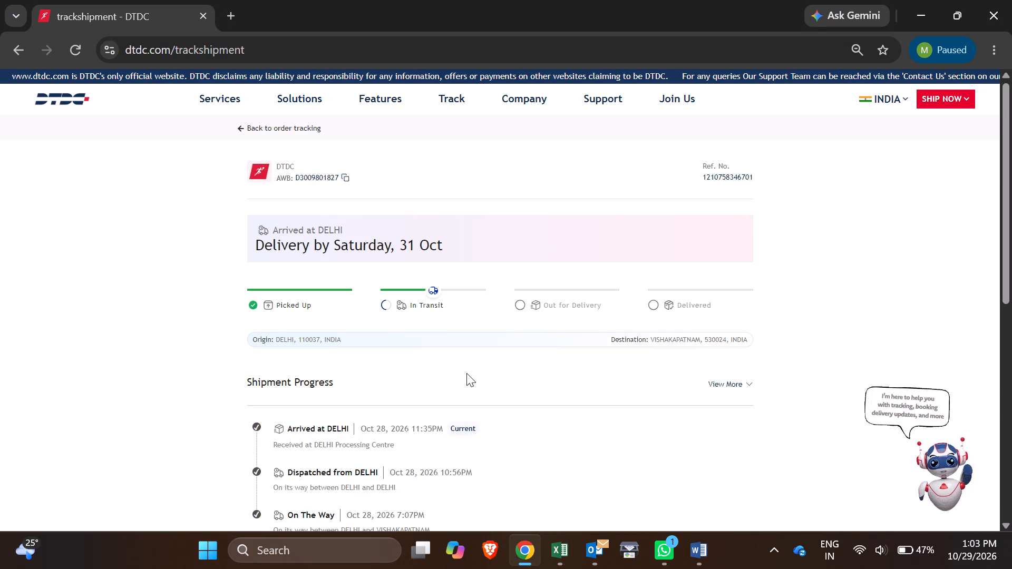
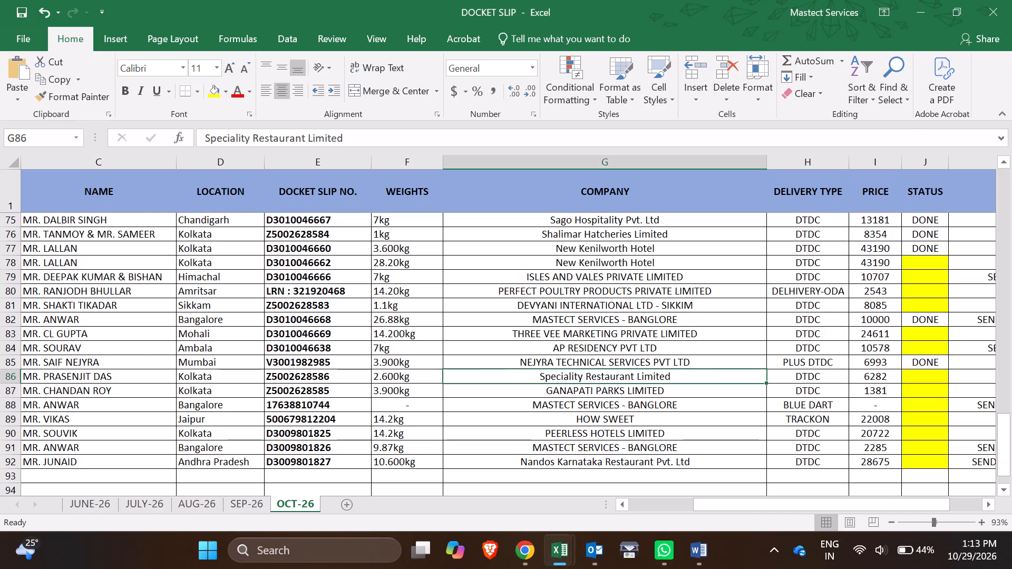
Review the OCT-26 docket entries from the Speciality Restaurant Limited row up to the PERFECT POULTRY PRODUCTS PRIVATE LIMITED row.
key(Left)
key(Left)
key(Left)
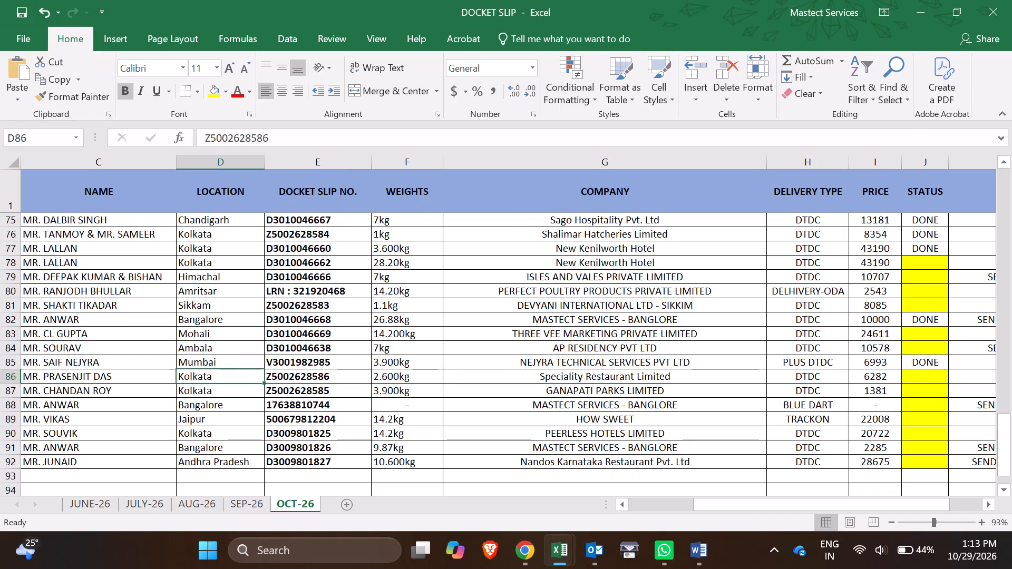
key(Right)
key(Right)
key(Right)
key(Up)
key(Up)
key(Up)
key(Up)
key(Up)
key(Up)
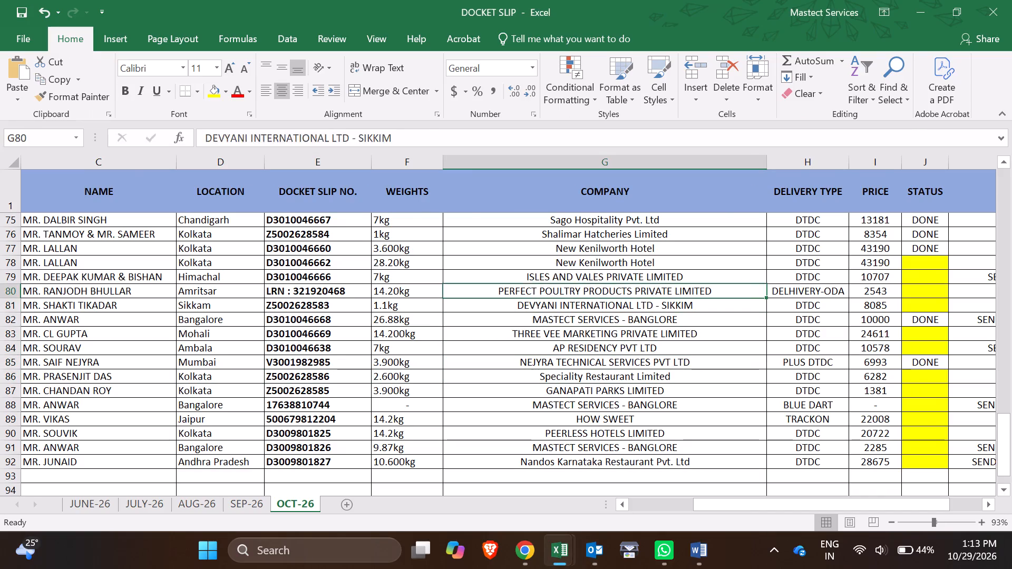
key(Right)
Switch from the DOCKET SLIP workbook to the DTDC shipment tracking page in Chrome.
key(alt+Tab)
key(alt+Right)
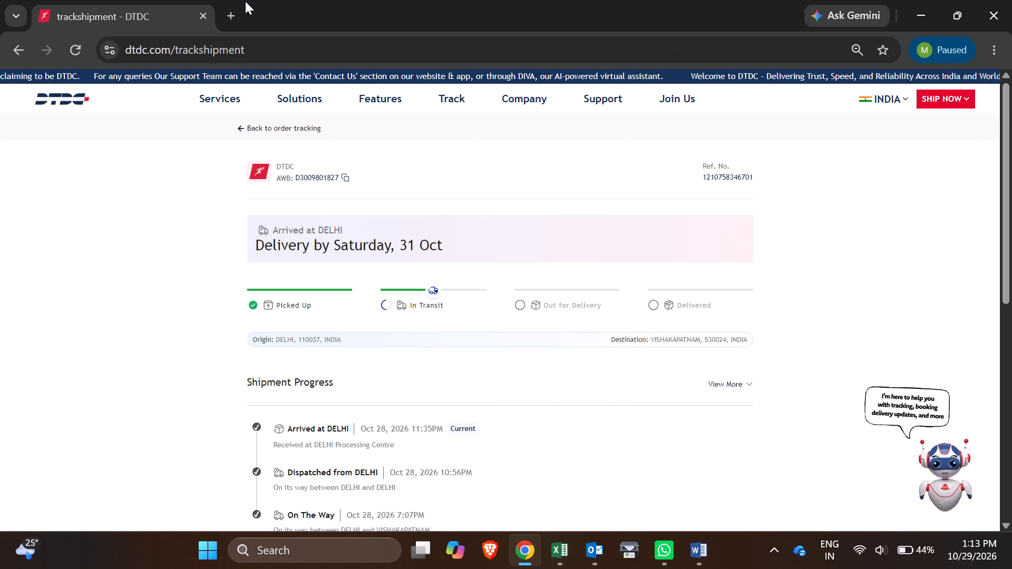
Open the Delhivery tracking page in a new tab and choose tracking by LRN.
click(232, 14)
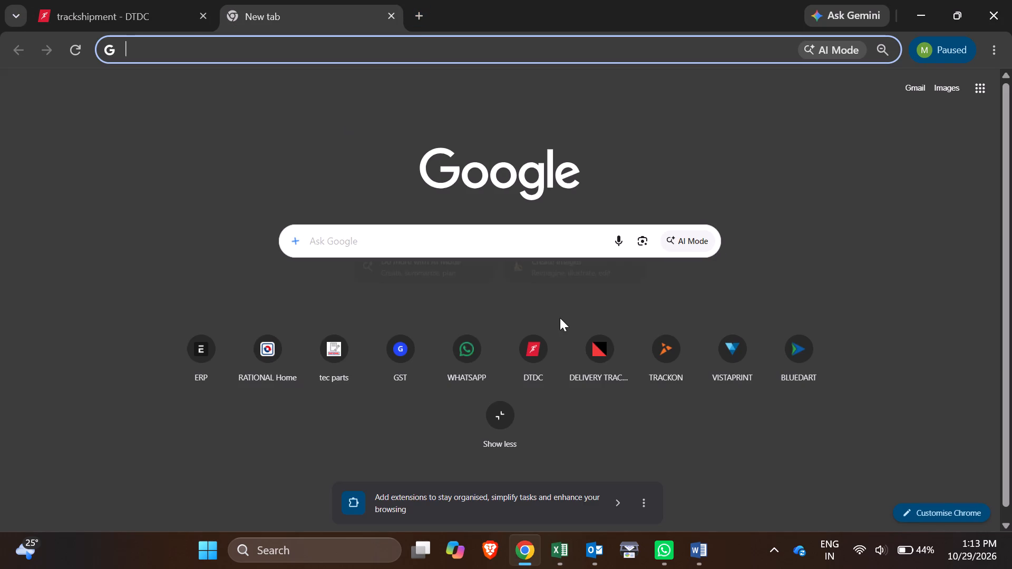
click(600, 344)
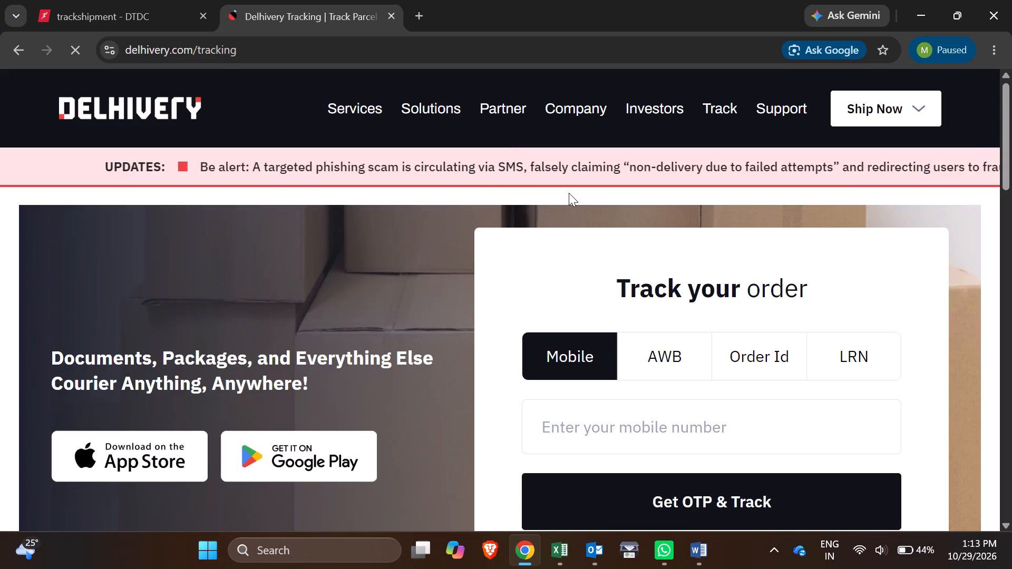
click(839, 338)
click(776, 433)
key(alt+Tab)
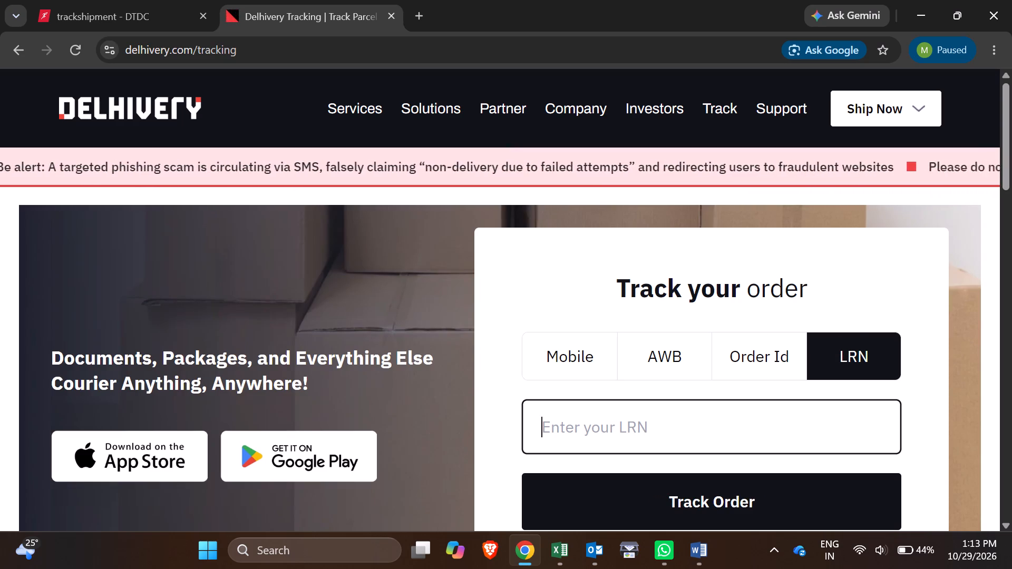
scroll(507, 372, right, 3)
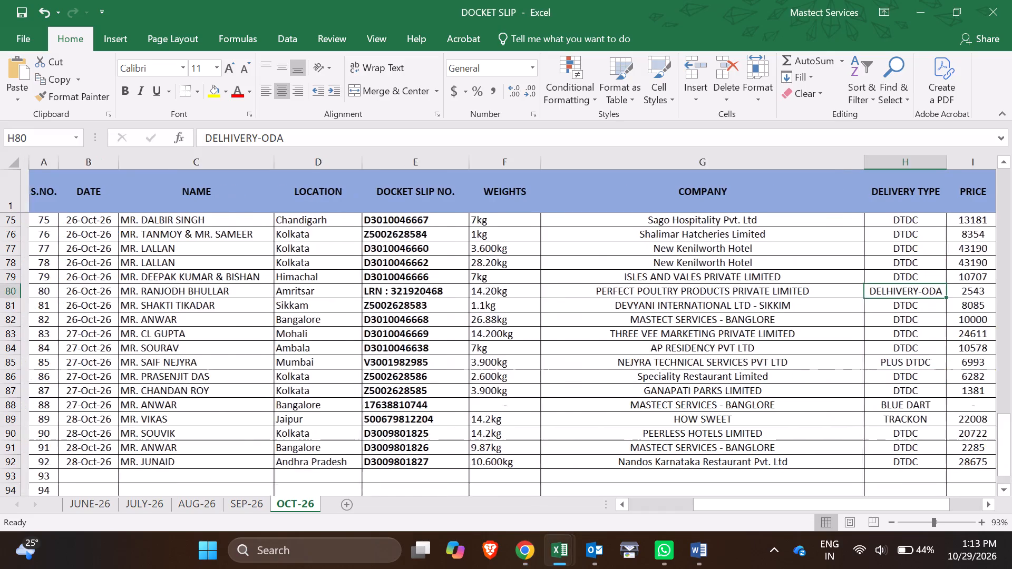
key(Left)
key(Left)
key(Left)
key(Left)
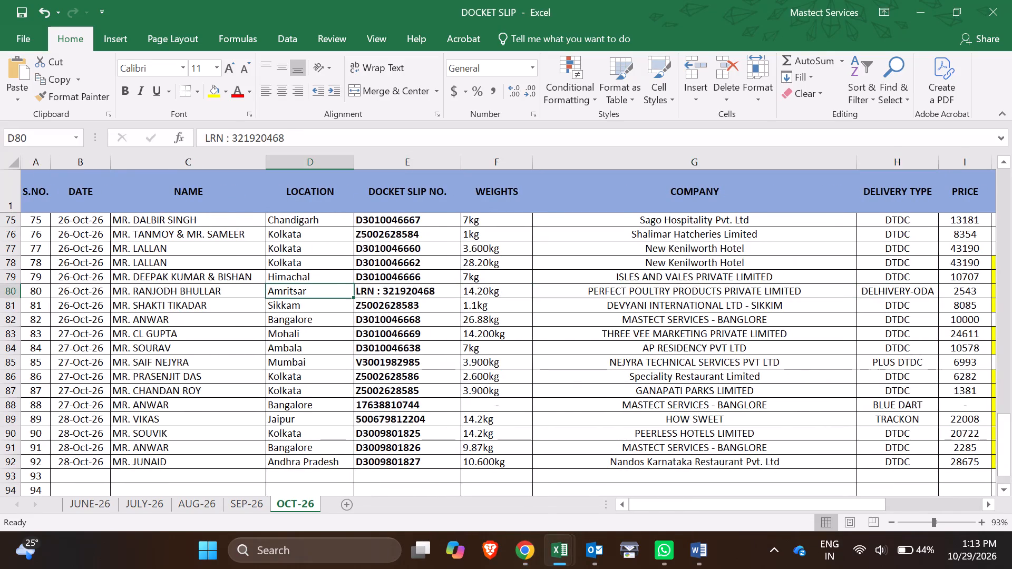
key(Right)
double_click(265, 138)
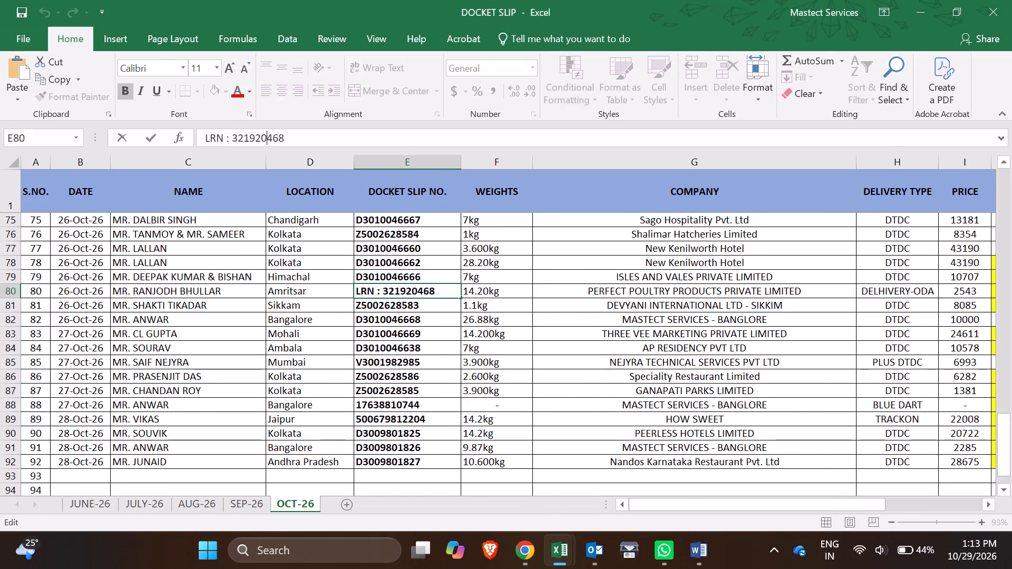
key(ctrl+c)
key(alt+Tab)
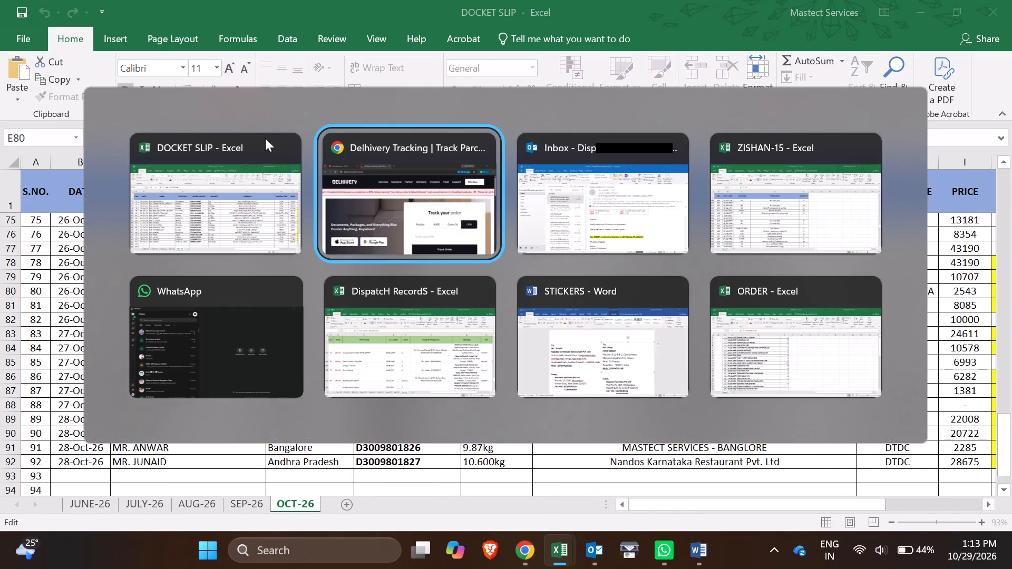
key(ctrl+v)
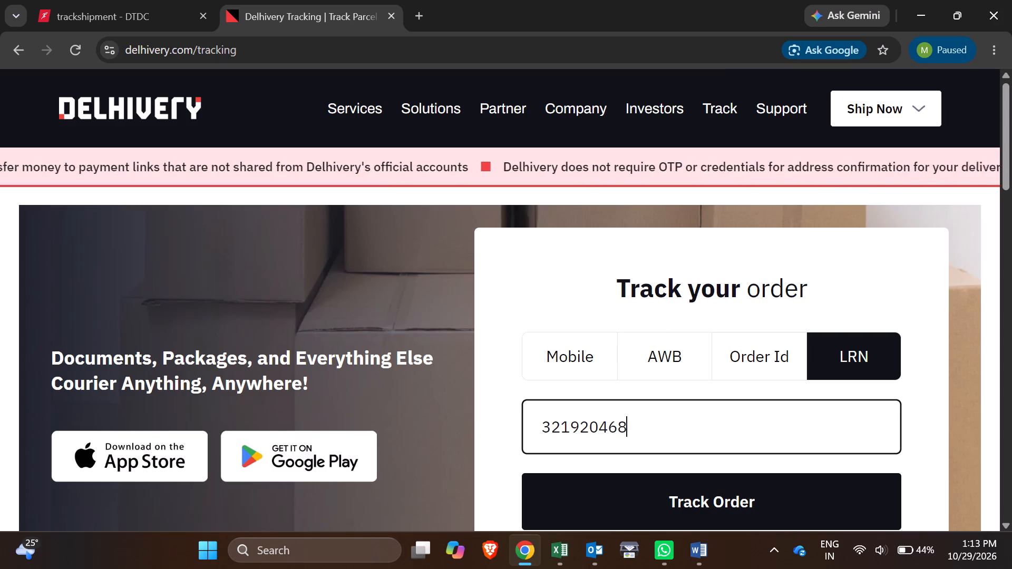
scroll(650, 414, down, 1)
click(660, 403)
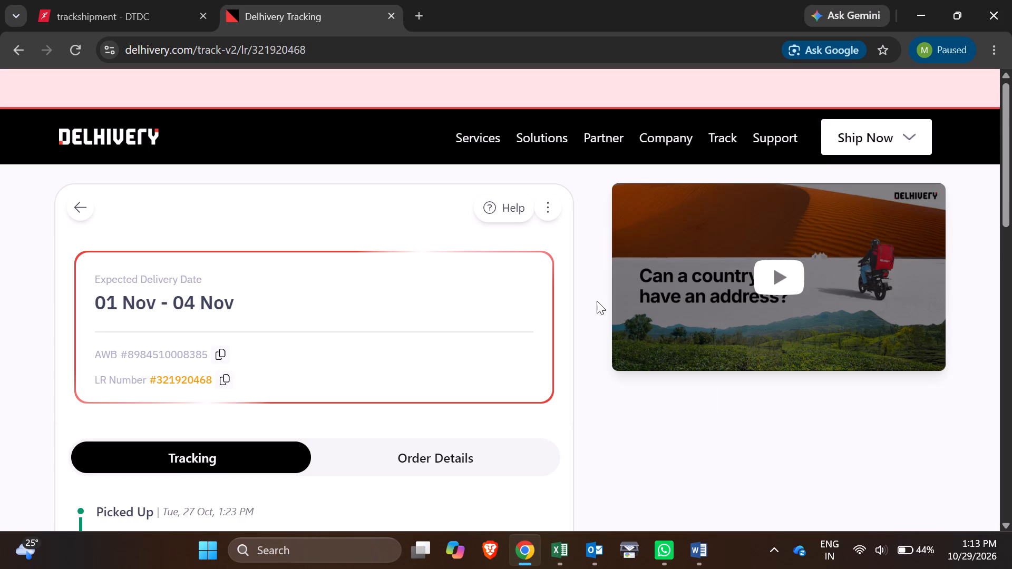
scroll(456, 332, down, 1)
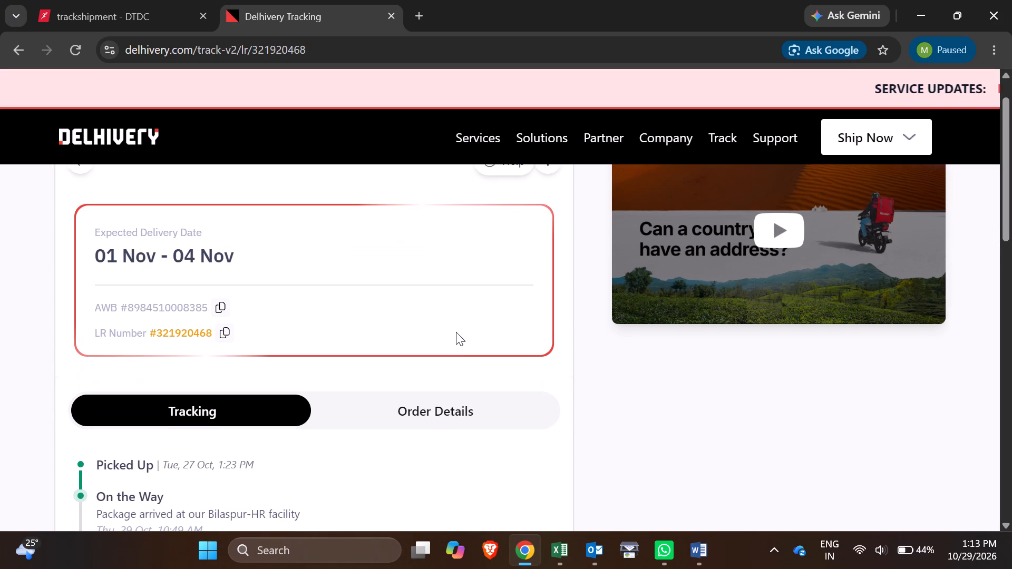
Return to the DOCKET SLIP workbook, close the row 80 docket cell unchanged, and review that row's delivery details.
key(alt+Tab)
key(Right)
key(Right)
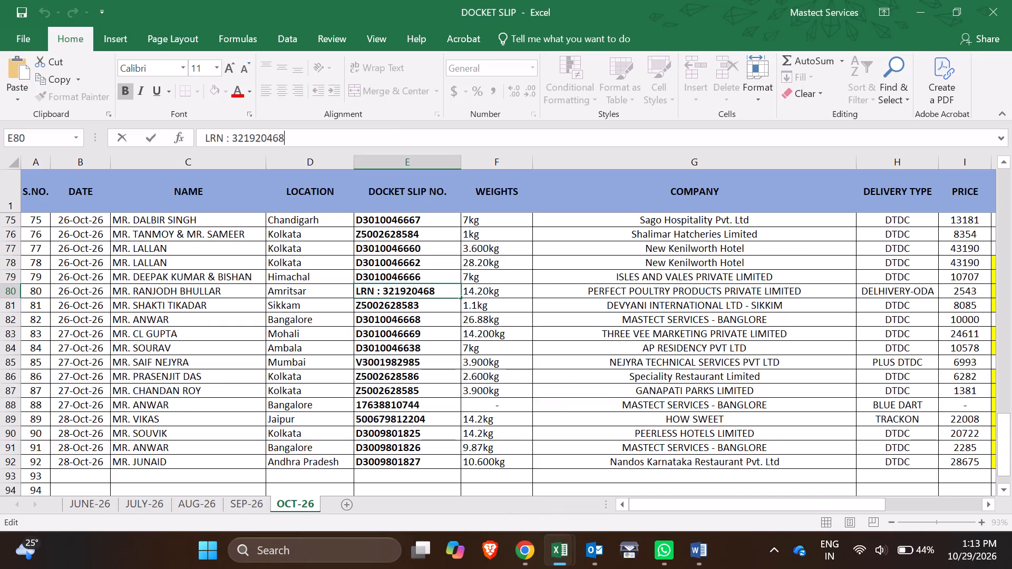
key(Return)
key(Up)
key(Right)
key(Right)
key(Right)
key(Right)
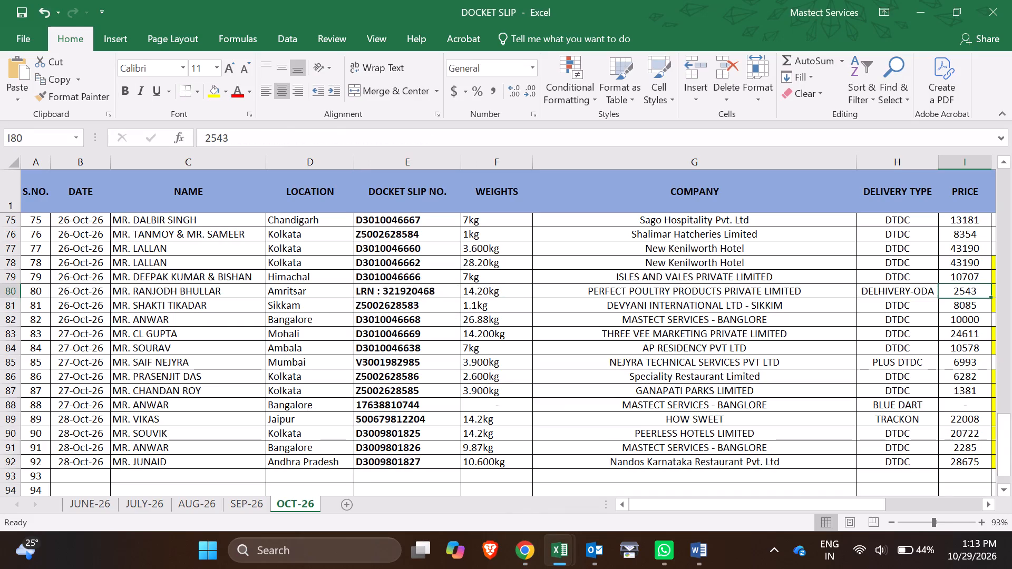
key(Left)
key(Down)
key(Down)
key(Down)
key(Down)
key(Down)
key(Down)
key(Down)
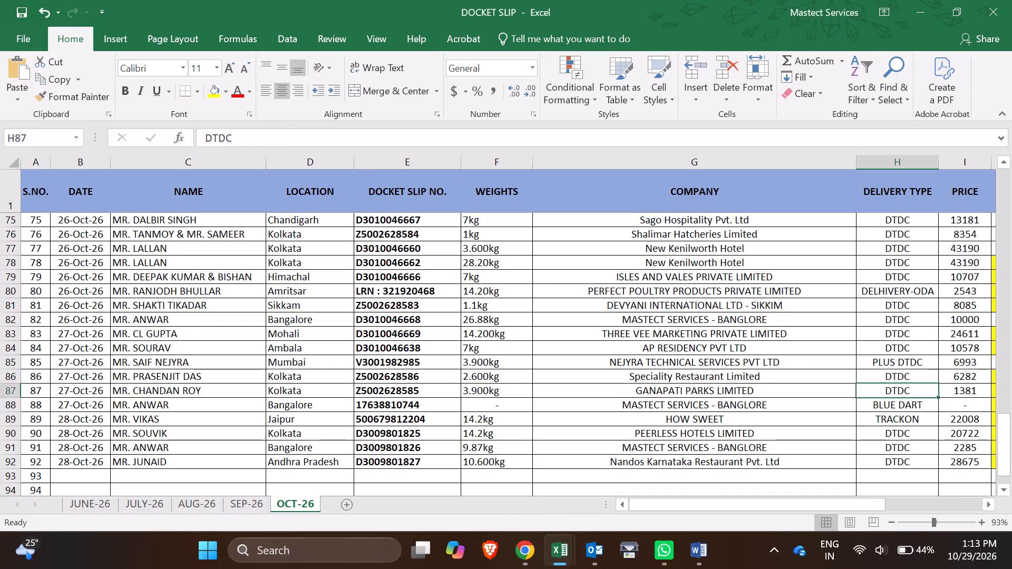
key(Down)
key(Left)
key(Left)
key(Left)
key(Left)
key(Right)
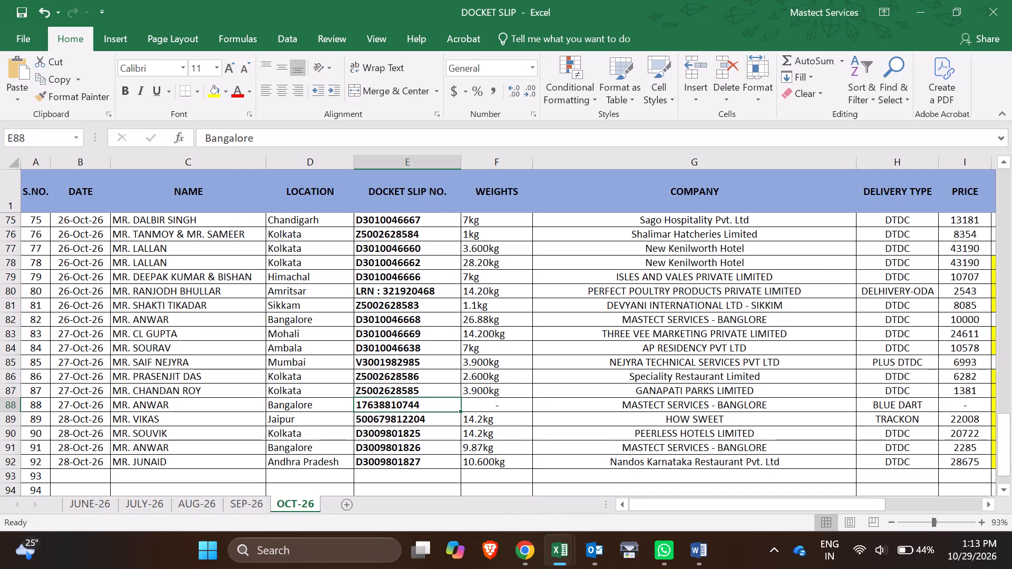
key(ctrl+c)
Switch to Chrome, close the Delhivery page and open the Blue Dart tracking page in a new tab.
key(alt+Tab)
click(416, 13)
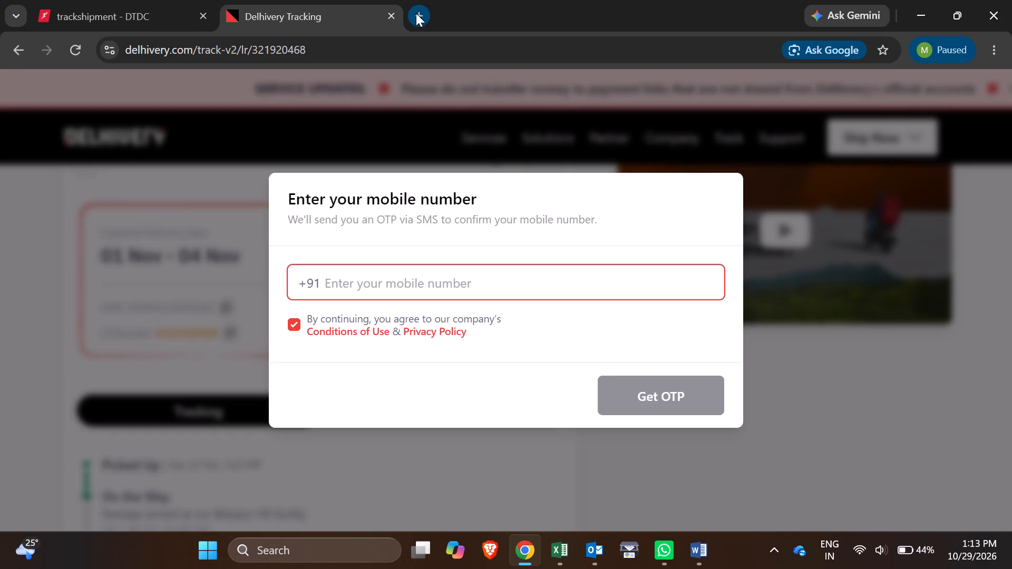
click(386, 14)
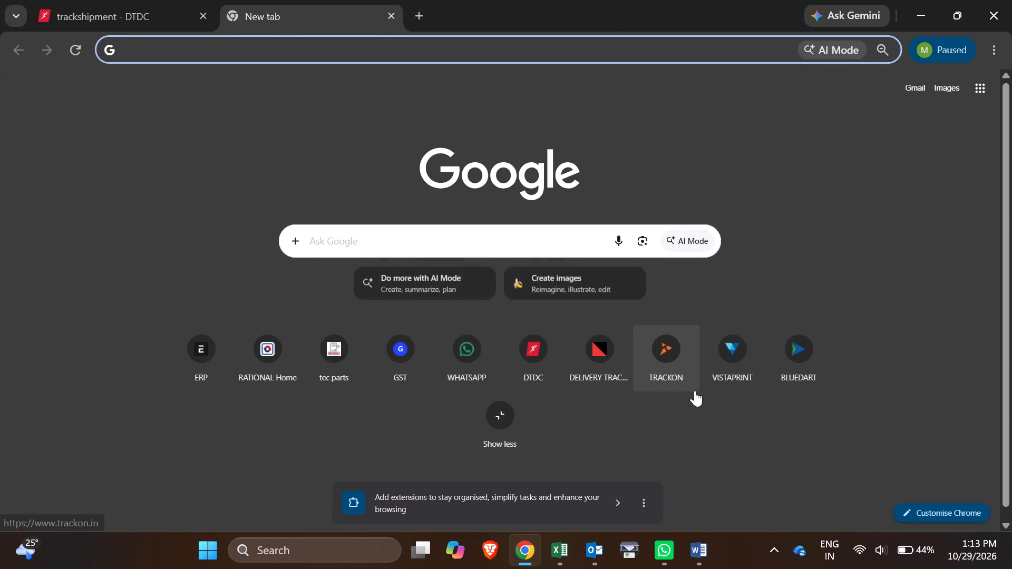
click(805, 346)
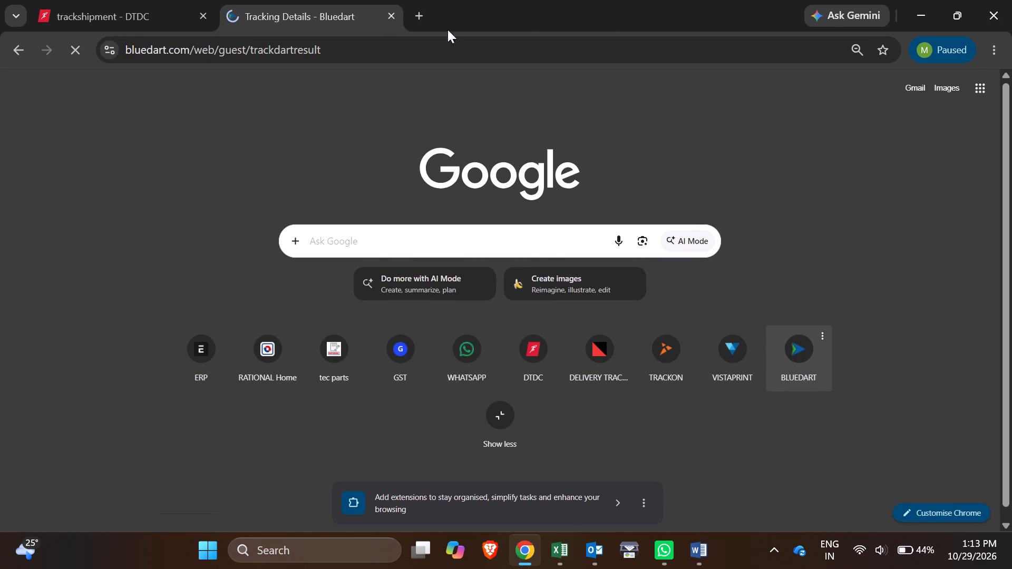
Open the Trackon site in another tab, dismiss the fraud awareness notice, and activate the AWB tracking field.
click(413, 4)
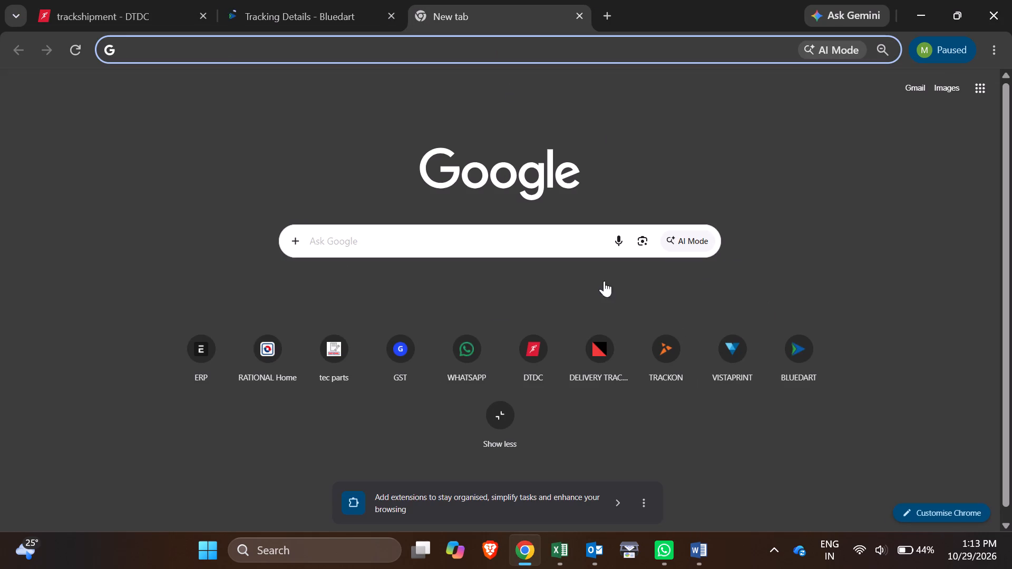
click(662, 348)
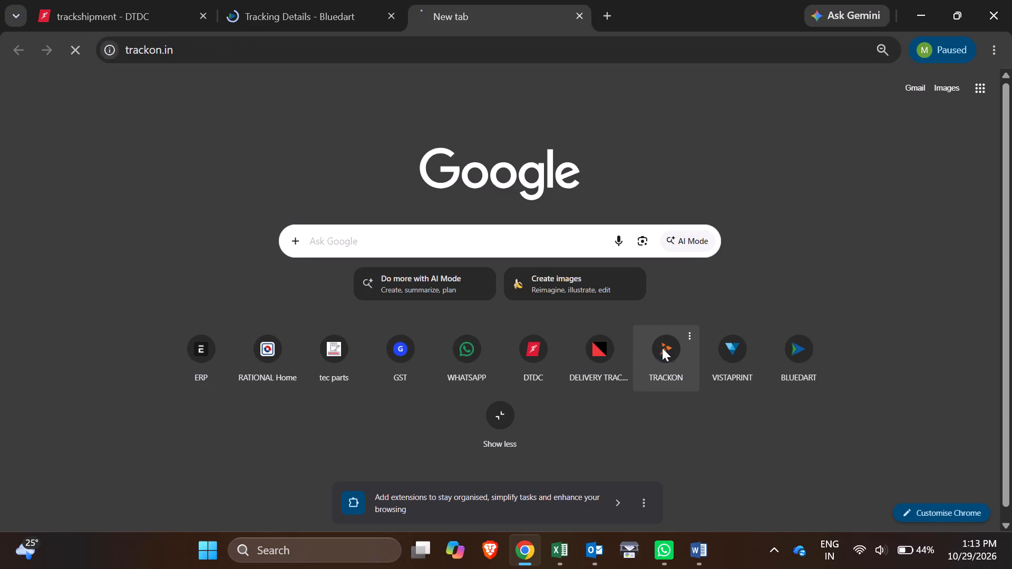
click(382, 1)
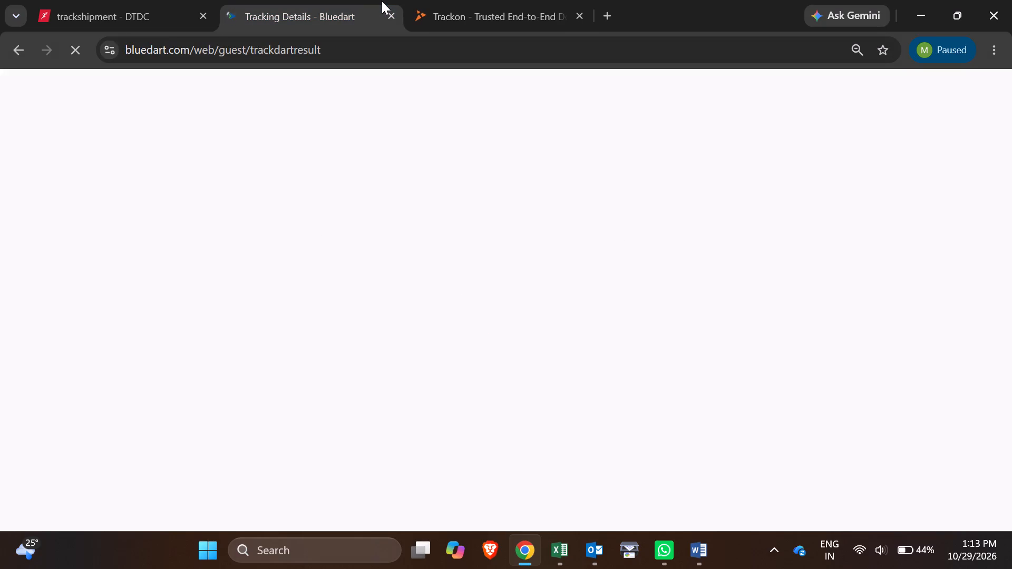
click(462, 8)
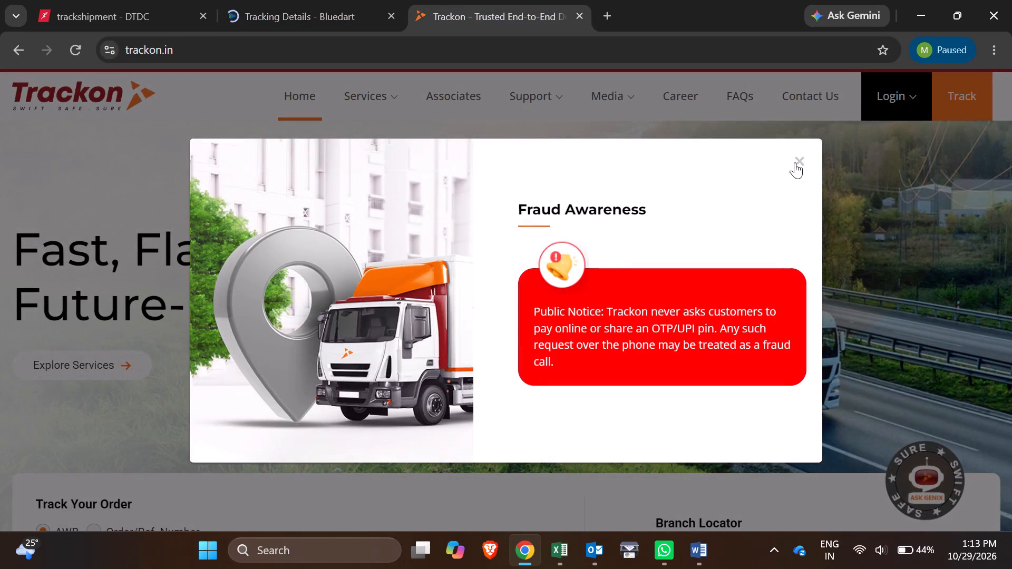
click(796, 162)
key(alt+Tab)
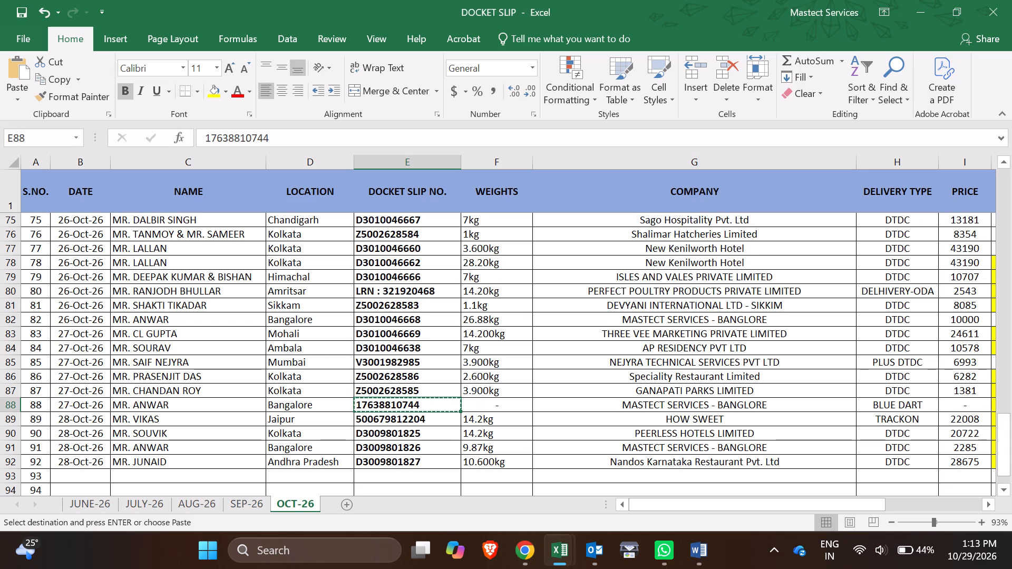
key(alt+Tab)
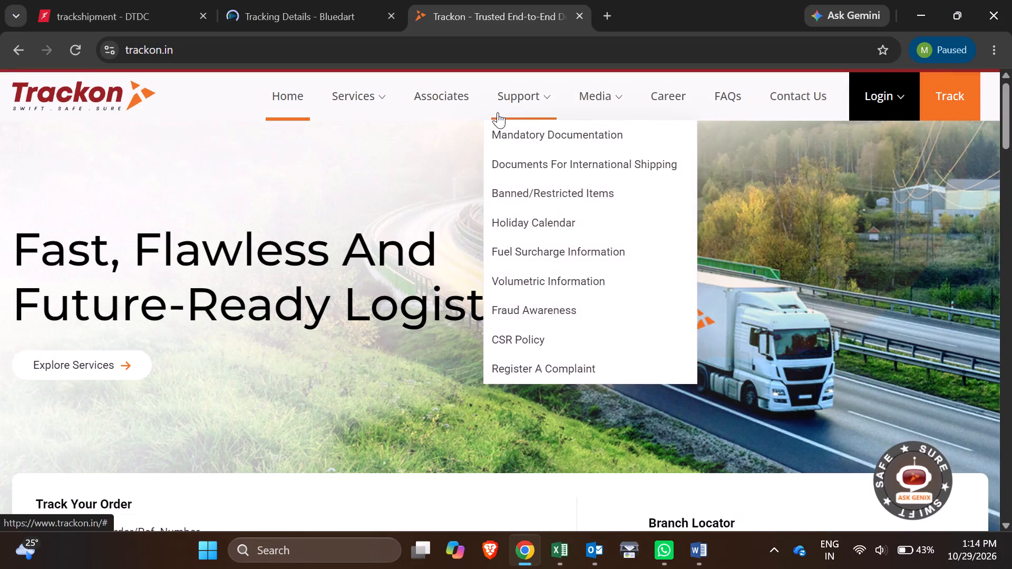
scroll(740, 286, down, 2)
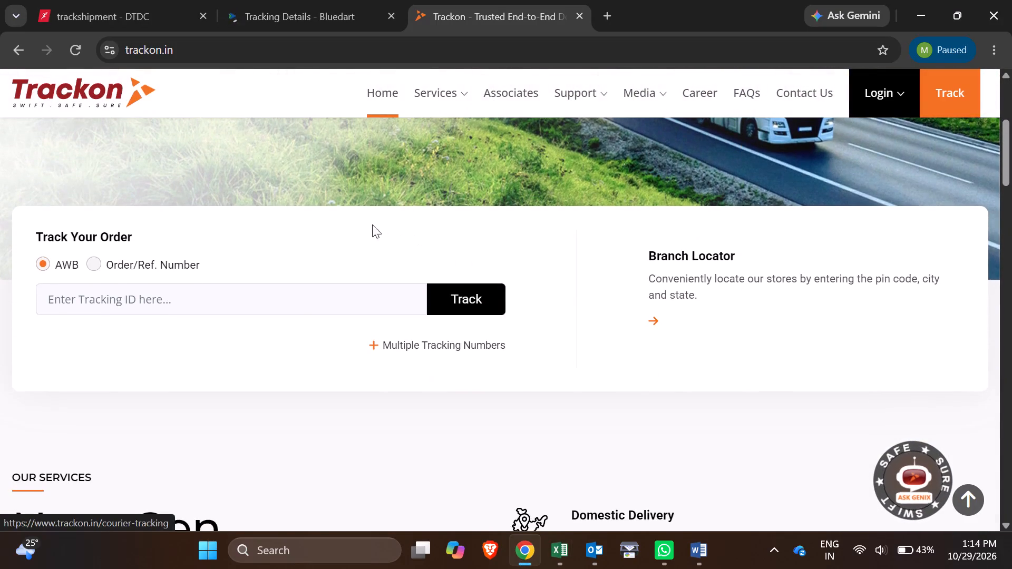
click(371, 289)
key(alt+Tab)
key(Right)
key(Right)
key(Right)
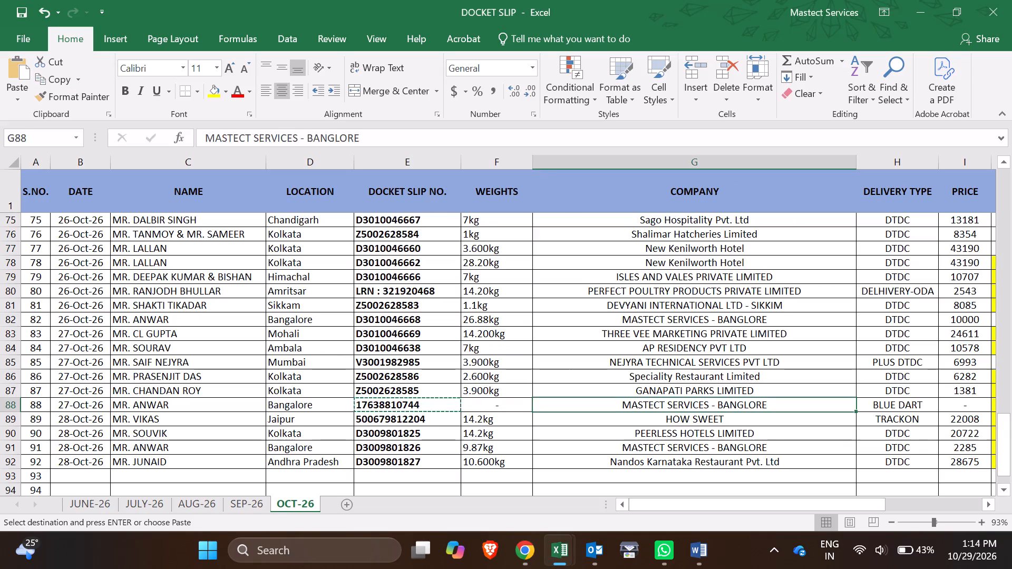
key(Down)
key(Left)
key(Left)
key(Left)
key(Left)
key(Right)
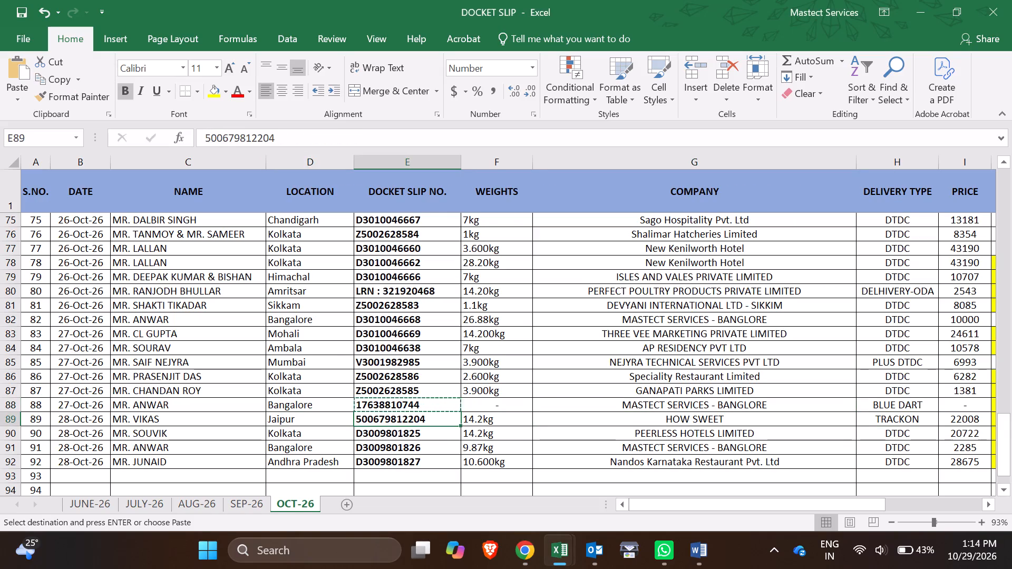
key(ctrl+c)
key(alt+Tab)
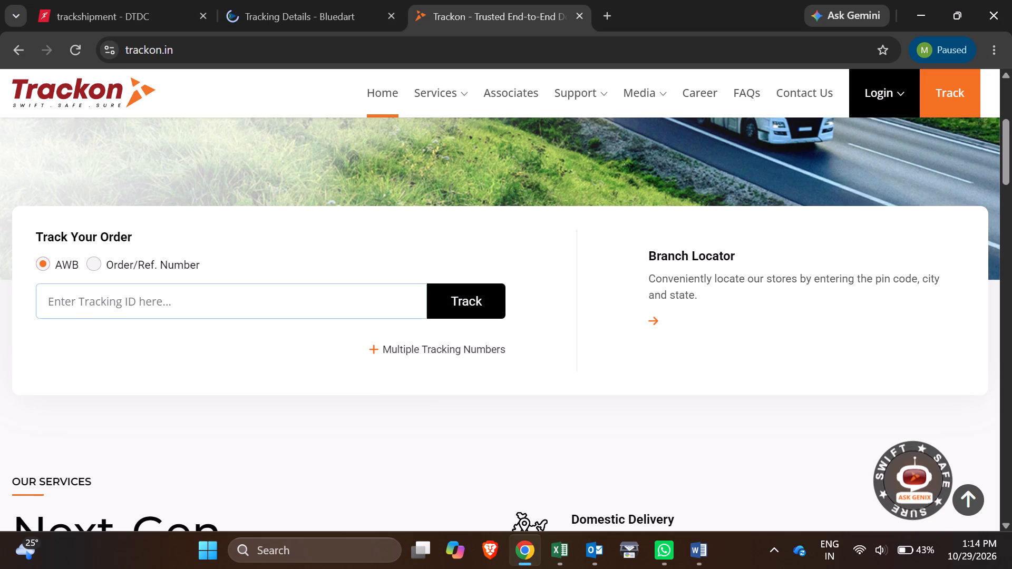
key(ctrl+v)
click(460, 306)
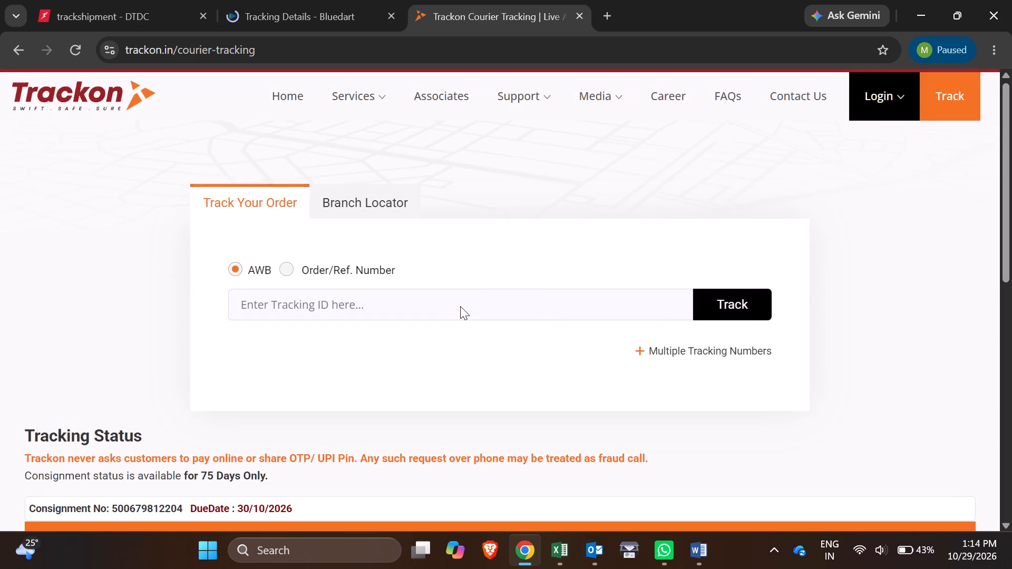
scroll(460, 306, down, 2)
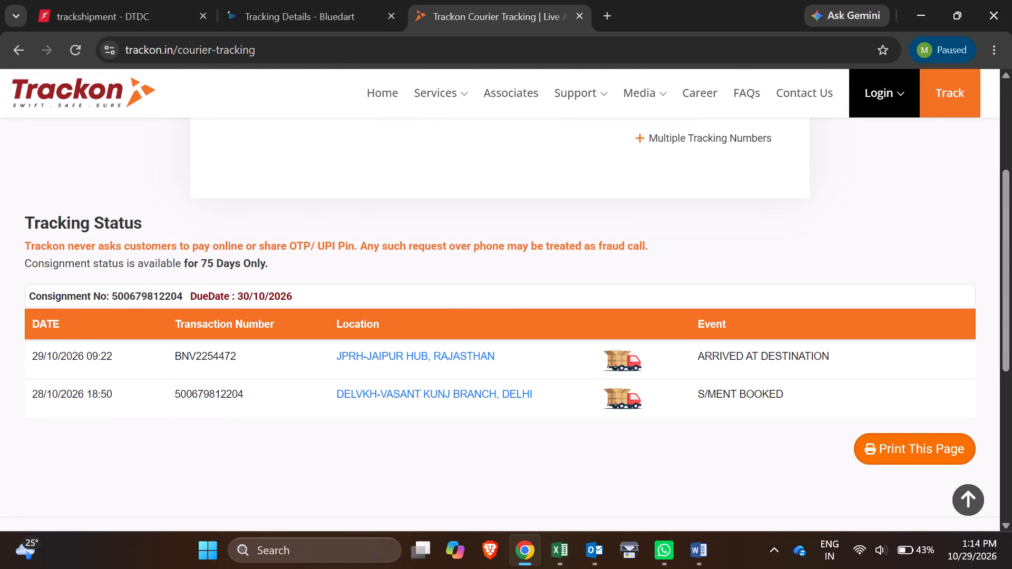
key(alt+Tab)
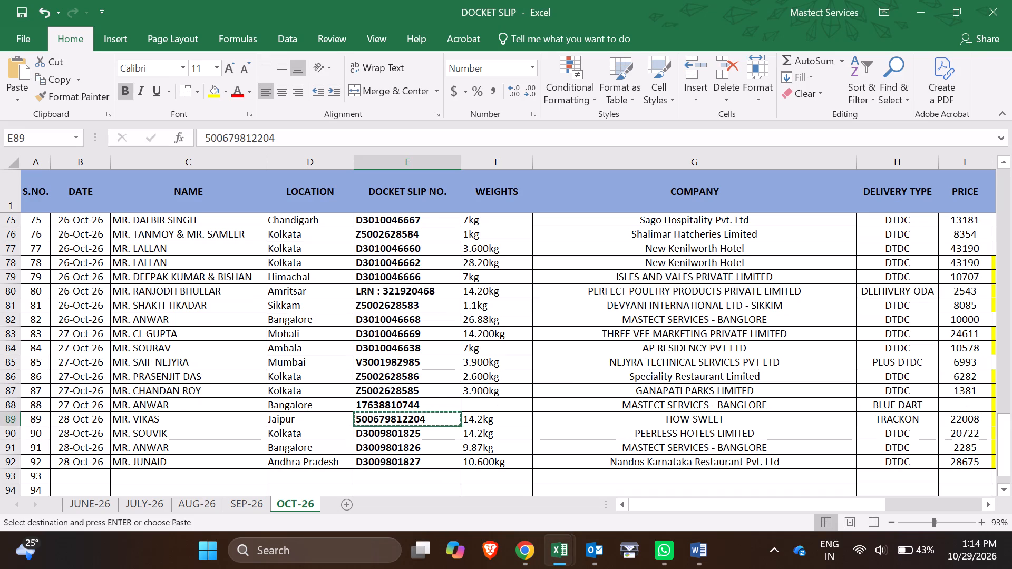
key(Right)
key(Right)
key(Right)
key(Right)
key(Up)
key(Left)
key(Left)
key(Left)
key(Left)
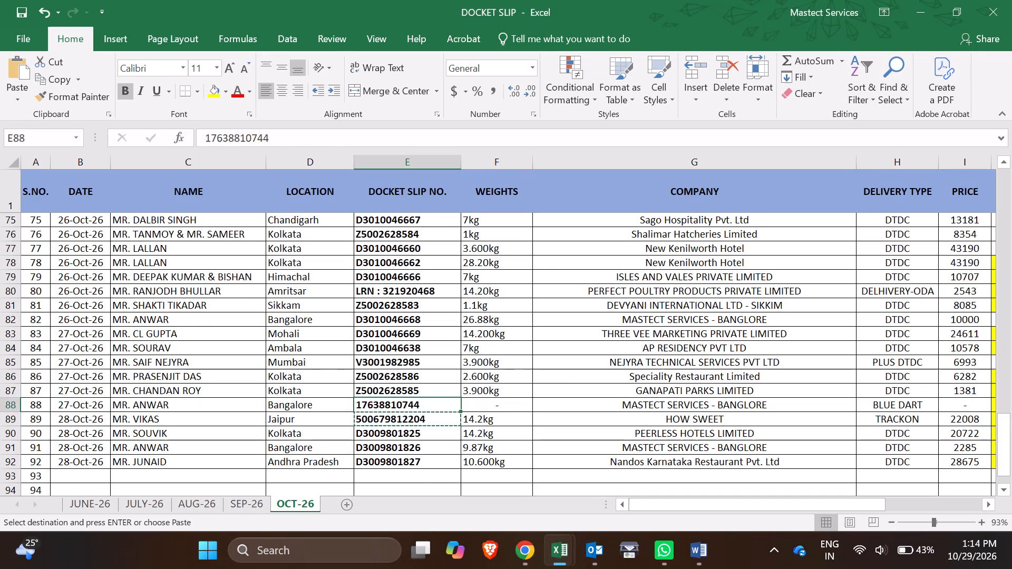
key(ctrl+c)
Switch to Chrome and close the Trackon tab to return to the Blue Dart tracking page.
key(alt+Tab)
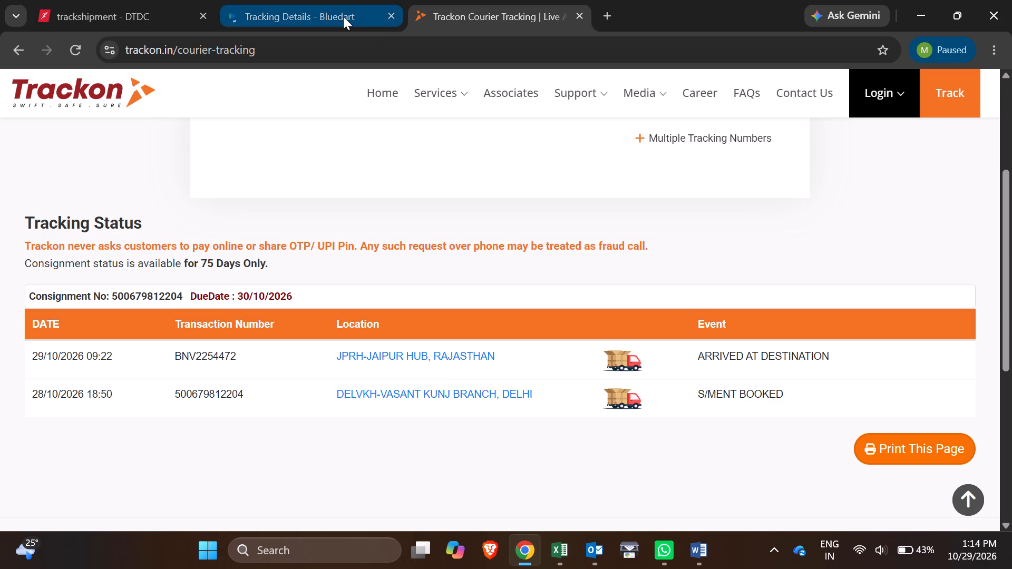
click(340, 16)
click(483, 0)
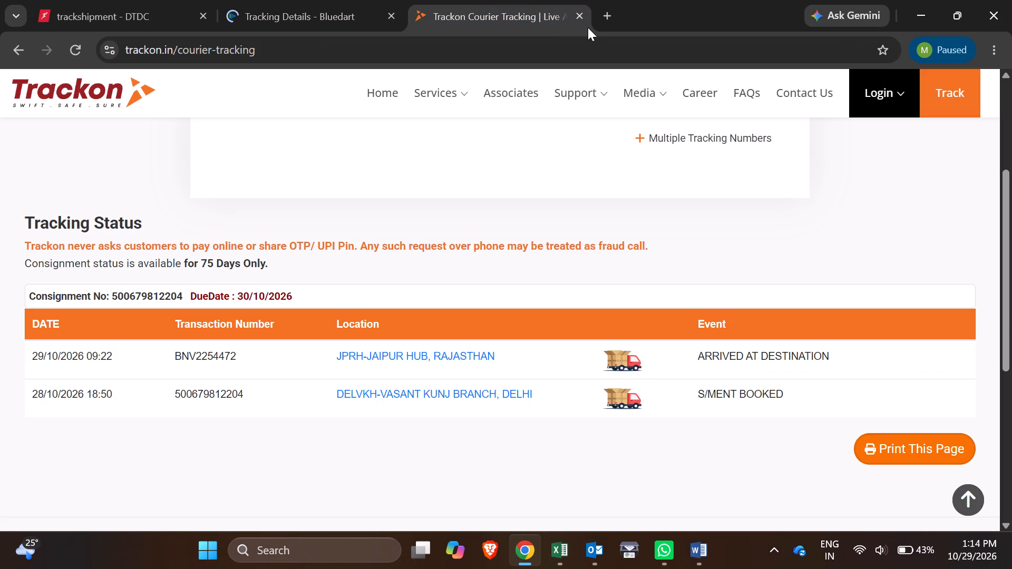
click(583, 18)
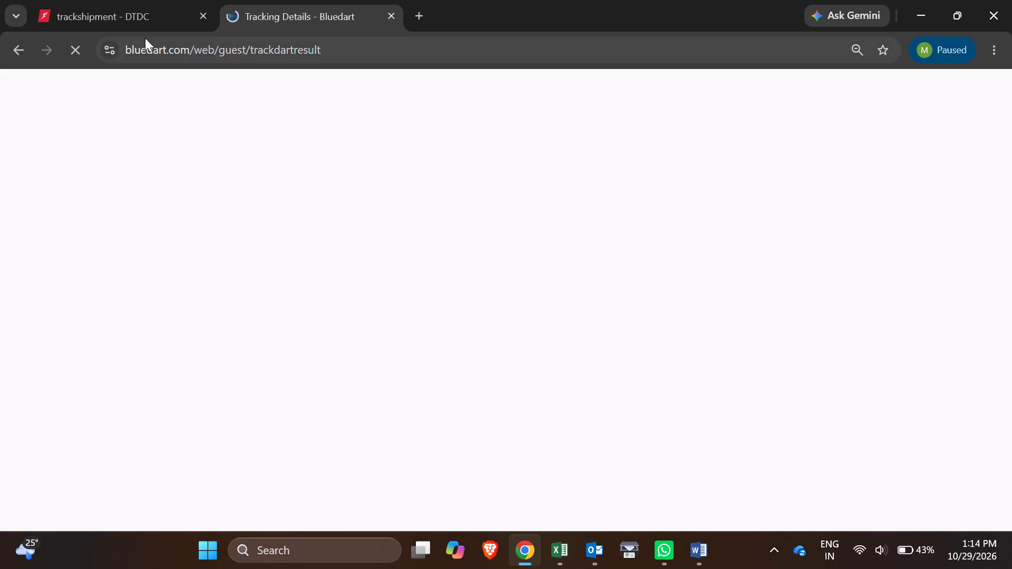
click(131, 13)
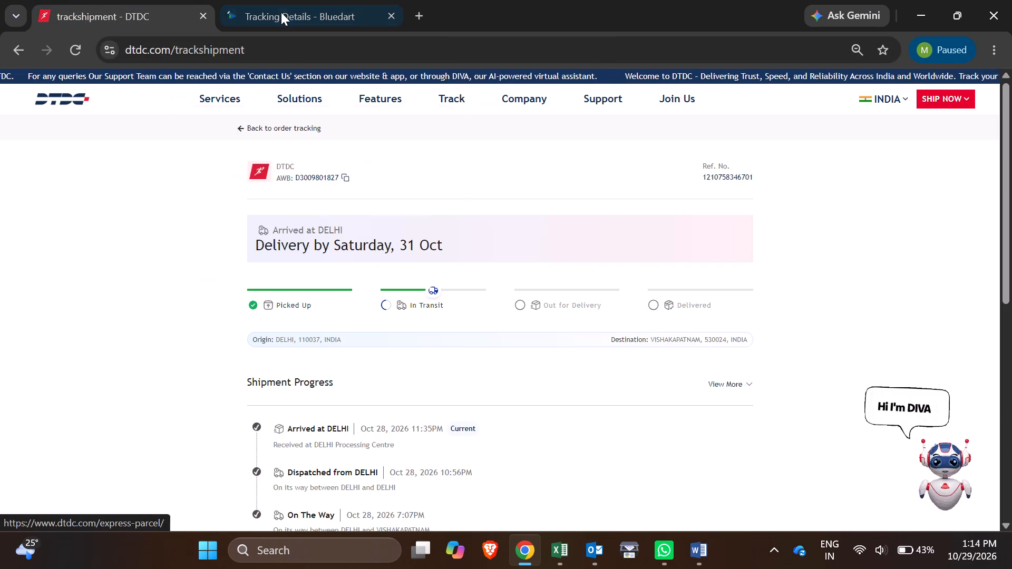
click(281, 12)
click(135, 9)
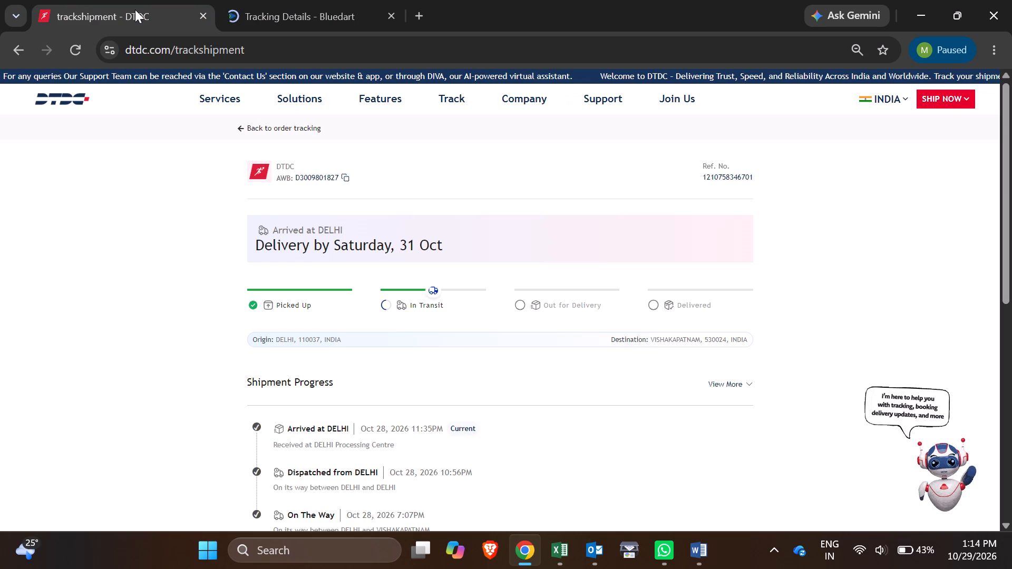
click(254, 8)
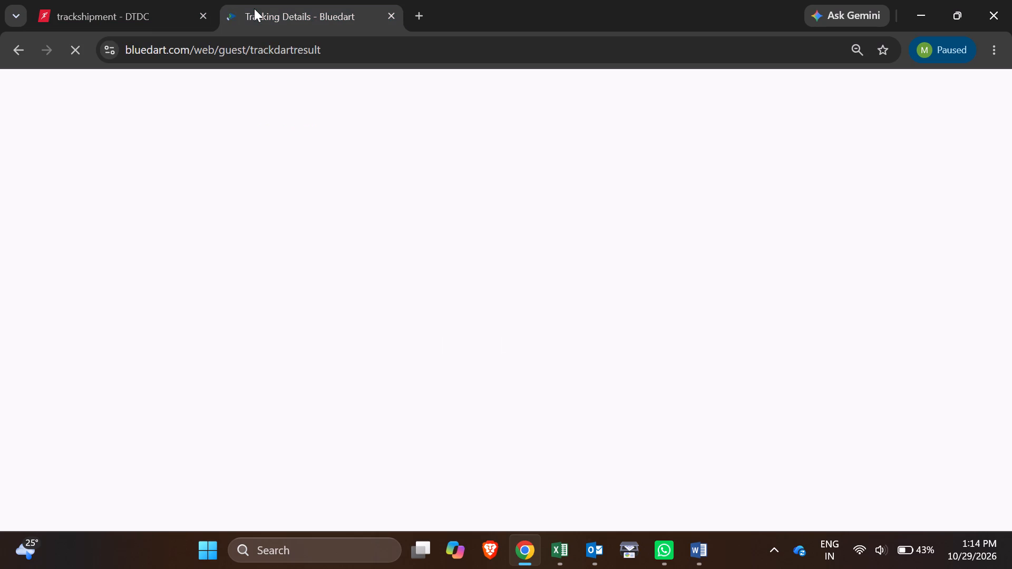
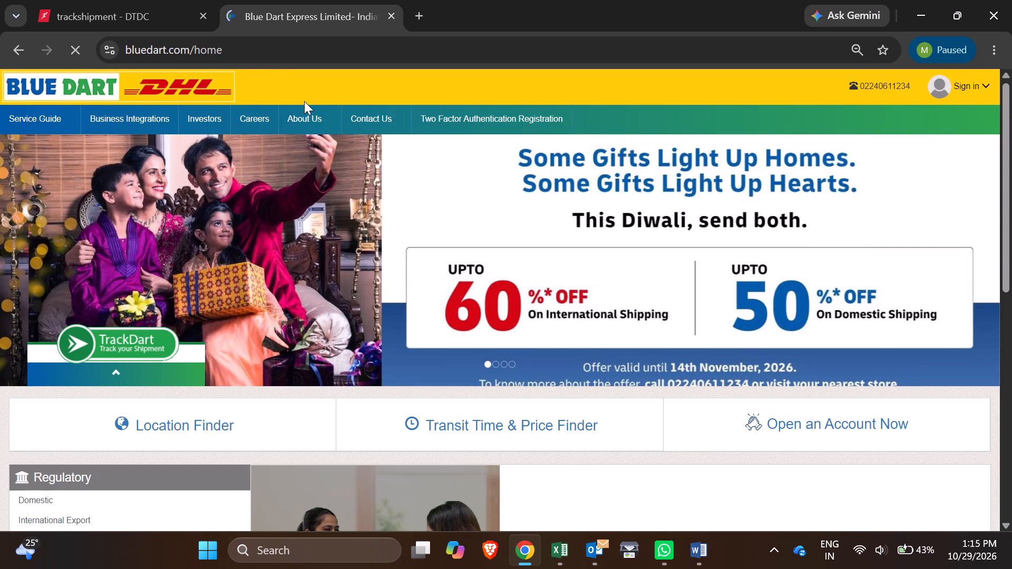
Dismiss the Windows Security notification and open the Domestic regulatory page on the Blue Dart site.
scroll(559, 288, down, 4)
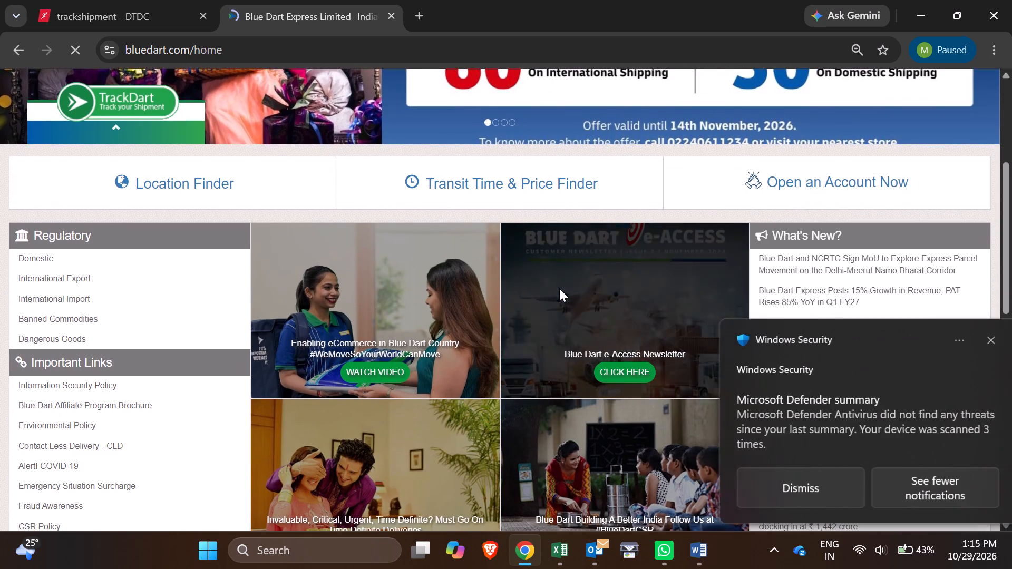
scroll(559, 288, down, 1)
click(979, 343)
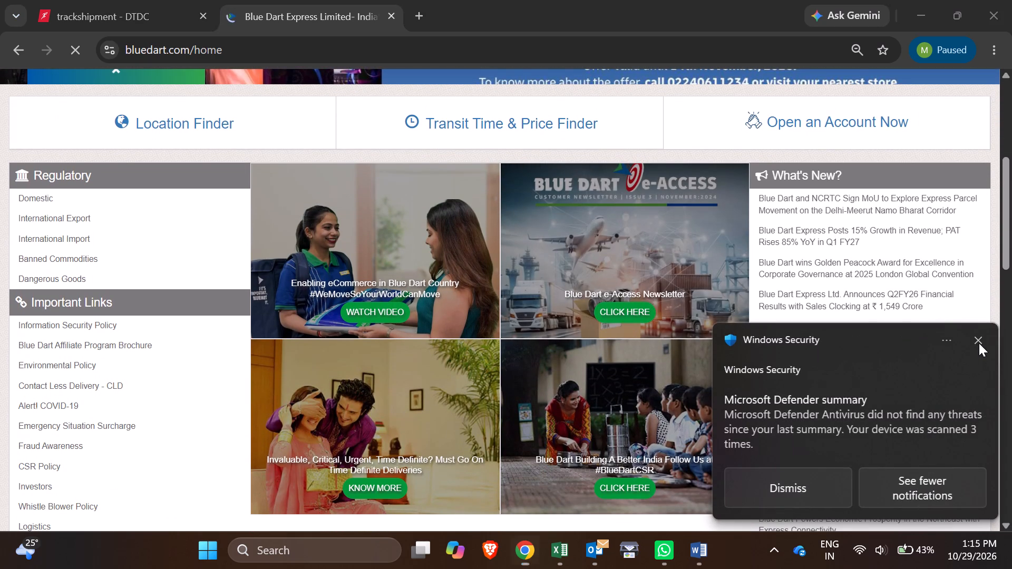
scroll(586, 295, up, 1)
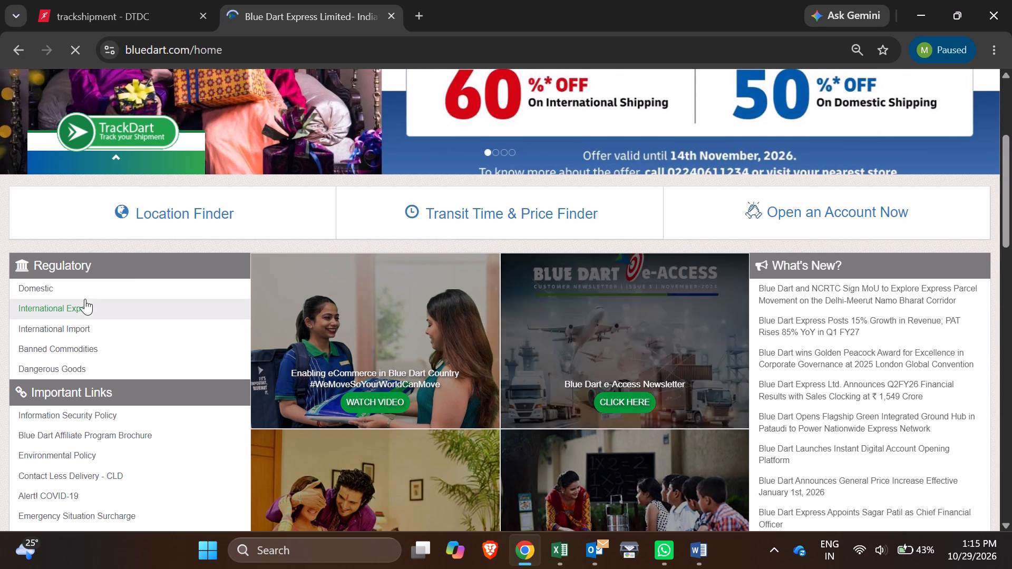
click(77, 280)
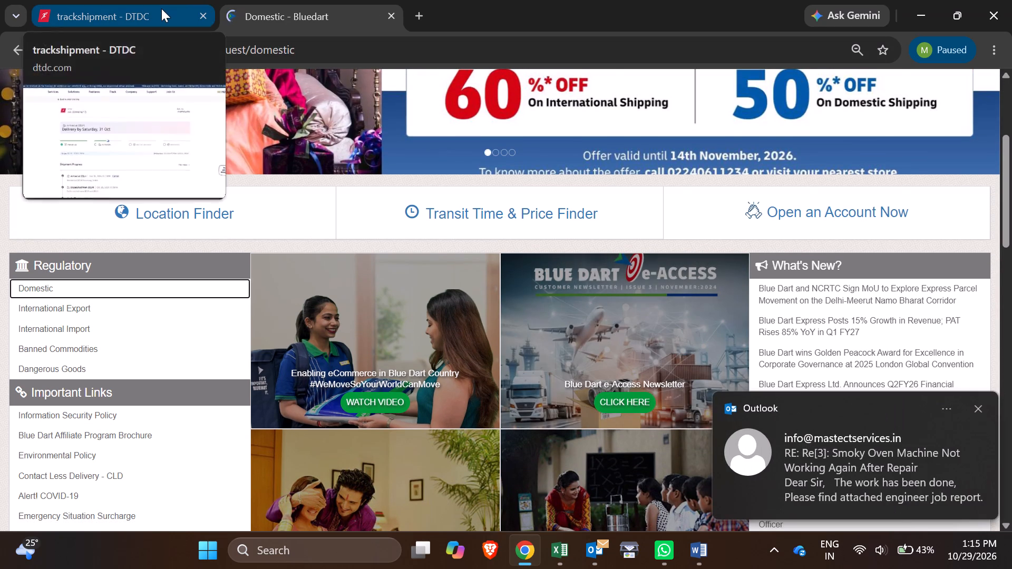
click(195, 10)
click(280, 11)
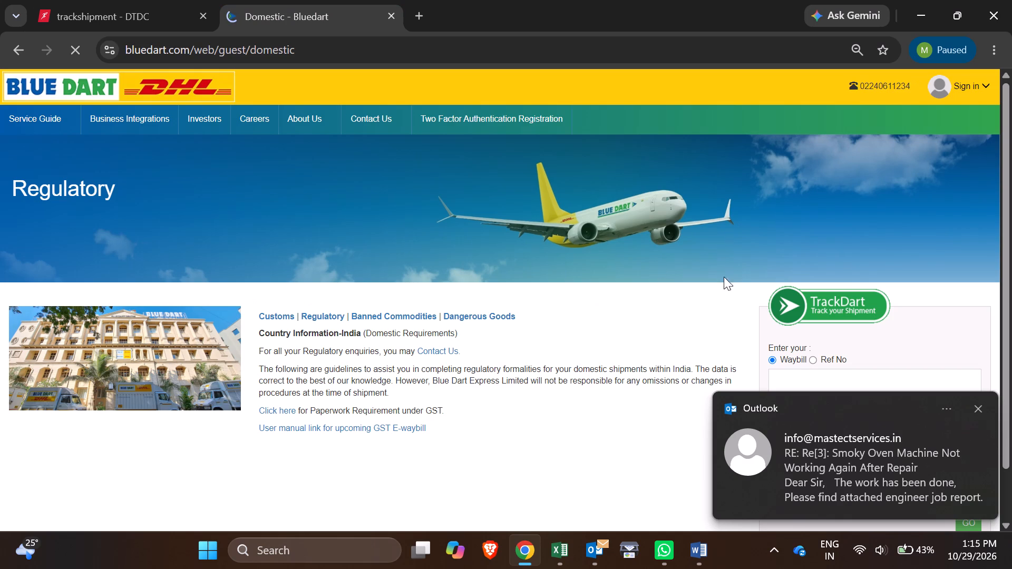
scroll(901, 316, down, 1)
click(981, 407)
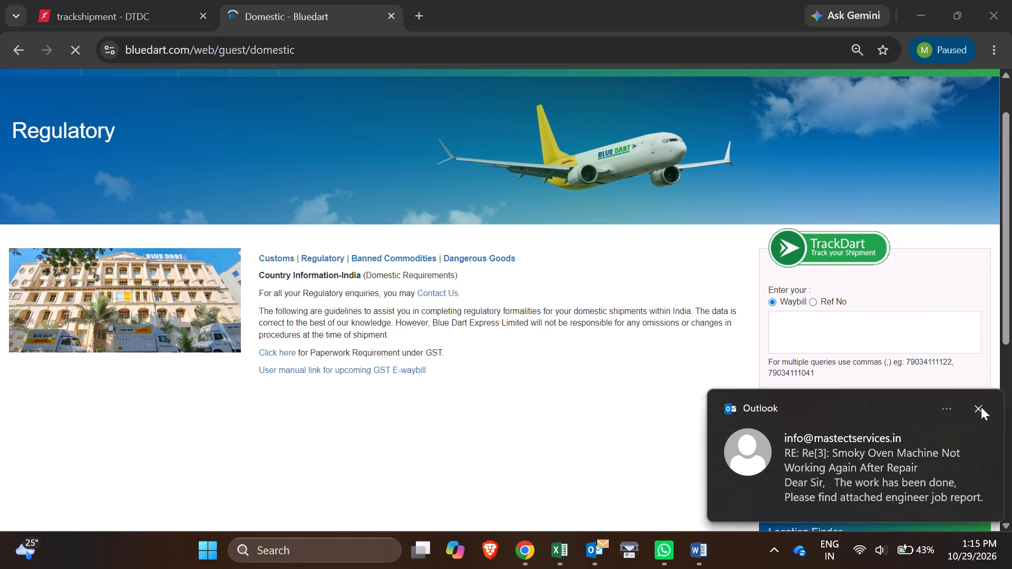
click(907, 327)
key(ctrl+v)
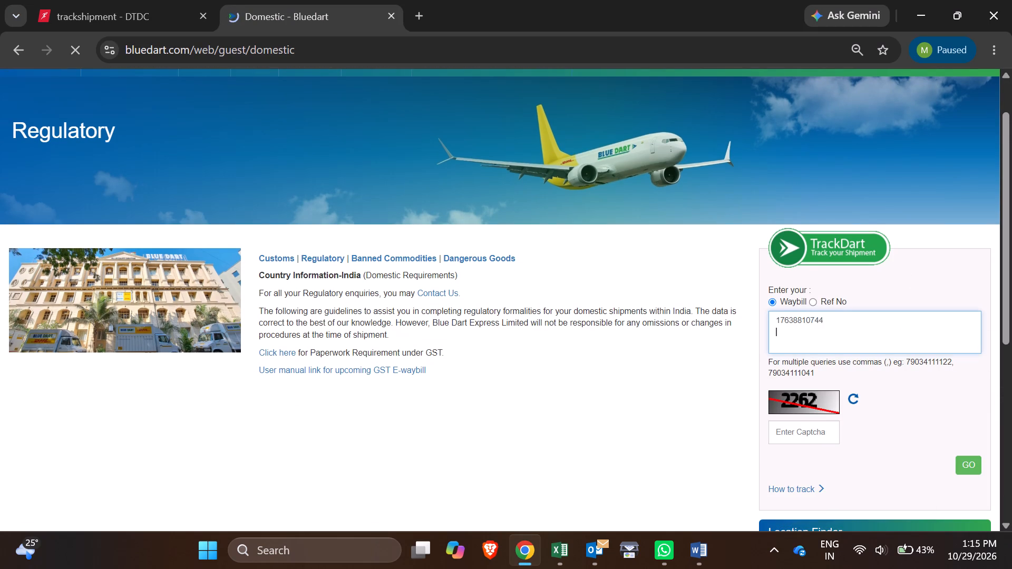
key(BackSpace)
click(792, 434)
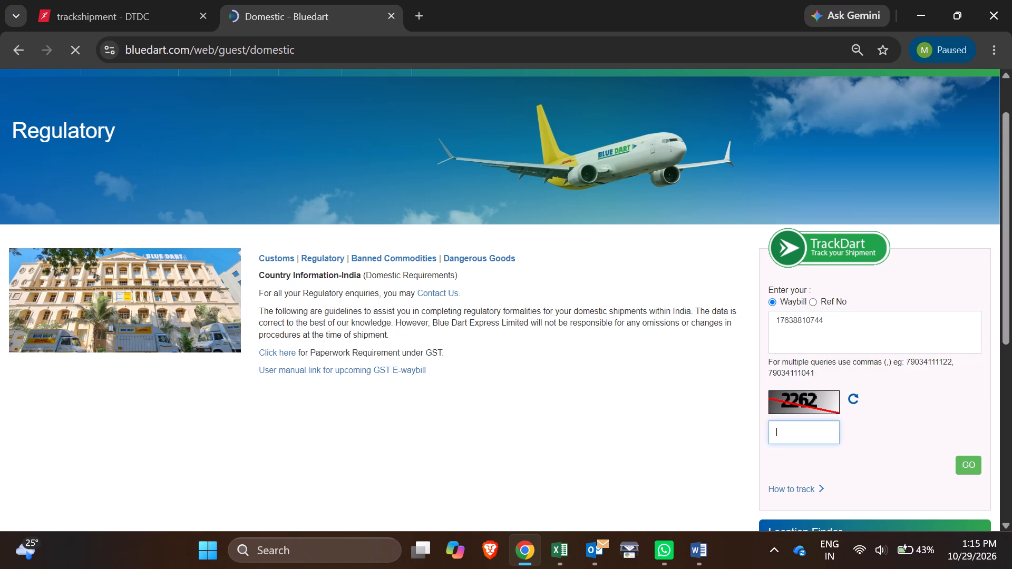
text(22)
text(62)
scroll(520, 286, up, 4)
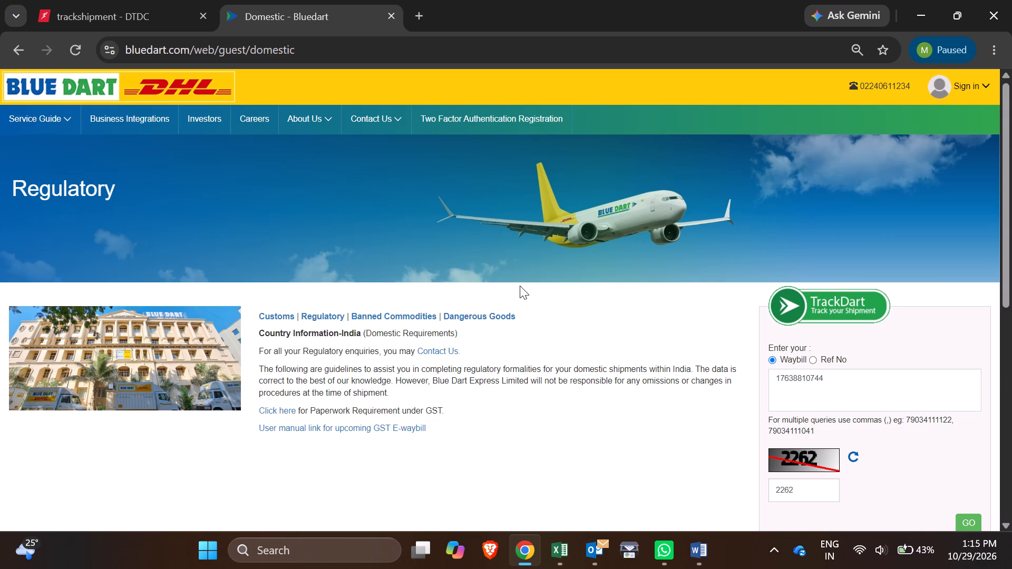
scroll(697, 337, down, 1)
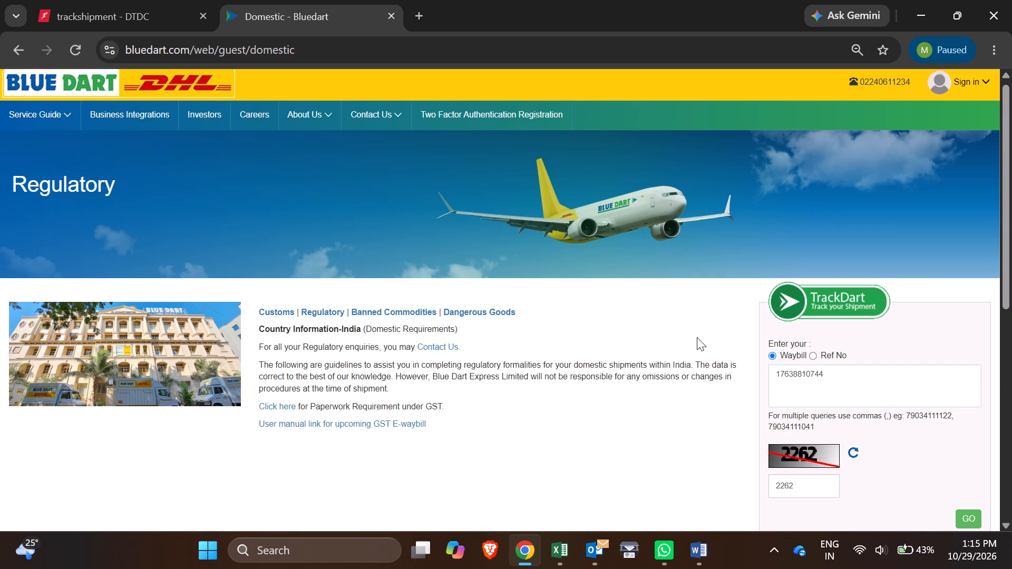
scroll(697, 337, down, 1)
click(965, 401)
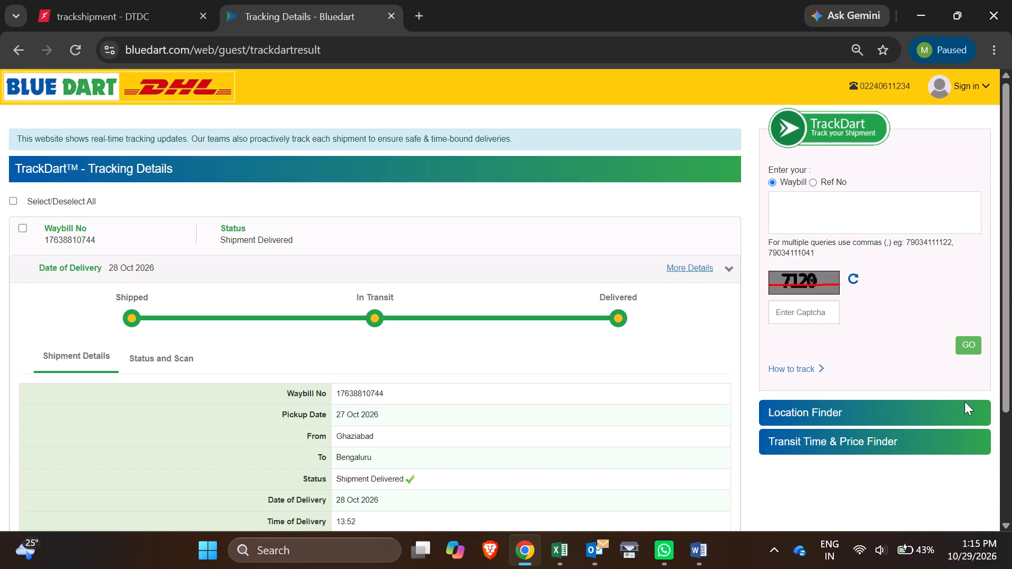
scroll(614, 413, down, 1)
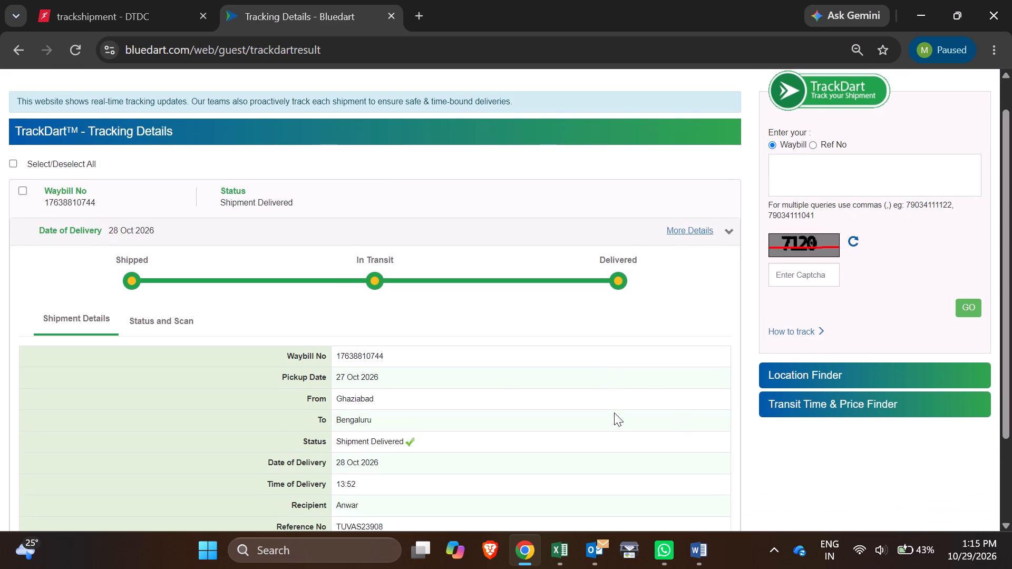
scroll(614, 413, down, 1)
scroll(548, 422, down, 1)
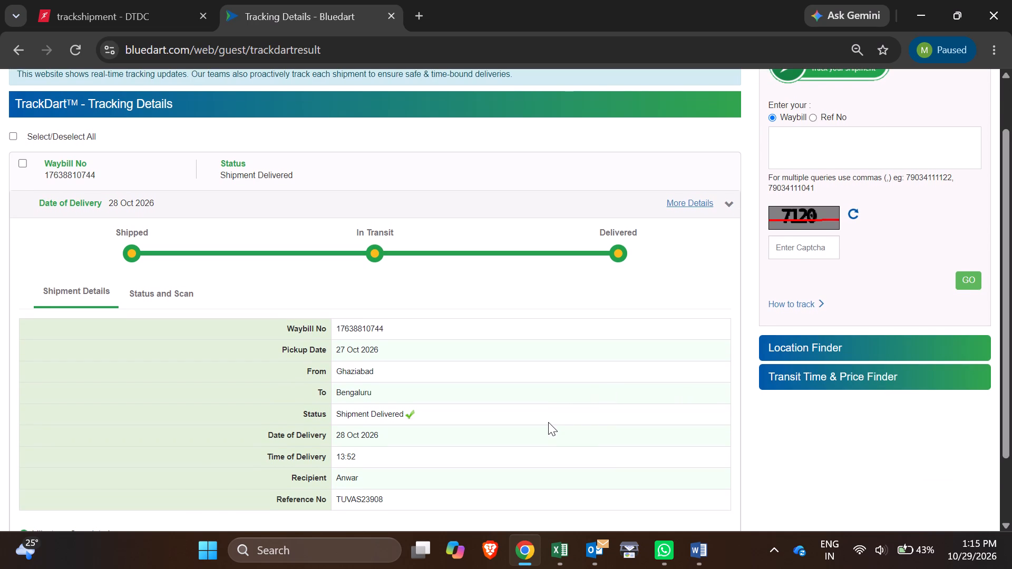
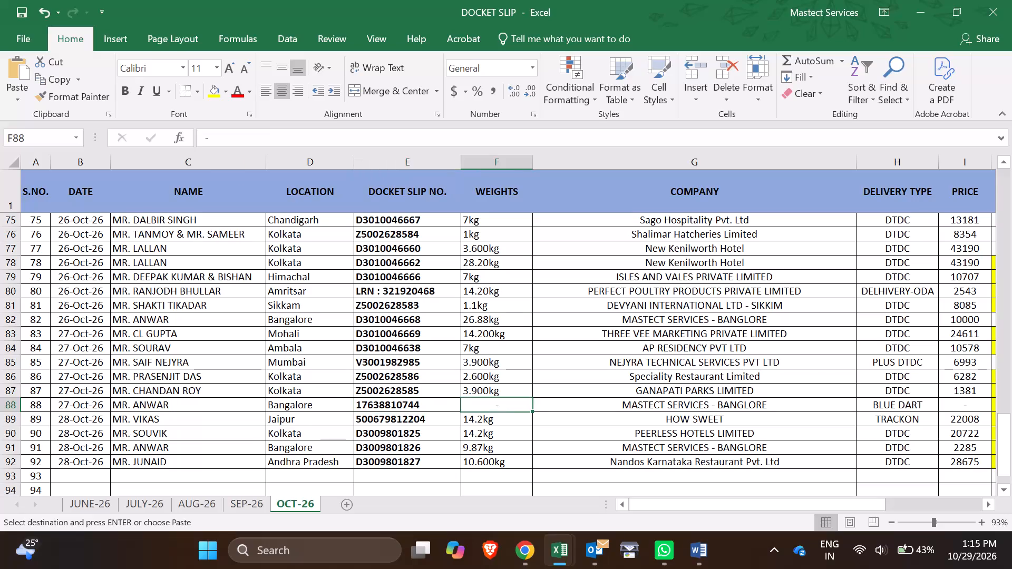
key(Right)
key(Right)
key(Right)
key(Right)
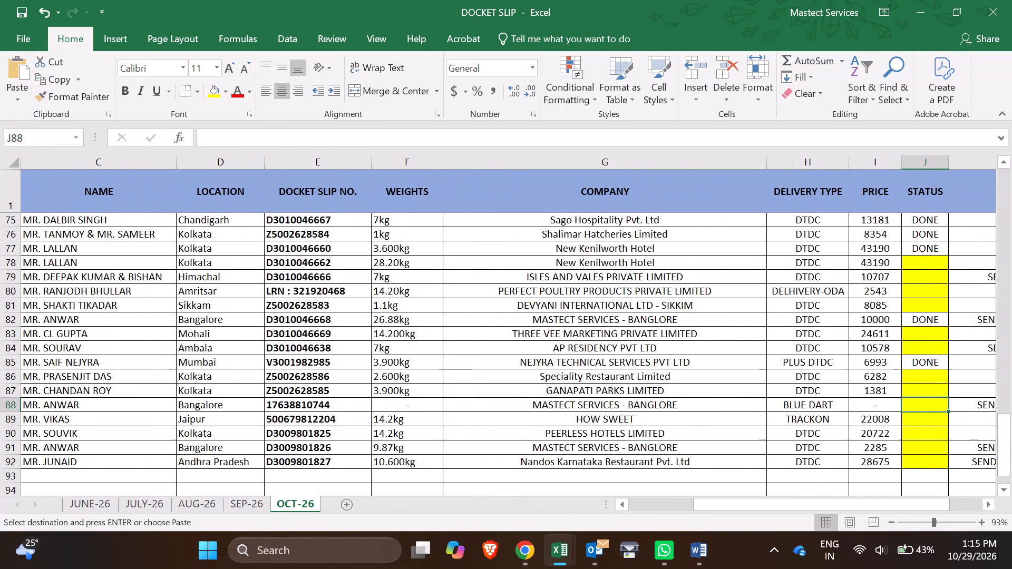
key(Up)
key(Up)
key(Up)
key(ctrl+c)
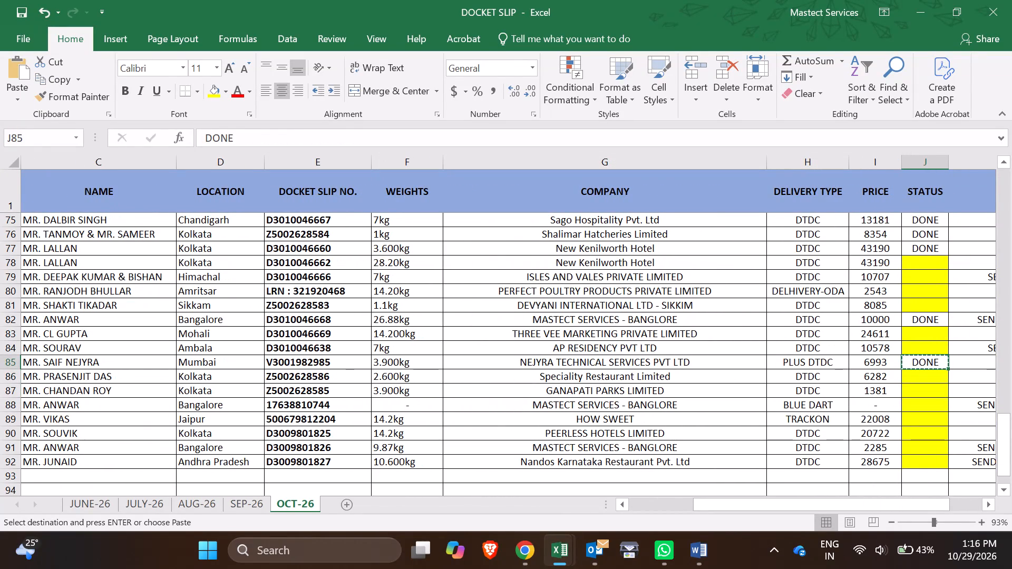
key(Down)
key(Down)
key(Down)
key(ctrl+v)
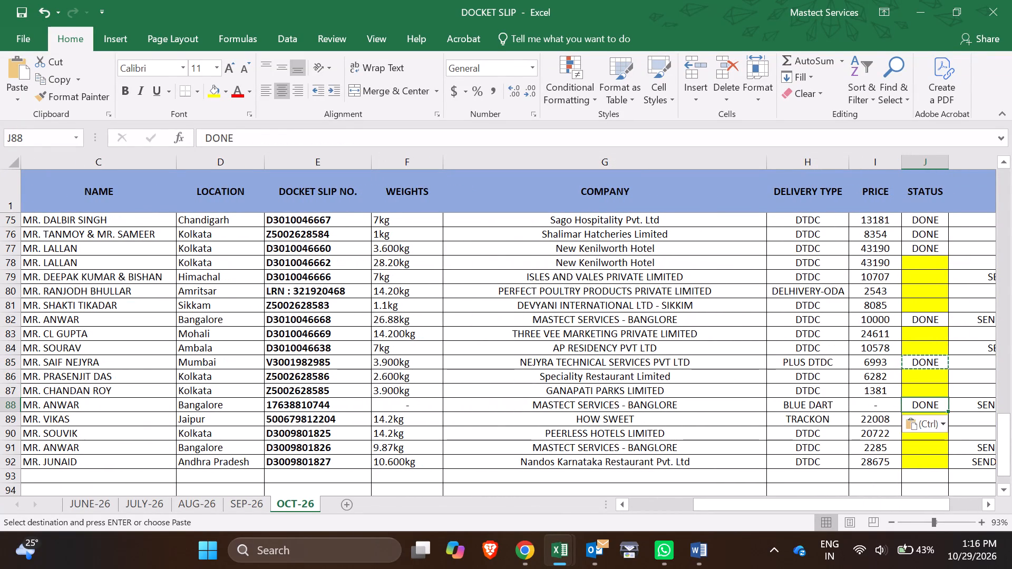
key(ctrl+s)
key(Return)
key(ctrl+s)
Look through the earlier OCT-26 rows for dockets whose status is still blank, checking their docket and company details.
scroll(548, 422, up, 1)
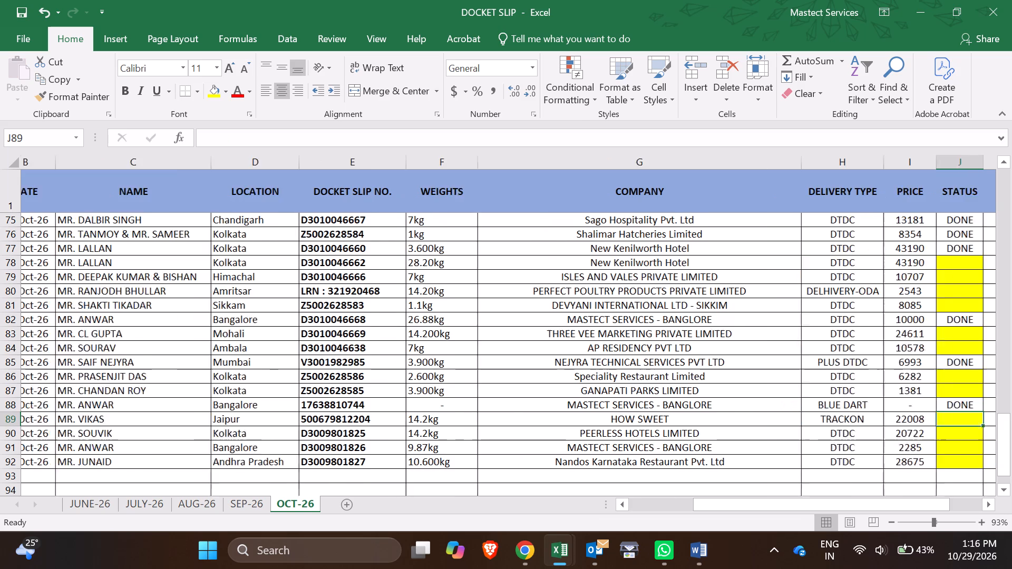
scroll(548, 422, up, 6)
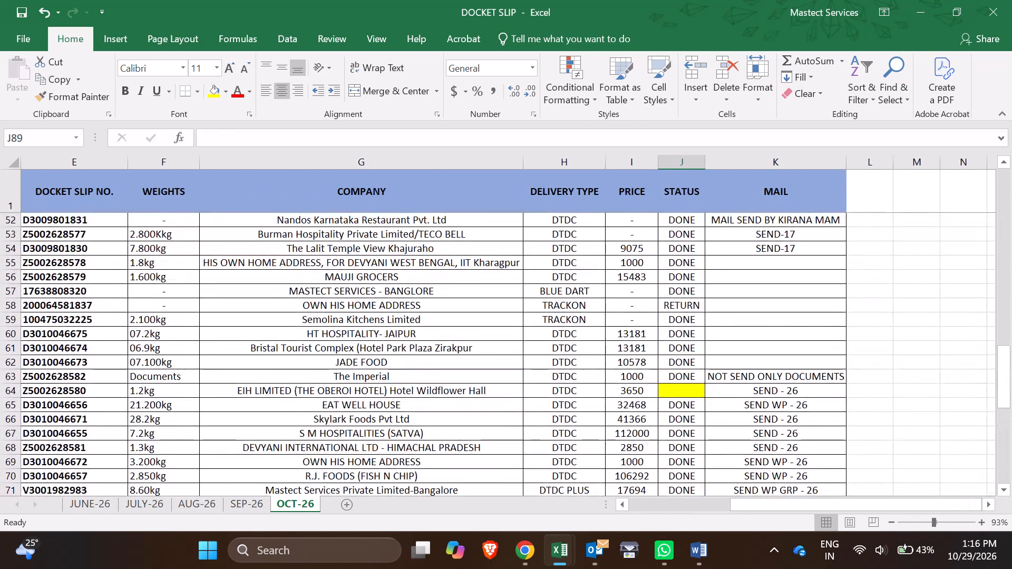
scroll(548, 422, right, 4)
scroll(548, 422, left, 1)
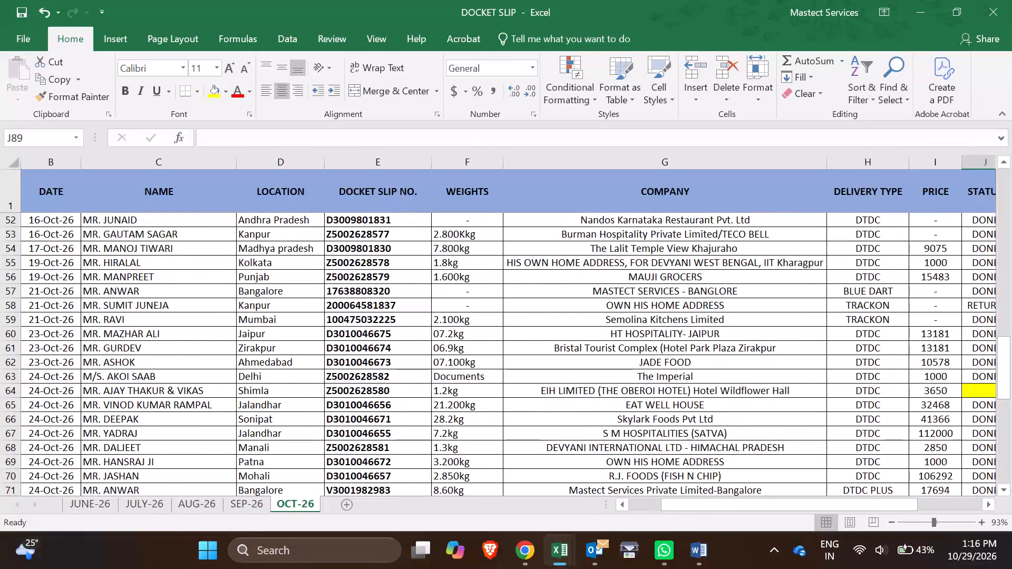
click(616, 390)
scroll(616, 390, right, 4)
key(alt+Tab)
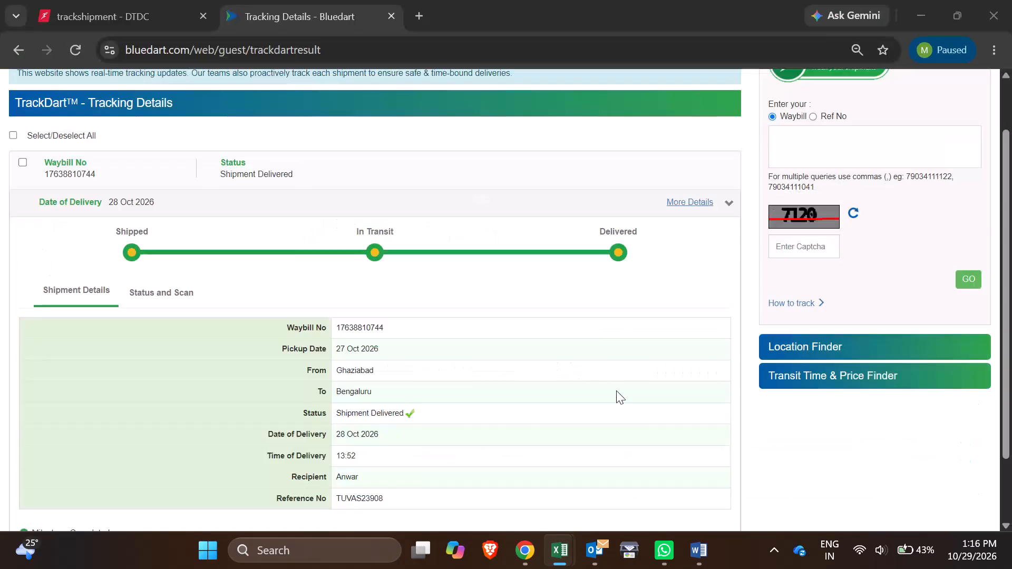
click(23, 54)
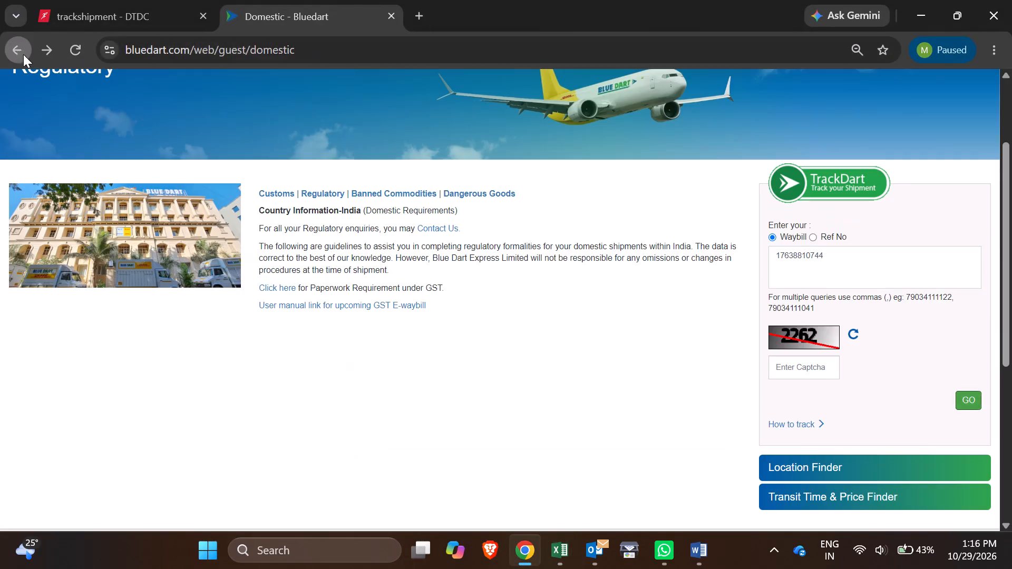
click(393, 19)
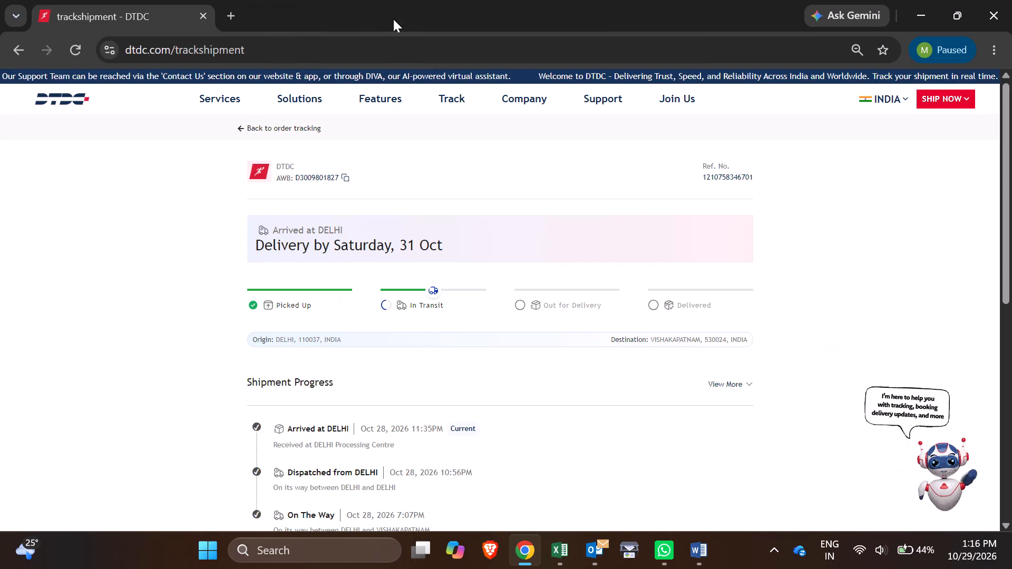
click(254, 127)
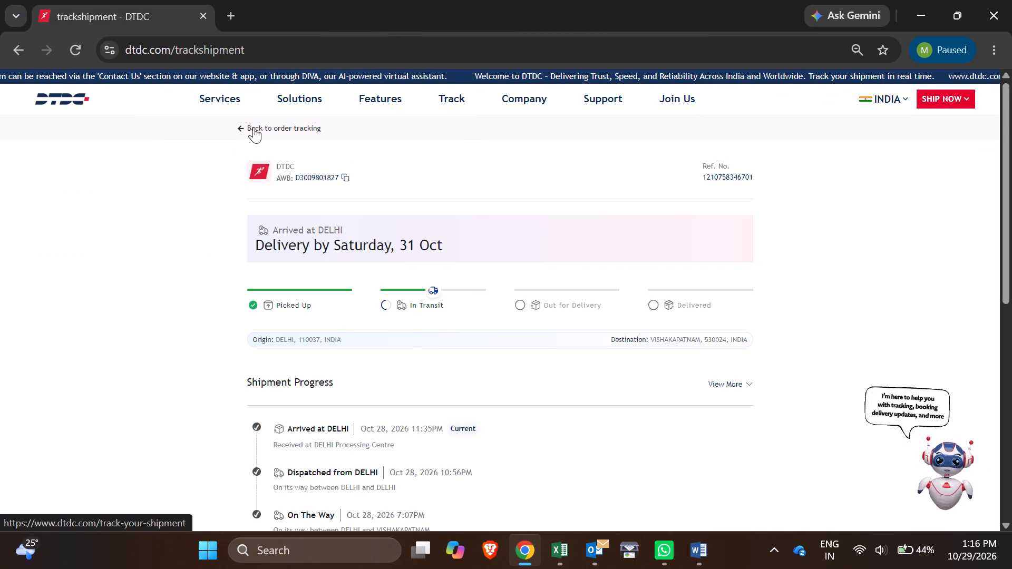
Switch to the DOCKET SLIP workbook in Excel, save it, and return to the serial number cell of row 64 on OCT-26.
key(alt+Tab)
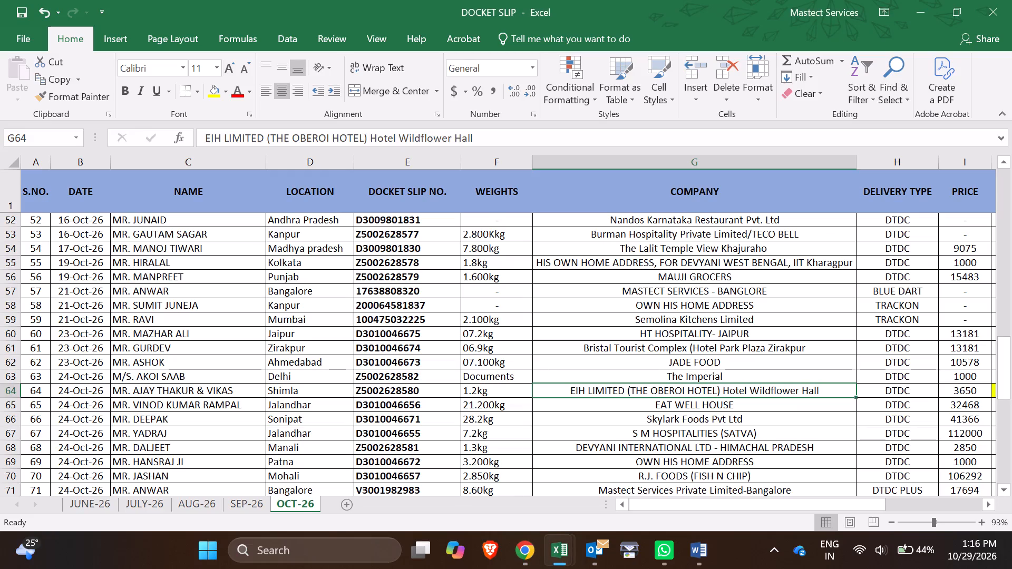
key(ctrl+s)
key(Left)
key(Left)
key(Left)
key(Left)
key(Left)
key(Left)
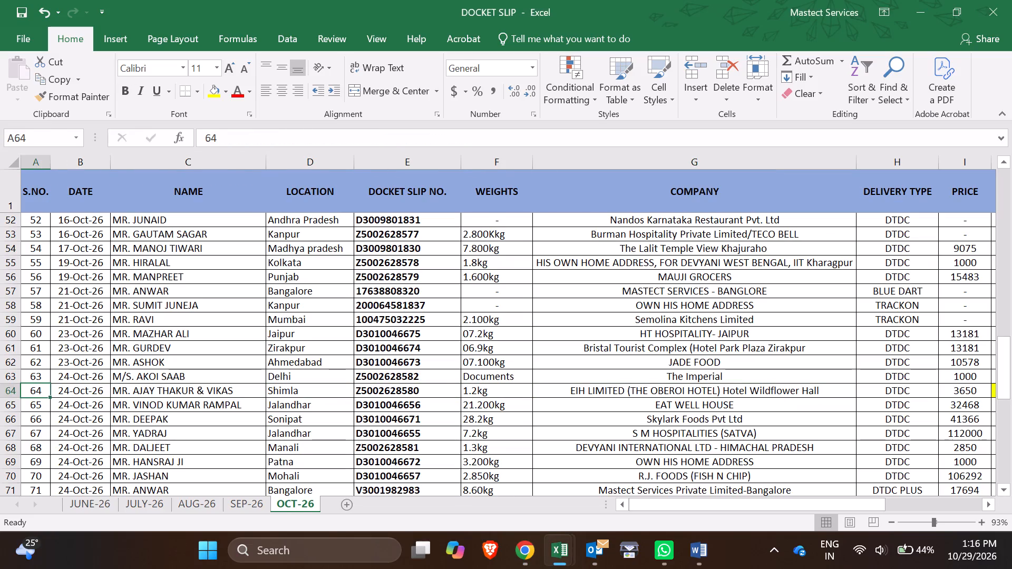
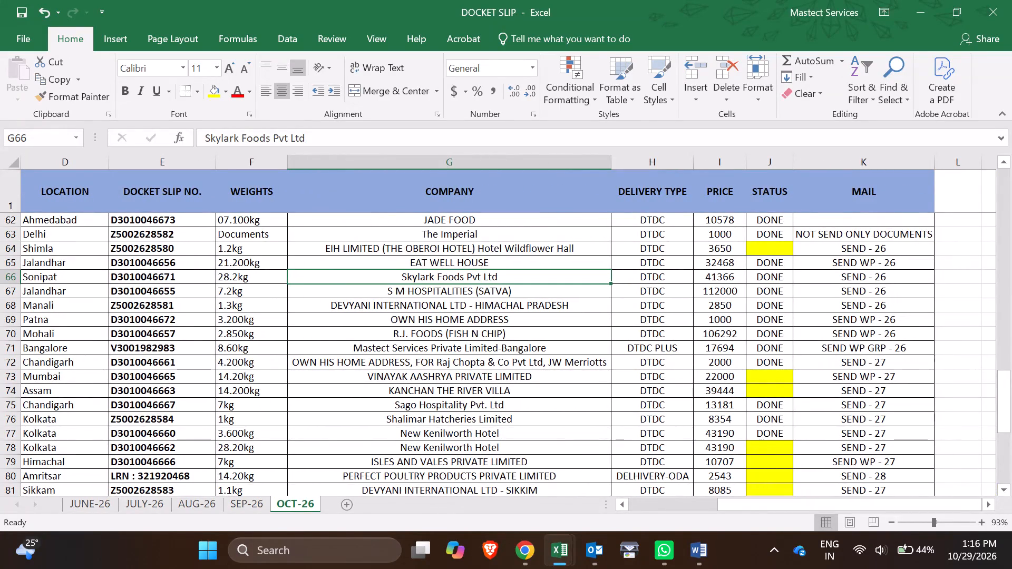
Switch from the docket slip workbook to the DTDC shipment tracking page in Chrome.
key(alt+Tab)
key(alt+Tab)
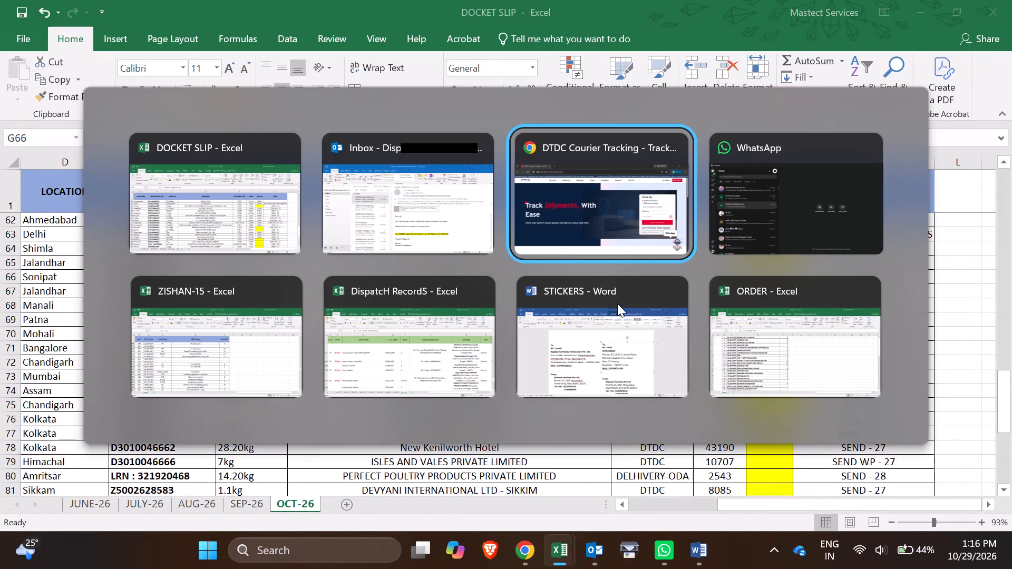
key(alt+Left)
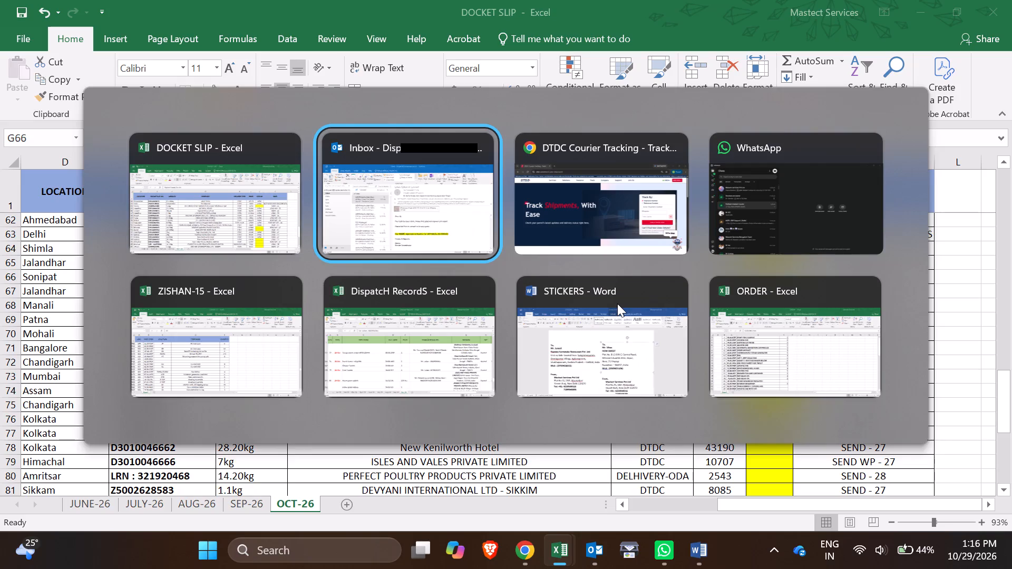
key(alt+Right)
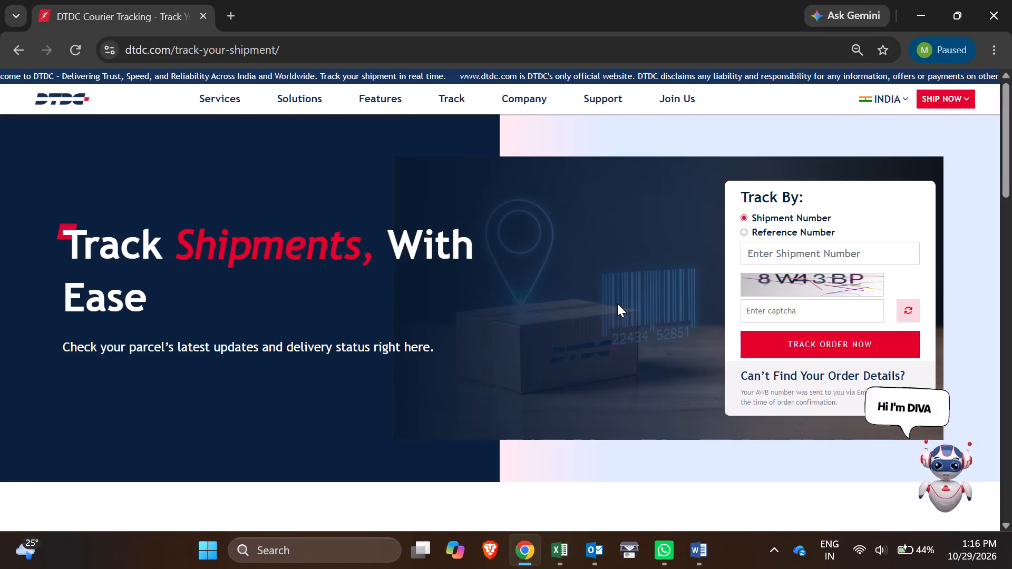
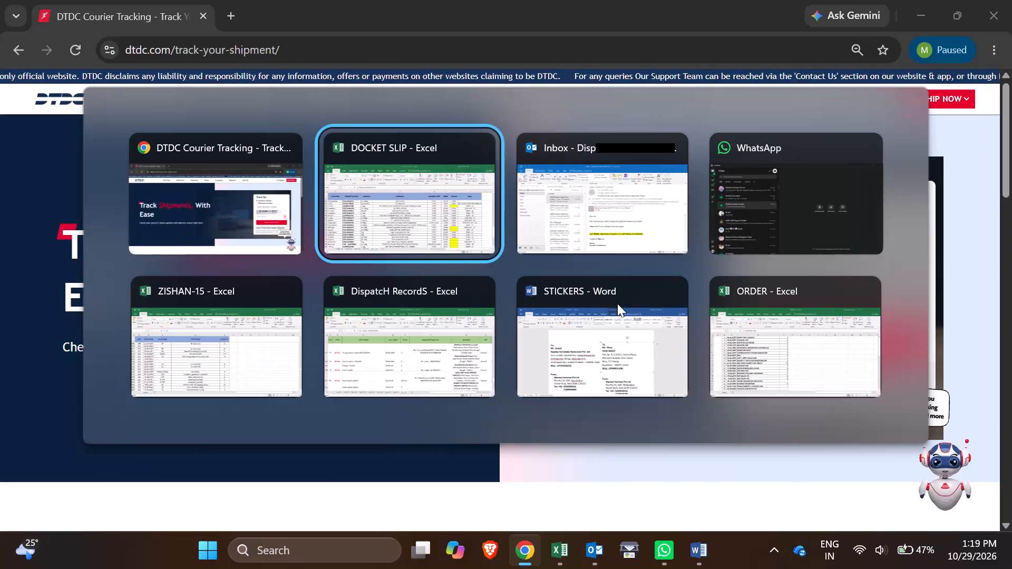
Switch to the STICKERS document in Word and place the cursor in the Nandos Karnataka Restaurant sticker.
key(alt+Down)
key(alt+Right)
click(404, 284)
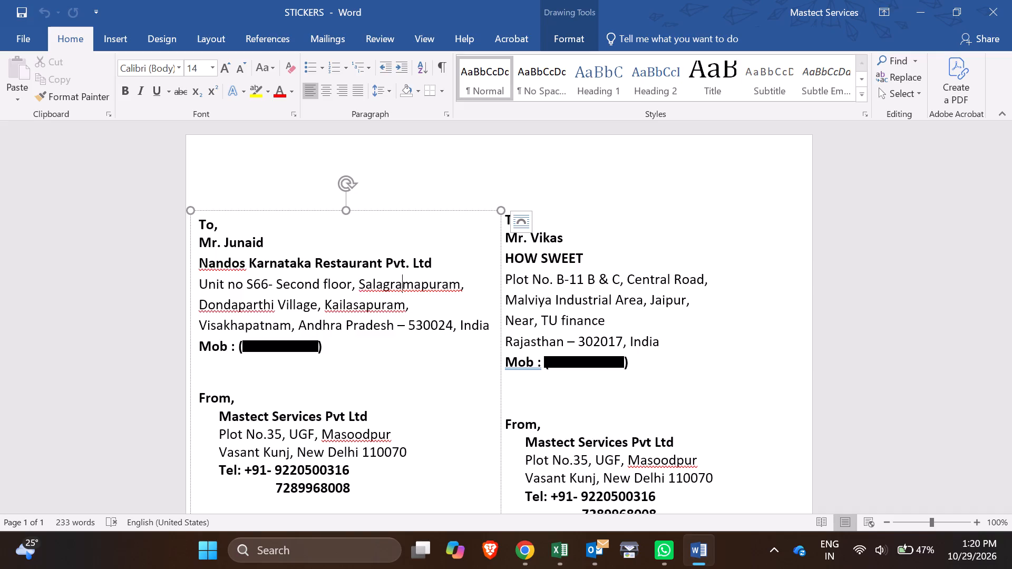
Switch to the DispatcH RecordS workbook, save it and search the Oct 26 sheet for "esskay".
key(alt+Tab)
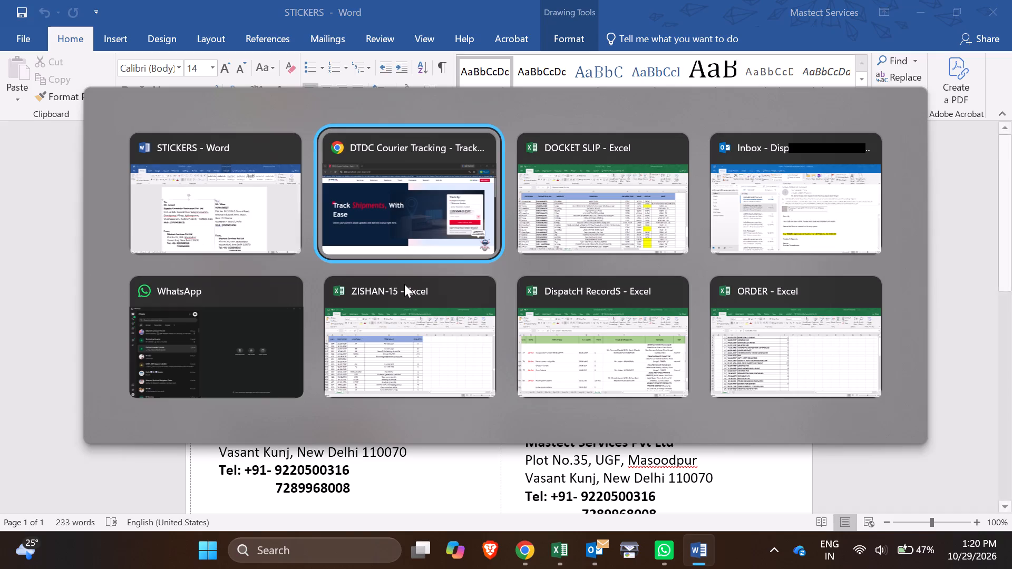
key(alt+Tab)
key(alt+Tab)
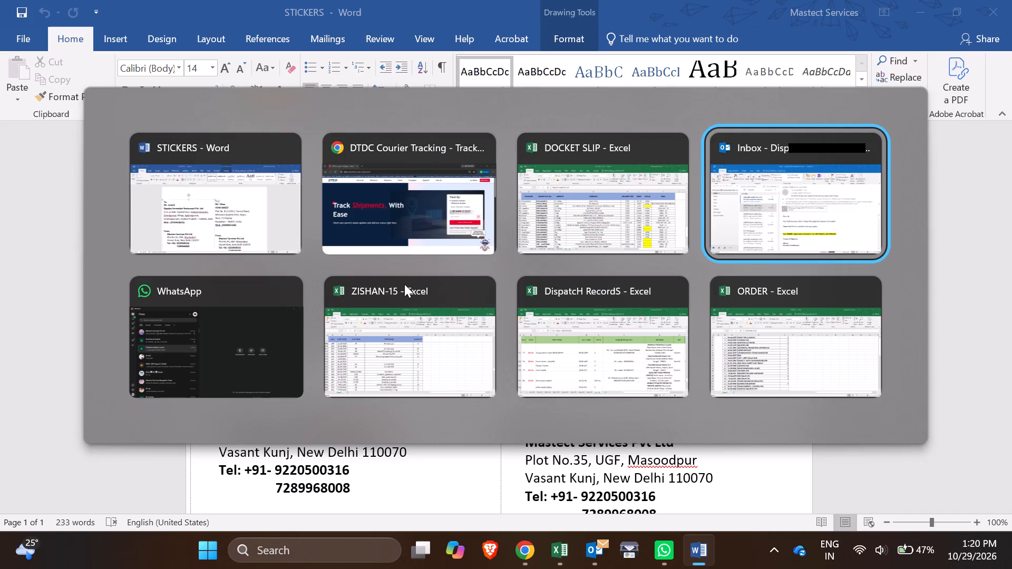
key(alt+Down)
key(alt+Left)
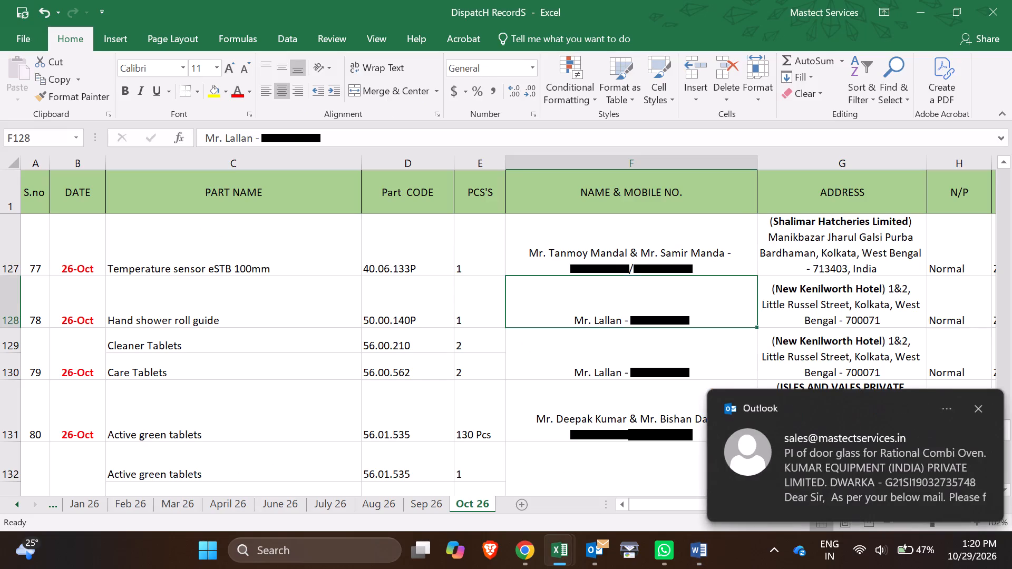
click(611, 346)
key(ctrl+s)
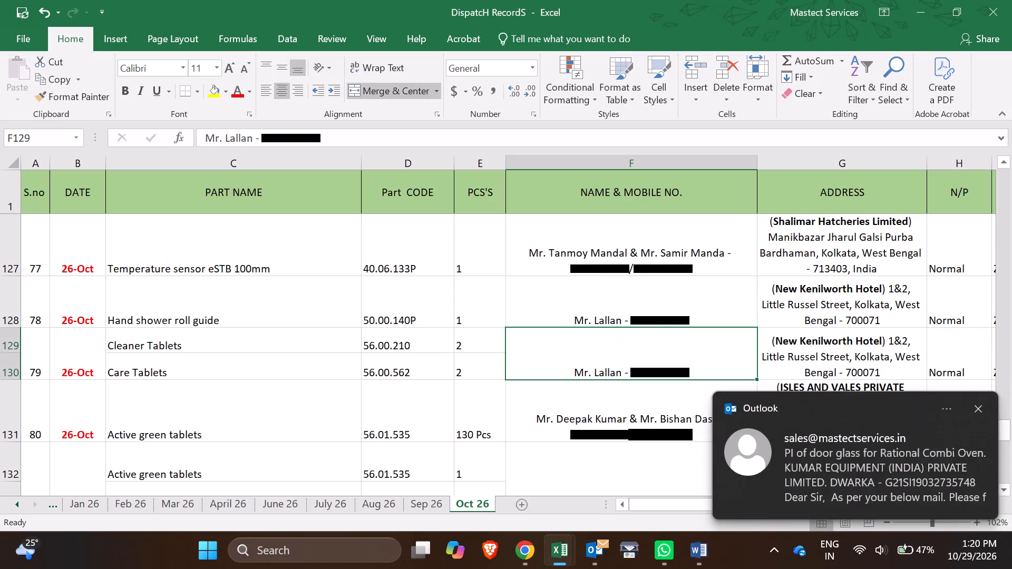
click(474, 367)
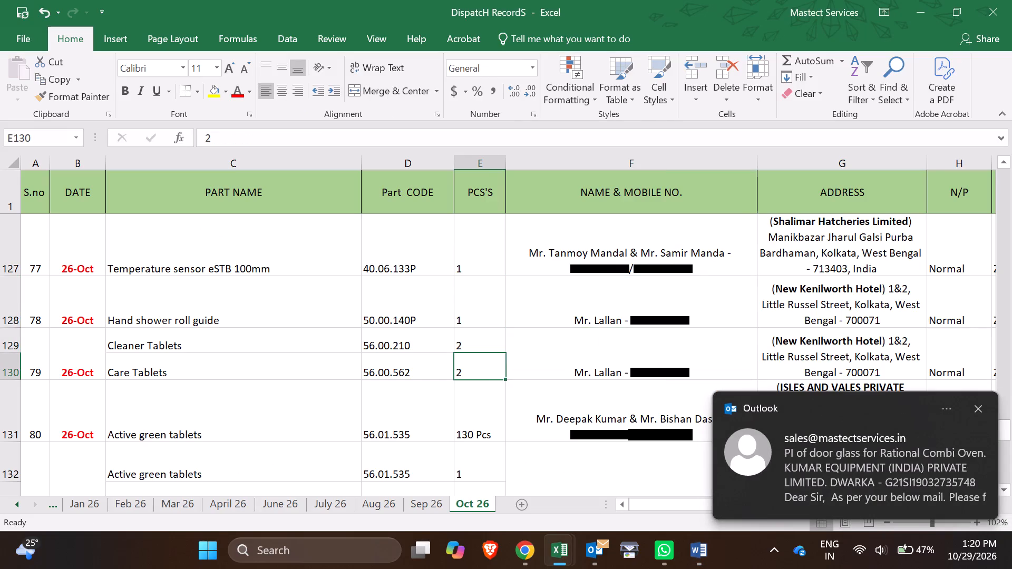
key(ctrl+f)
key(BackSpace)
text(esskay)
key(Return)
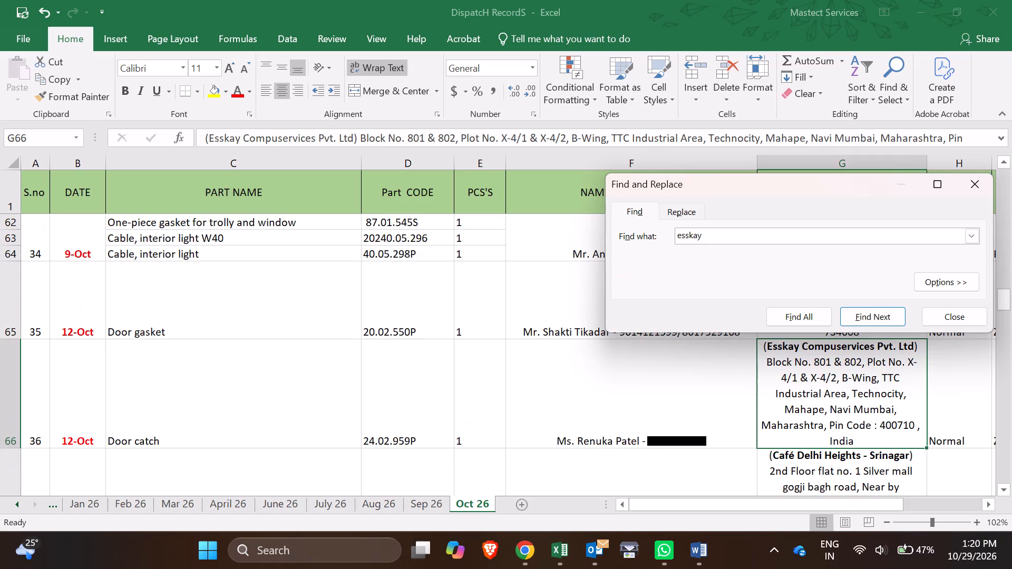
key(Return)
key(Return)
click(967, 182)
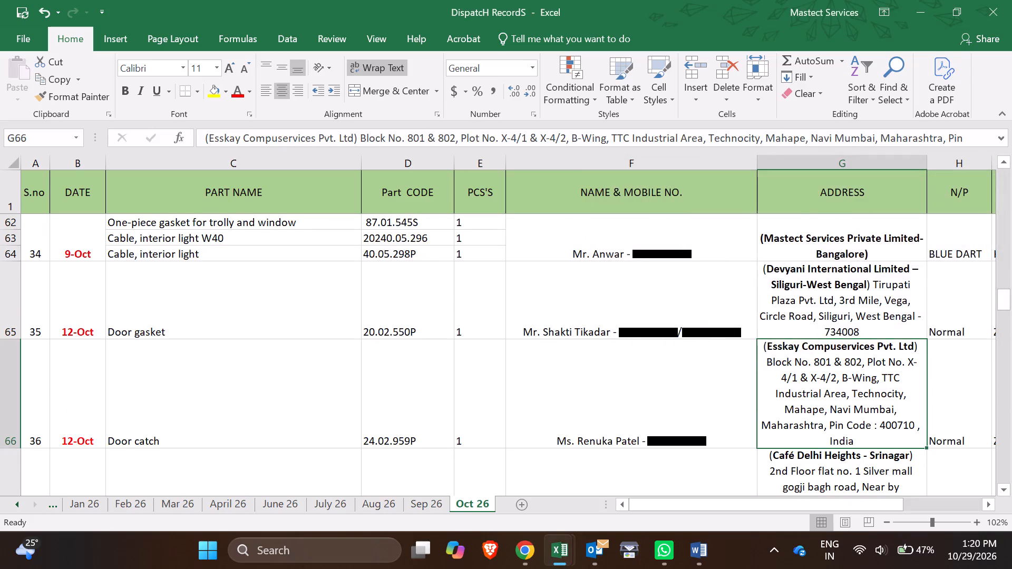
Copy Esskay Compuservices Pvt. Ltd from the found address cell and replace the Nandos company name on the Word sticker with it.
click(208, 139)
key(shift+Right)
key(shift+Right)
key(shift+Right)
key(shift+Right)
key(shift+Right)
key(shift+Right)
key(shift+Right)
key(shift+Right)
key(shift+Right)
key(shift+Right)
key(shift+Right)
key(shift+Right)
key(shift+Right)
key(shift+Right)
key(shift+Right)
key(shift+Right)
key(shift+Right)
key(shift+Right)
key(shift+Right)
key(shift+Right)
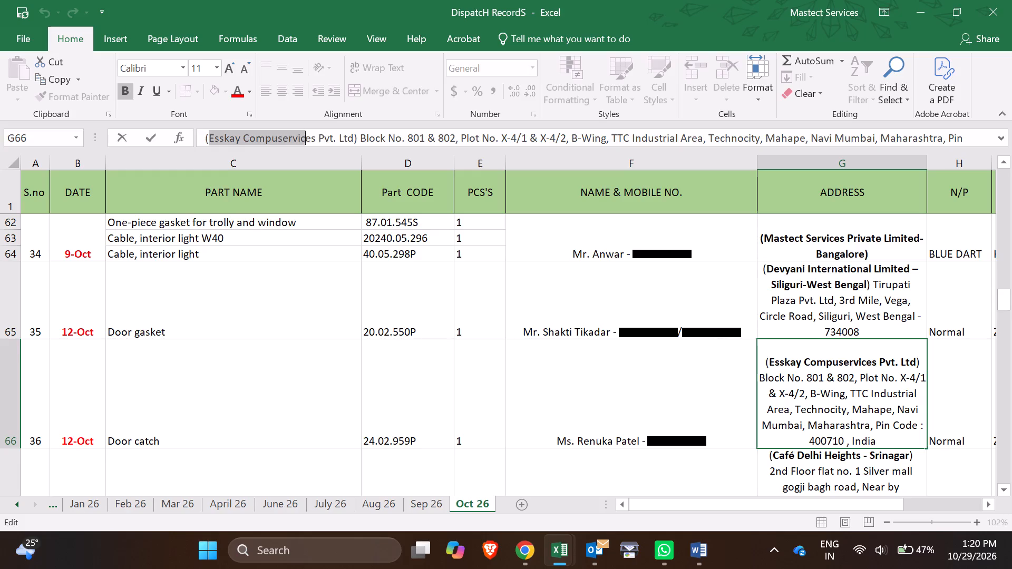
key(shift+Right)
key(shift+Right)
key(shift+Right)
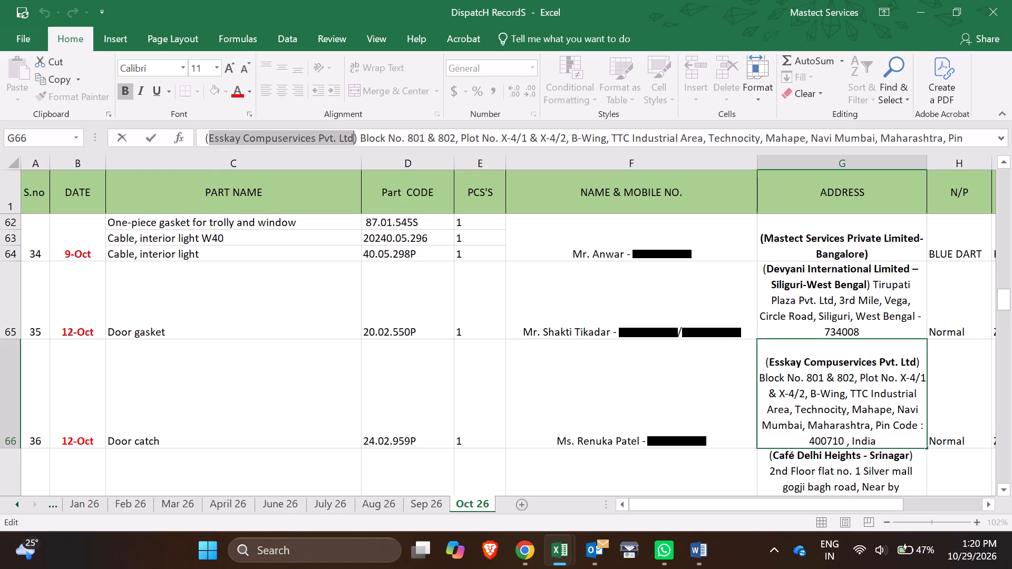
key(ctrl+c)
key(alt+Tab)
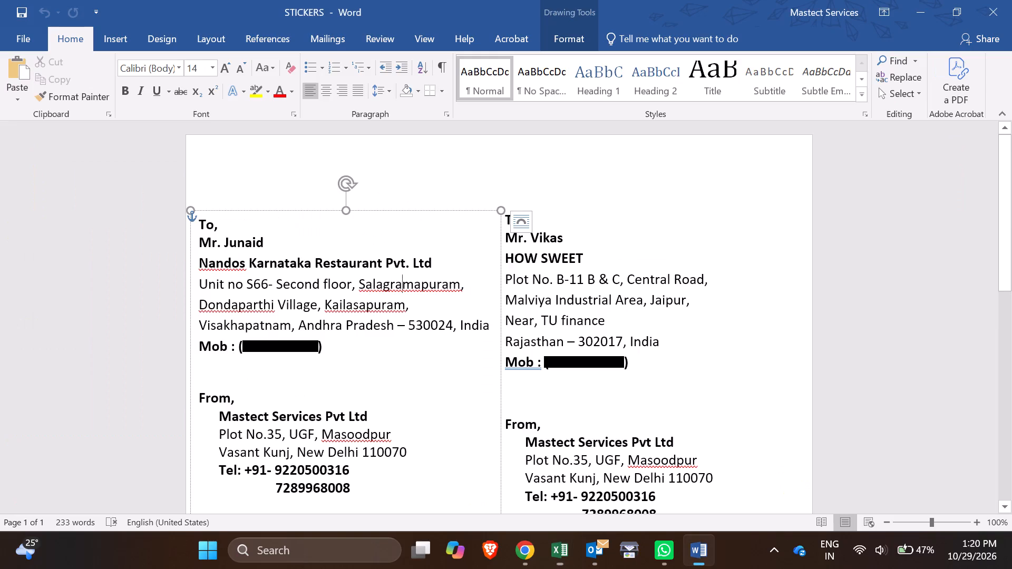
click(201, 262)
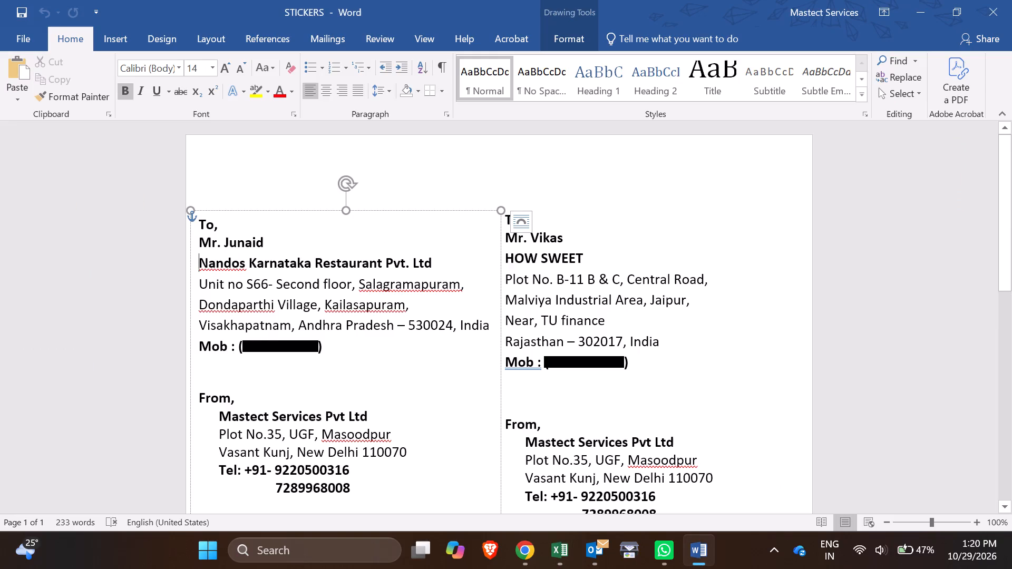
key(shift+Down)
key(shift+Left)
key(ctrl+v)
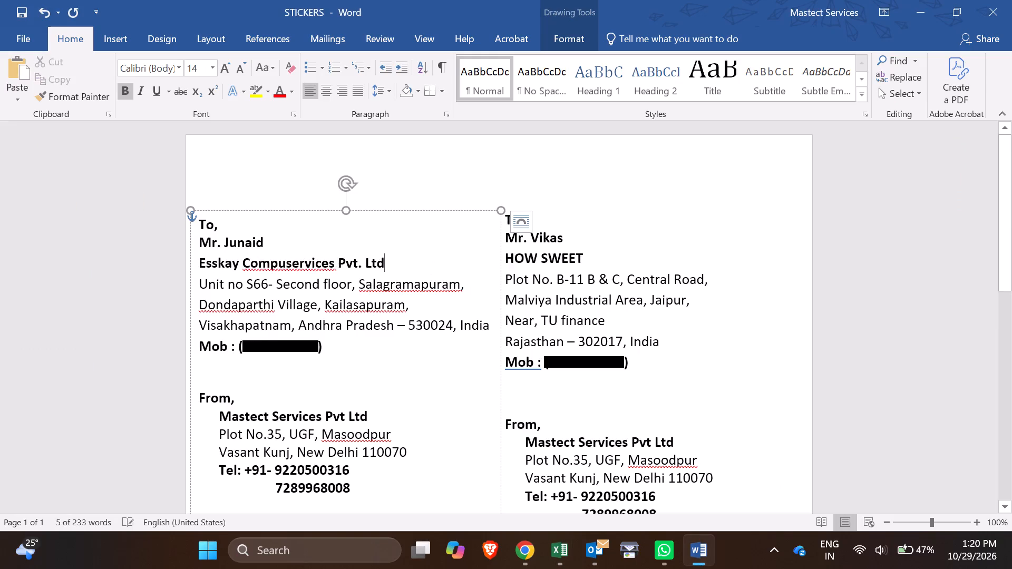
Copy the block and plot number part of the Esskay address and replace the sticker's first address line with it.
key(alt+Tab)
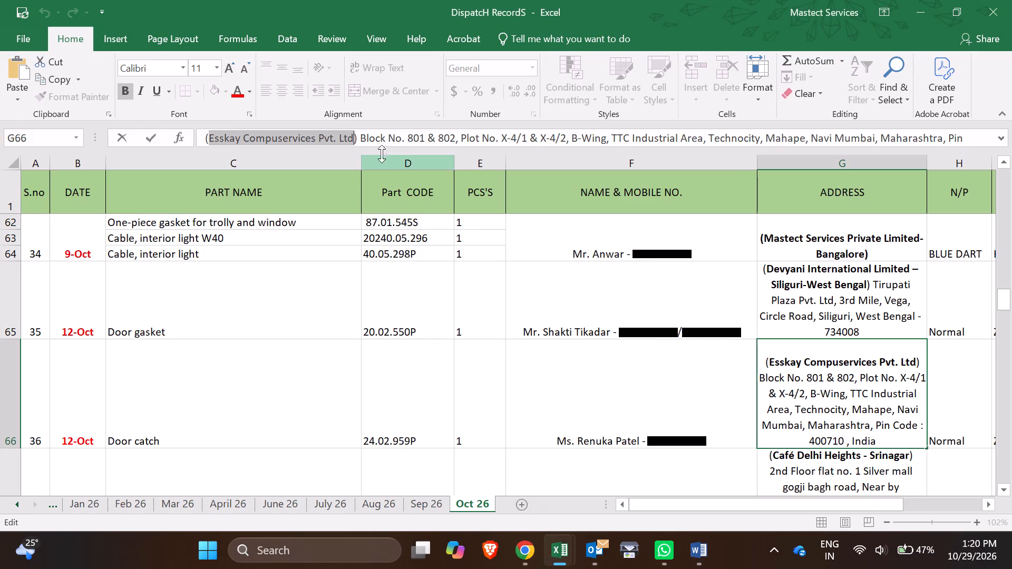
click(364, 141)
key(Left)
key(shift+Right)
key(shift+Right)
key(shift+Right)
key(shift+Right)
key(shift+Right)
key(shift+Right)
key(shift+Right)
key(shift+Right)
key(shift+Right)
key(shift+Right)
key(shift+Right)
key(shift+Right)
key(shift+Right)
key(shift+Right)
key(shift+Right)
key(shift+Right)
key(shift+Right)
key(shift+Right)
key(shift+Right)
key(shift+Right)
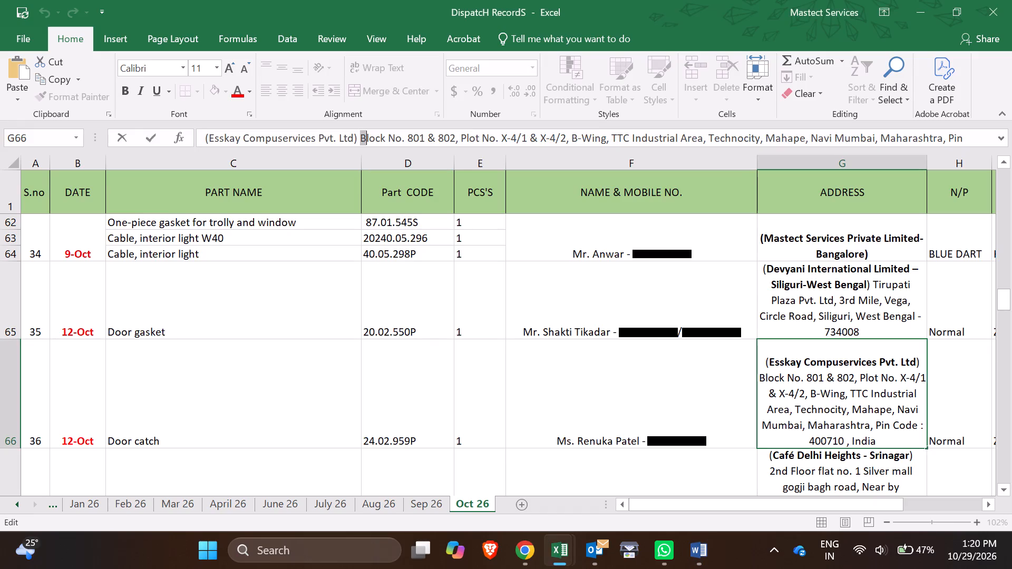
key(shift+Right)
key(shift+Right)
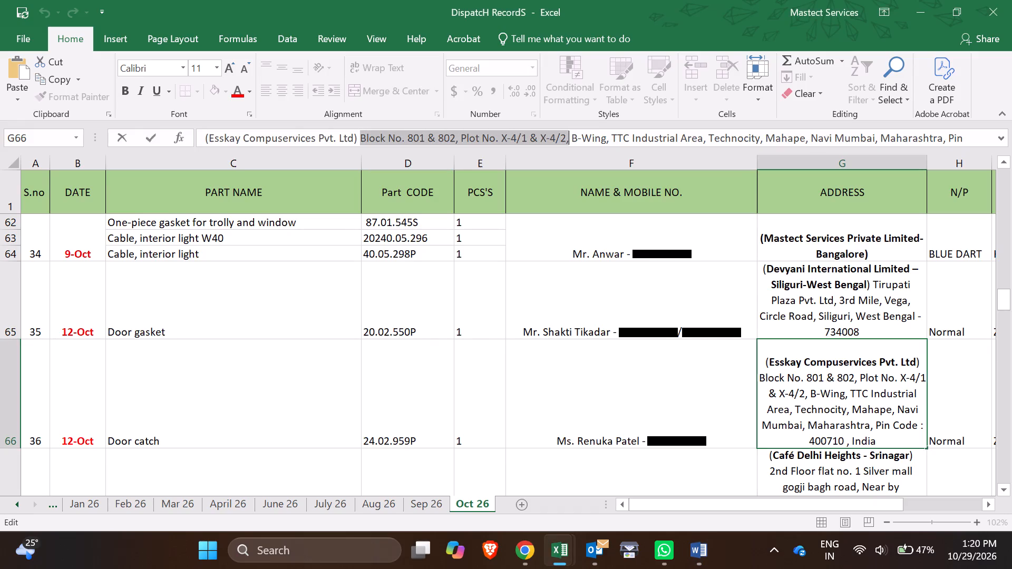
key(ctrl+c)
key(alt+Tab)
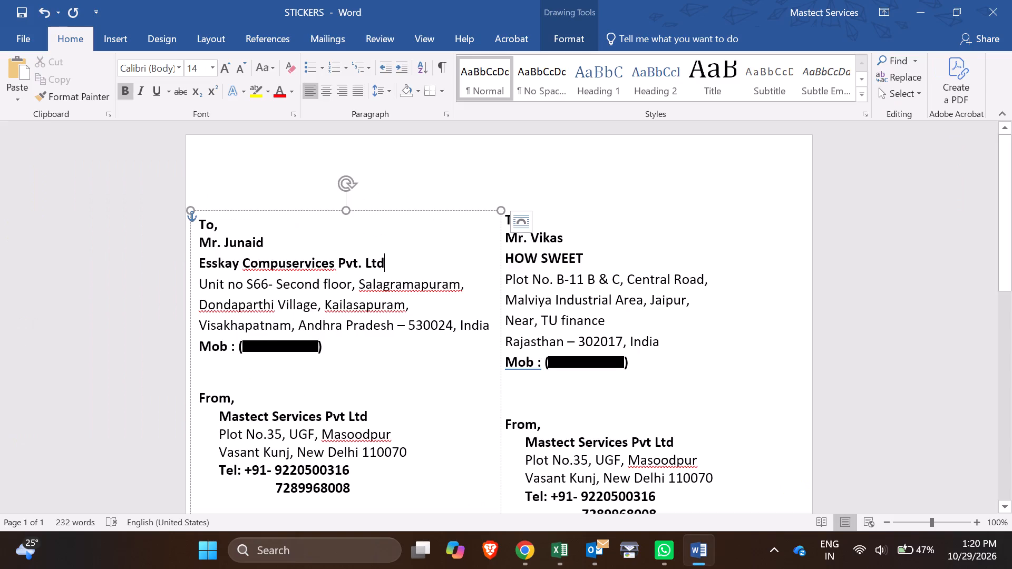
click(200, 282)
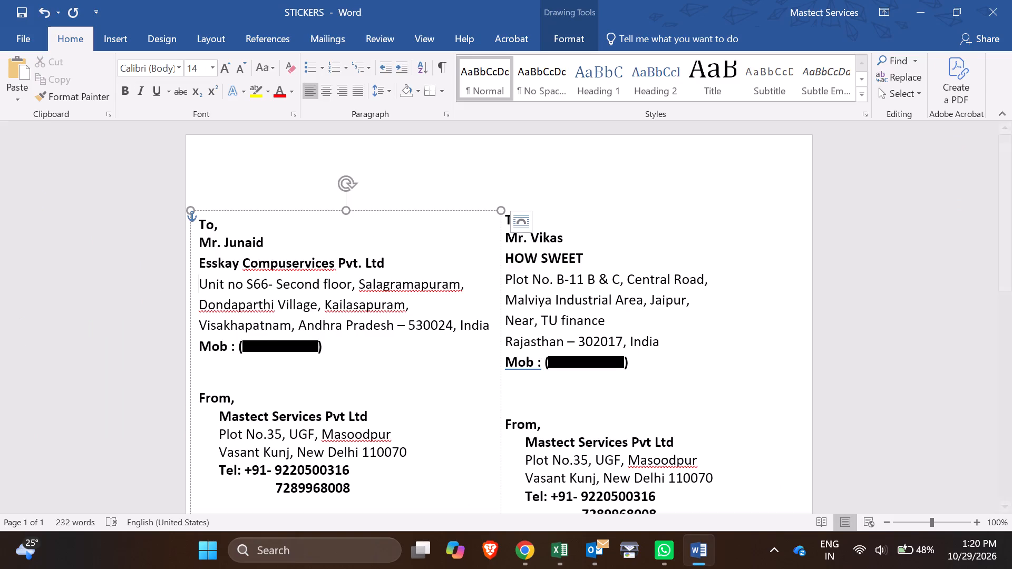
key(shift+Down)
key(shift+Left)
key(ctrl+v)
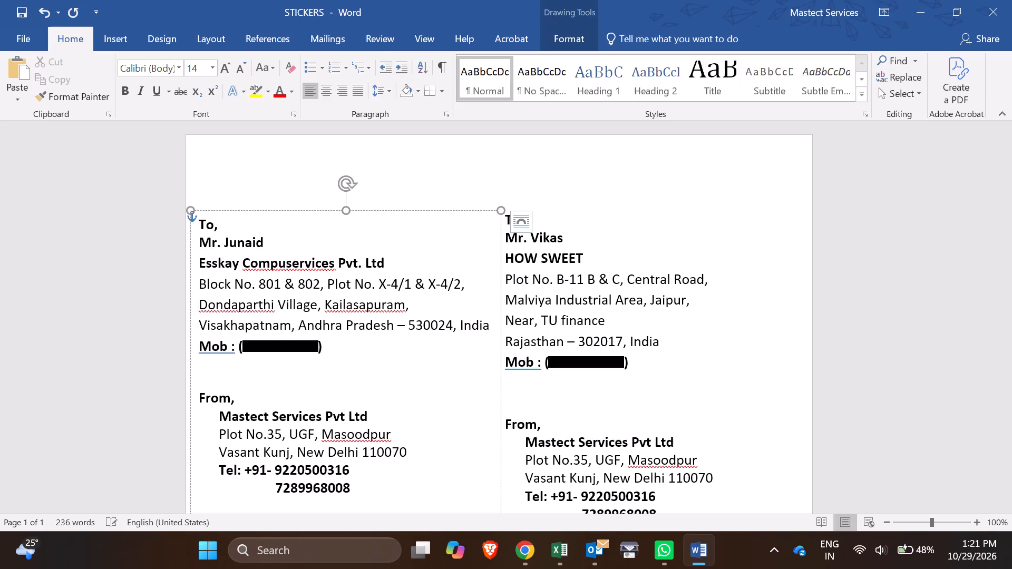
Copy the wing, industrial area and Technocity part of the Esskay address and select the sticker's second address line for replacement.
key(alt+Tab)
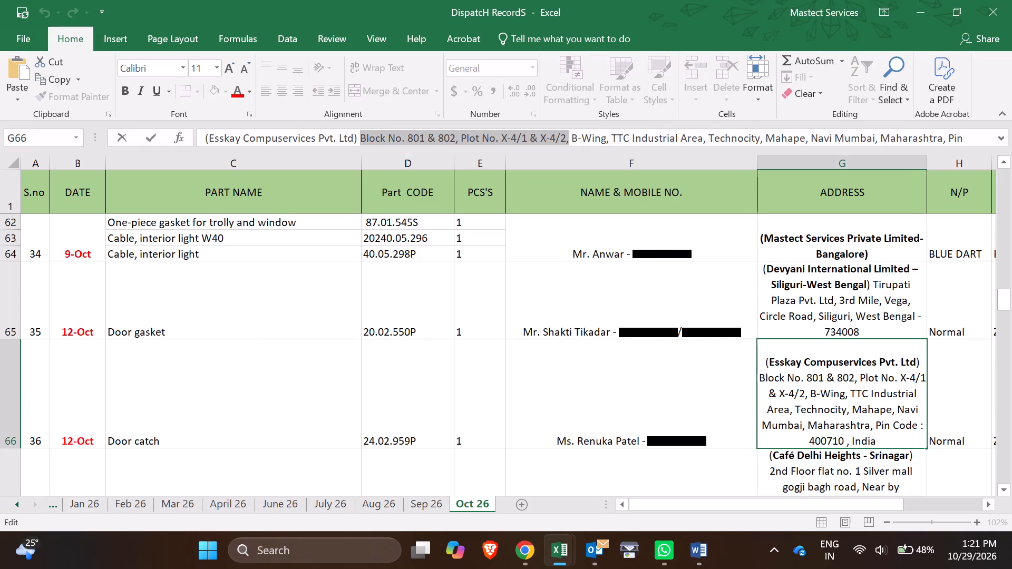
click(575, 139)
key(shift+Right)
key(shift+Right)
key(shift+Right)
key(shift+Right)
key(shift+Right)
key(shift+Right)
key(shift+Right)
key(shift+Right)
key(shift+Right)
key(shift+Right)
key(shift+Right)
key(shift+Right)
key(shift+Right)
key(shift+Right)
key(shift+Right)
key(shift+Right)
key(shift+Right)
key(shift+Right)
key(shift+Right)
key(shift+Right)
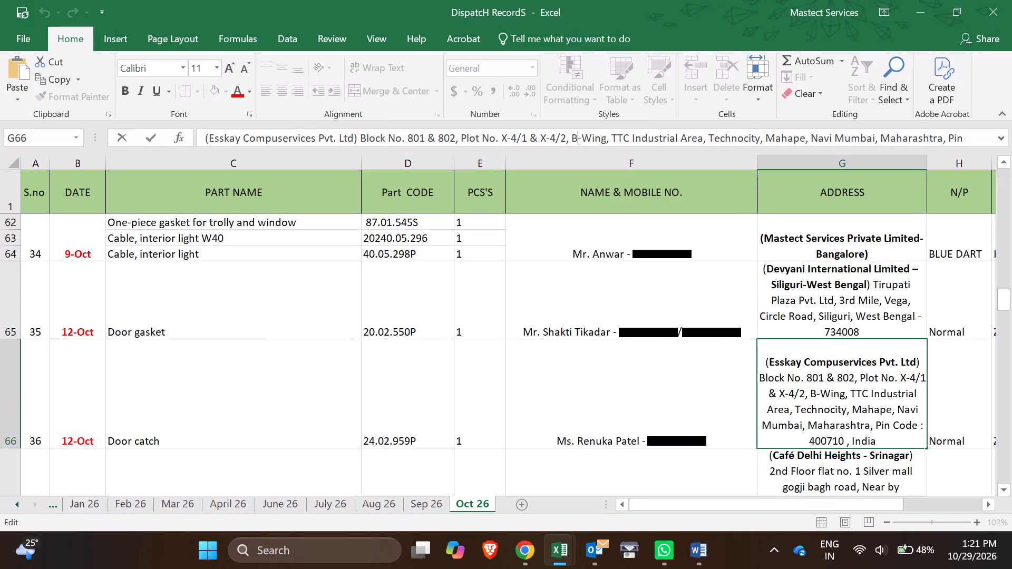
key(shift+Right)
key(shift+Right)
key(shift+Right)
key(shift+Right)
key(shift+Right)
key(shift+Right)
key(shift+Right)
key(shift+Right)
key(shift+Right)
key(shift+Right)
key(shift+Right)
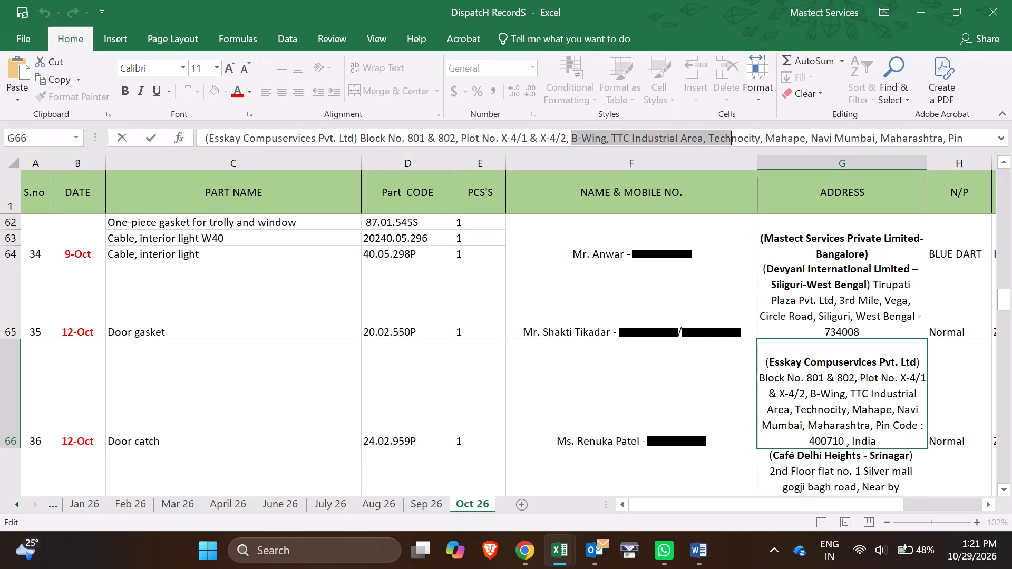
key(shift+Right)
key(shift+Right)
key(shift+Right)
key(shift+Right)
key(shift+Right)
key(shift+Right)
key(shift+Right)
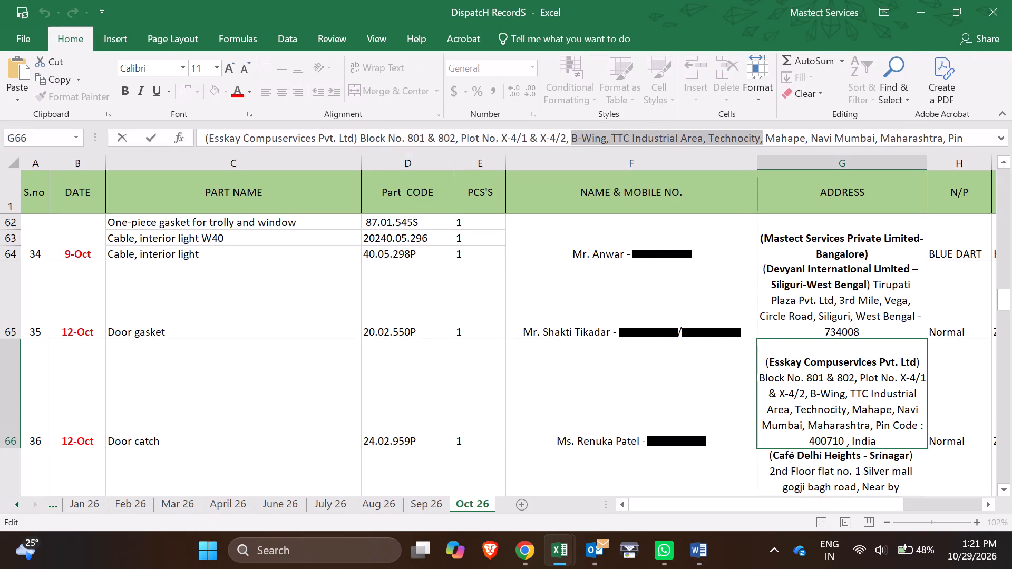
key(ctrl+c)
key(alt+Tab)
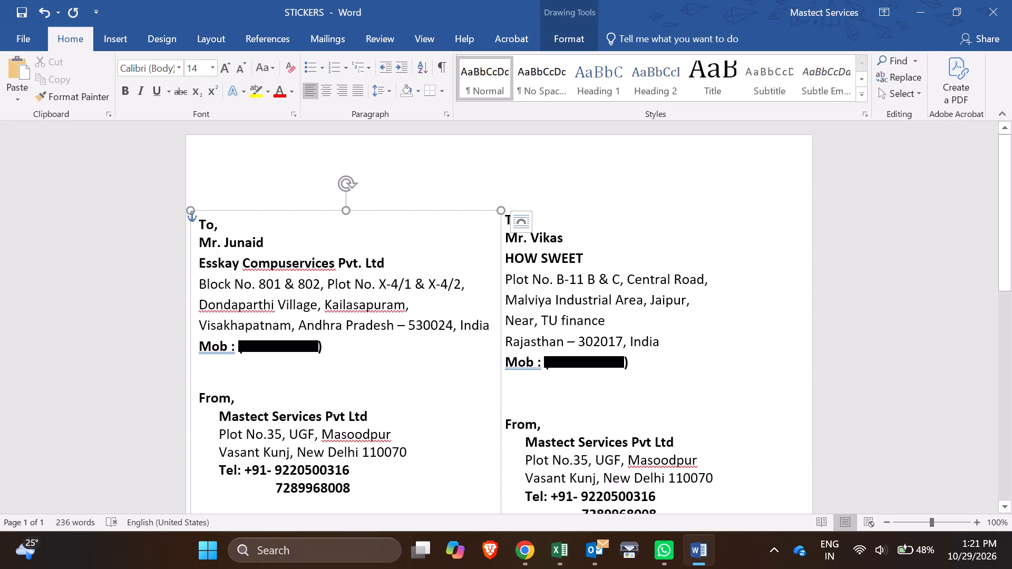
key(alt+Tab)
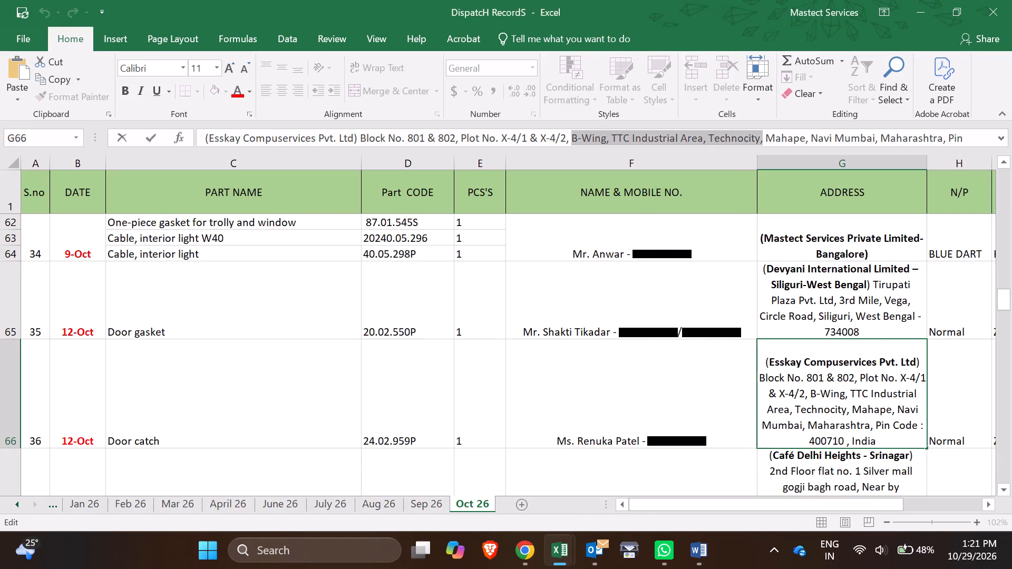
key(alt+Tab)
click(200, 306)
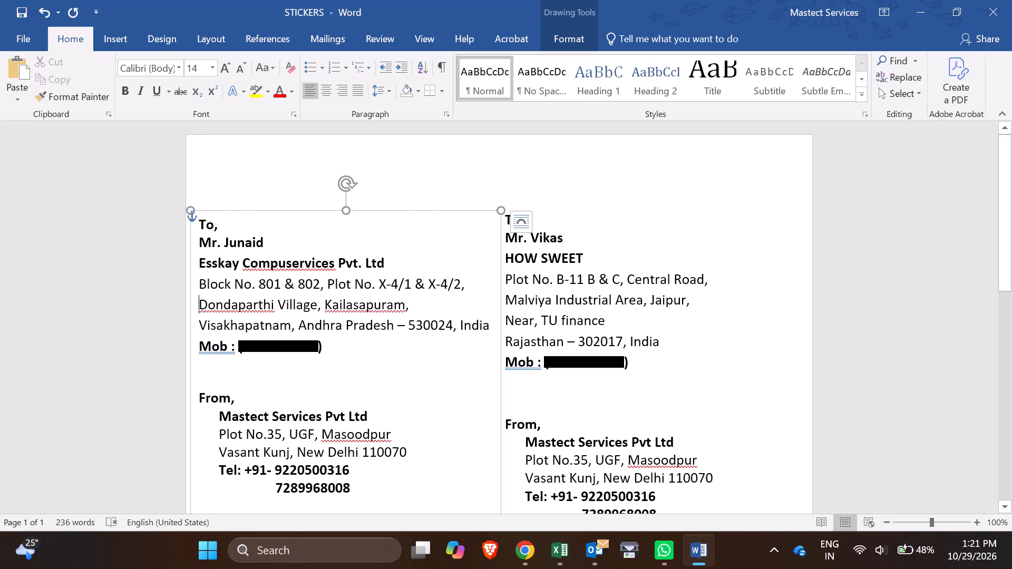
key(shift+Down)
key(shift+Left)
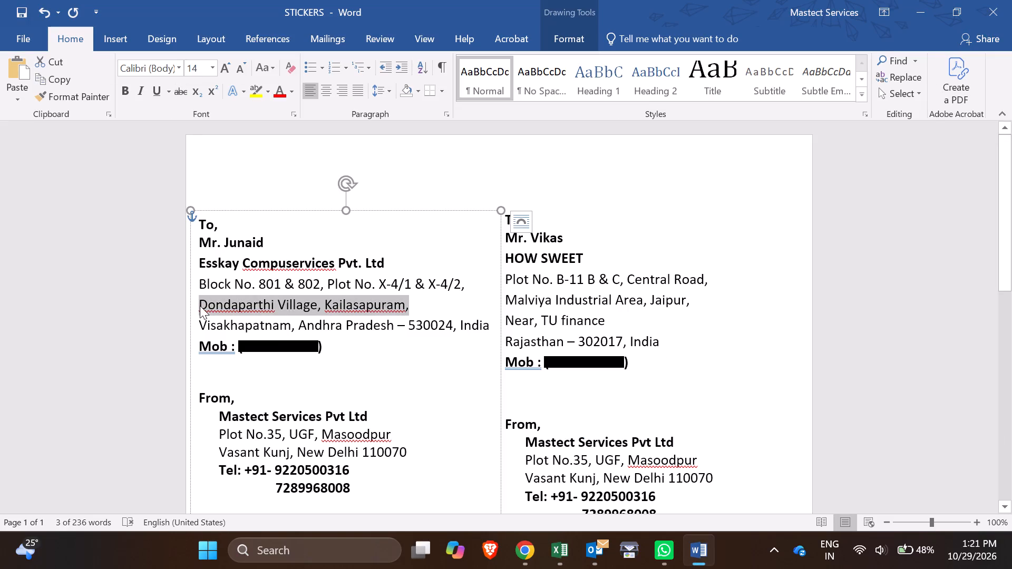
key(ctrl+v)
Copy the rest of the Esskay address, from Mahape to India, from the dispatch record and replace the sticker's Visakhapatnam line with it.
key(alt+Tab)
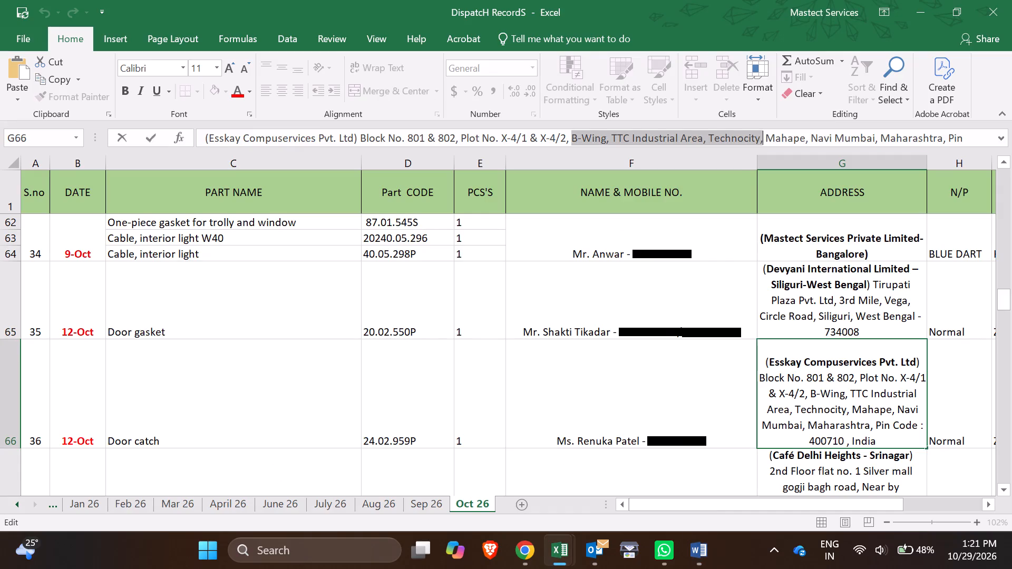
click(767, 142)
key(shift+Right)
key(shift+Right)
key(shift+Right)
key(shift+Right)
key(shift+Right)
key(shift+Right)
key(shift+Right)
key(shift+Right)
key(shift+Right)
key(shift+Right)
key(shift+Right)
key(shift+Right)
key(shift+Right)
key(shift+Right)
key(shift+Right)
key(shift+Right)
key(shift+Right)
key(shift+Right)
key(shift+Right)
key(shift+Right)
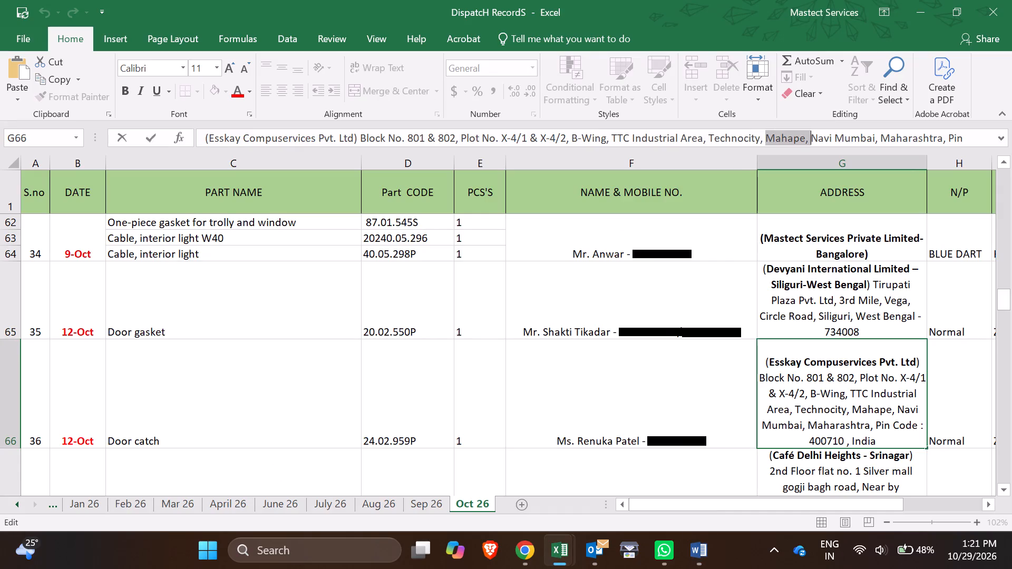
key(shift+Right)
key(shift+Right)
key(shift+Right)
key(shift+Right)
key(shift+Right)
key(shift+Right)
key(shift+Right)
key(shift+Right)
key(shift+Right)
key(shift+Right)
key(shift+Right)
key(shift+Right)
key(shift+Right)
key(shift+Right)
key(shift+Right)
key(shift+Right)
key(shift+Right)
key(shift+Right)
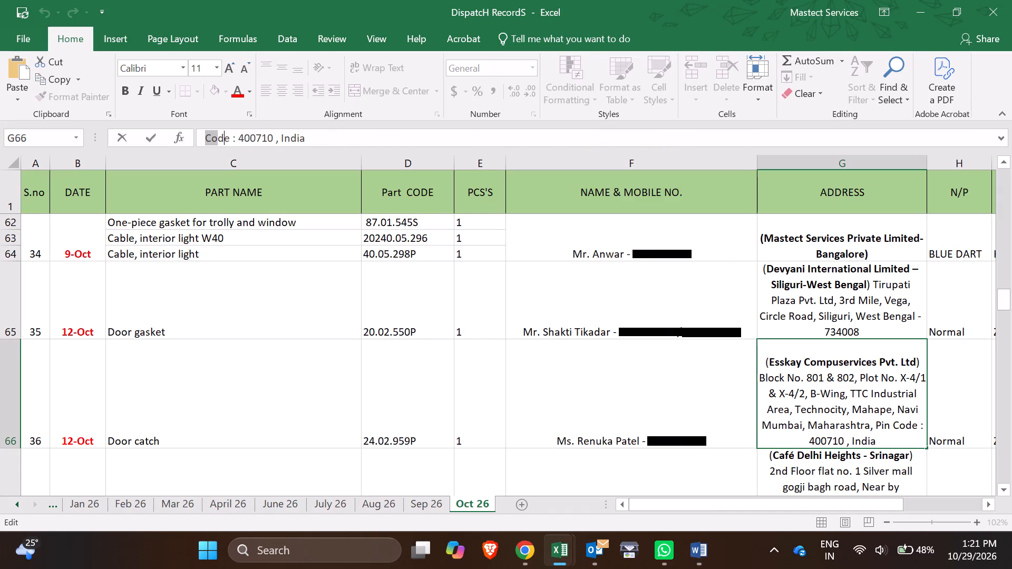
key(shift+Right)
key(shift+Right)
key(shift+Right)
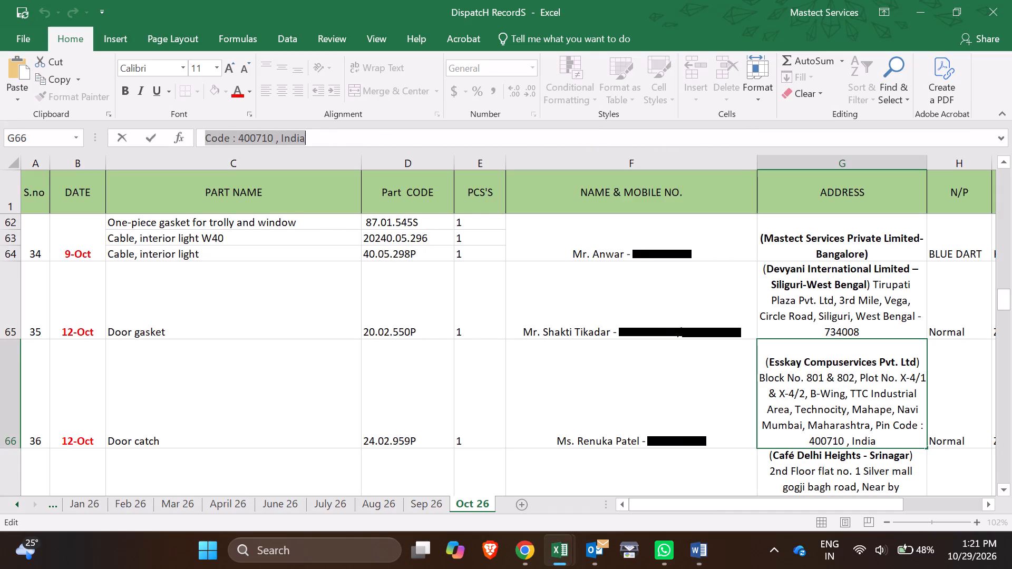
key(ctrl+c)
key(alt+Tab)
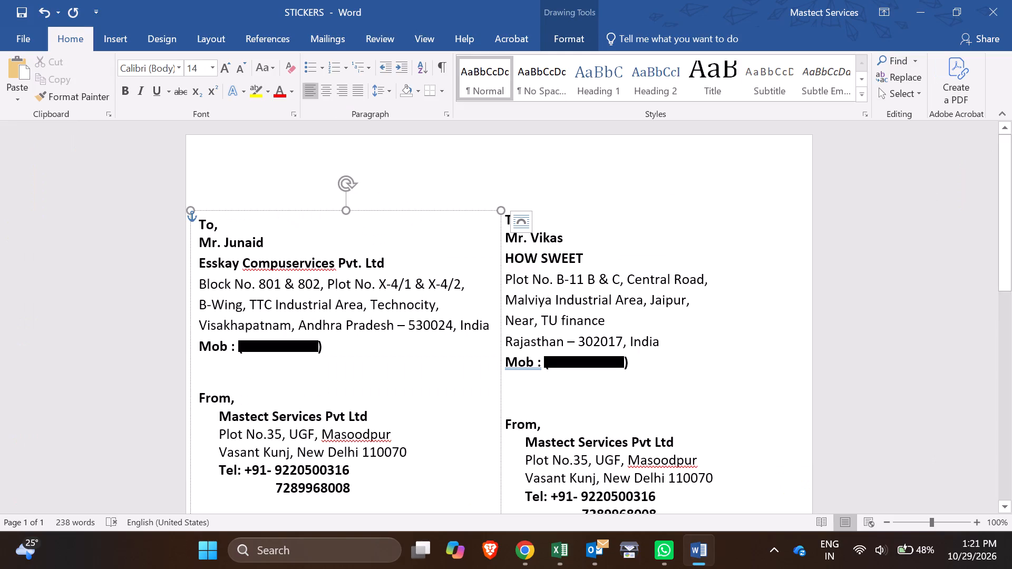
click(197, 325)
key(shift+Down)
key(shift+Left)
key(ctrl+v)
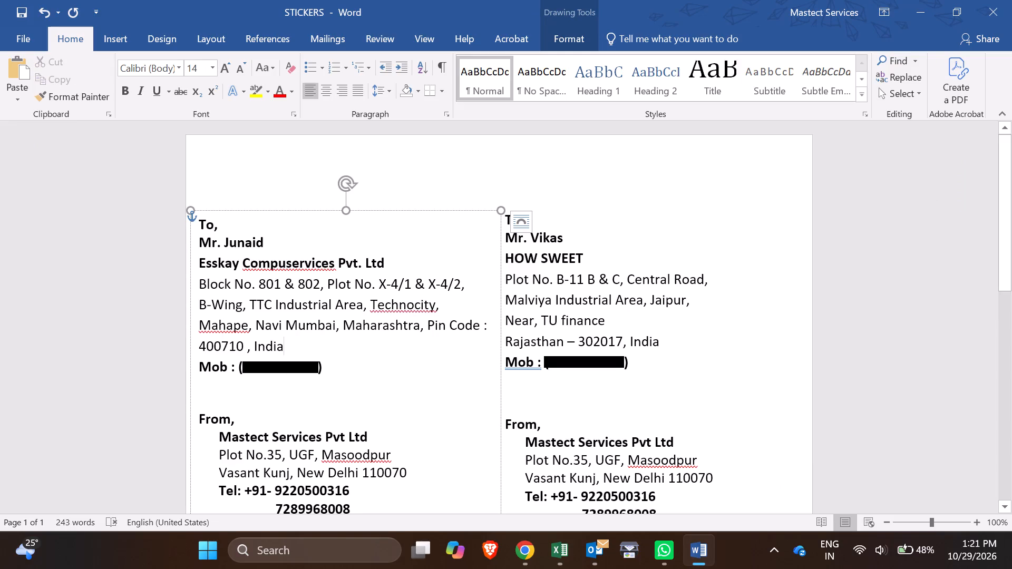
Put the sticker's pin code on its own line as "Pin Code – 400710, India" and save the document.
click(427, 325)
key(shift+Return)
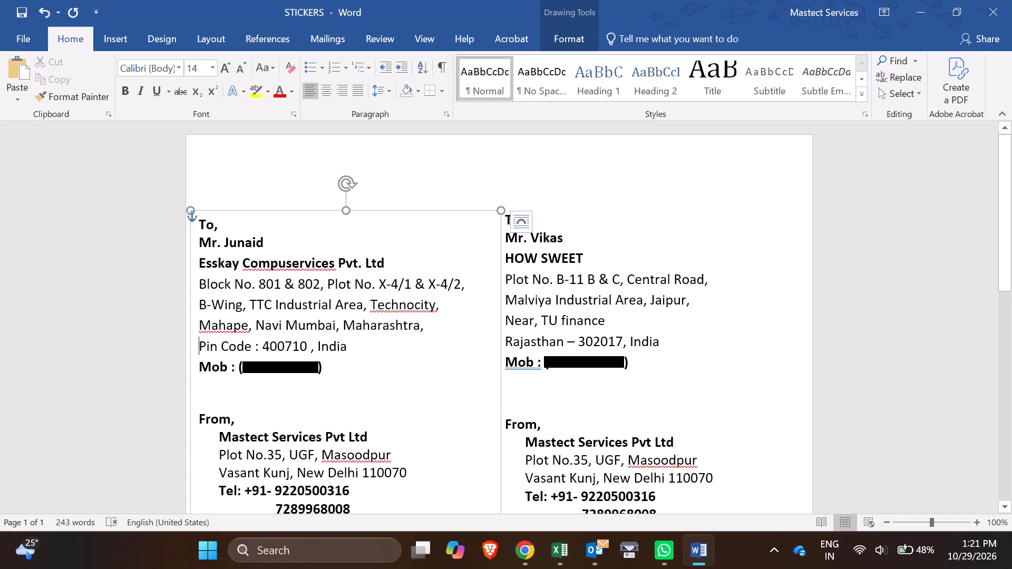
click(321, 347)
key(Left)
key(BackSpace)
key(BackSpace)
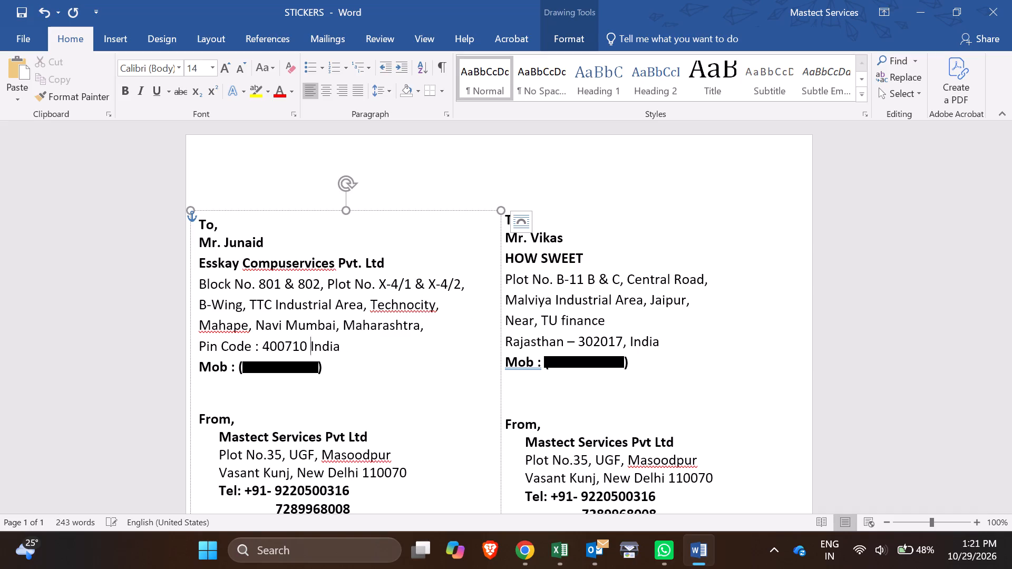
key(BackSpace)
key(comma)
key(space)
click(261, 344)
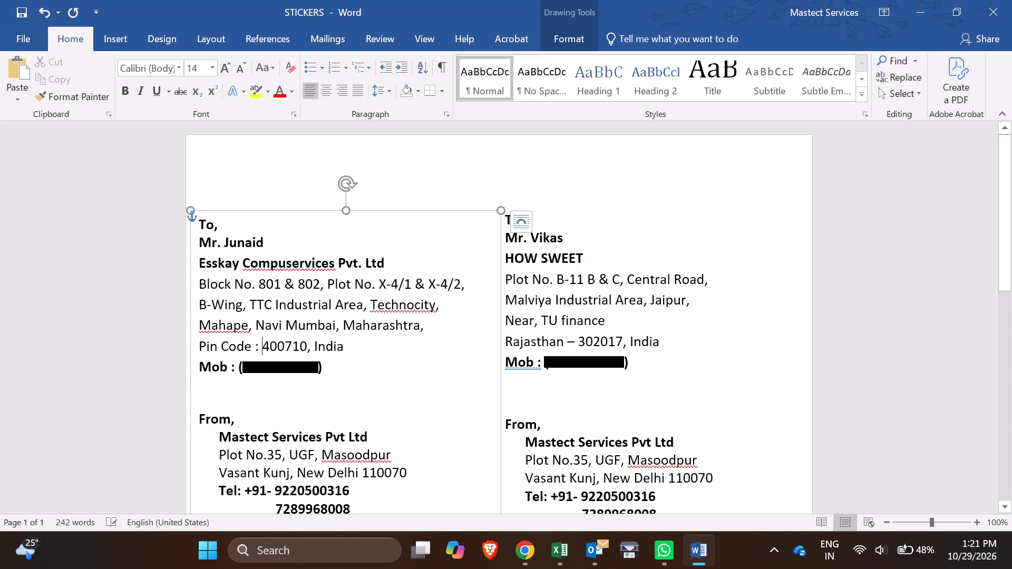
key(BackSpace)
key(BackSpace)
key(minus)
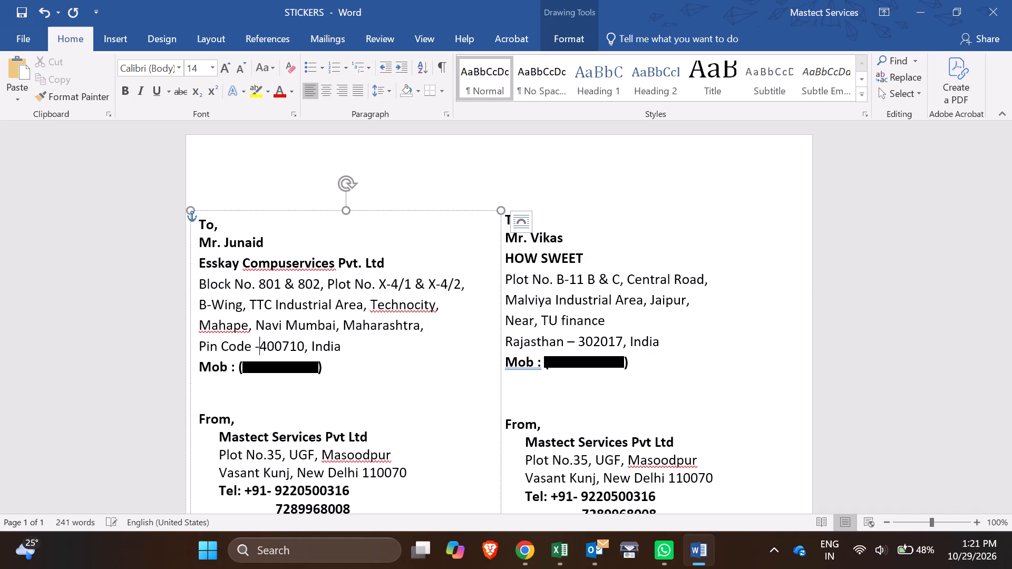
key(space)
click(312, 347)
key(BackSpace)
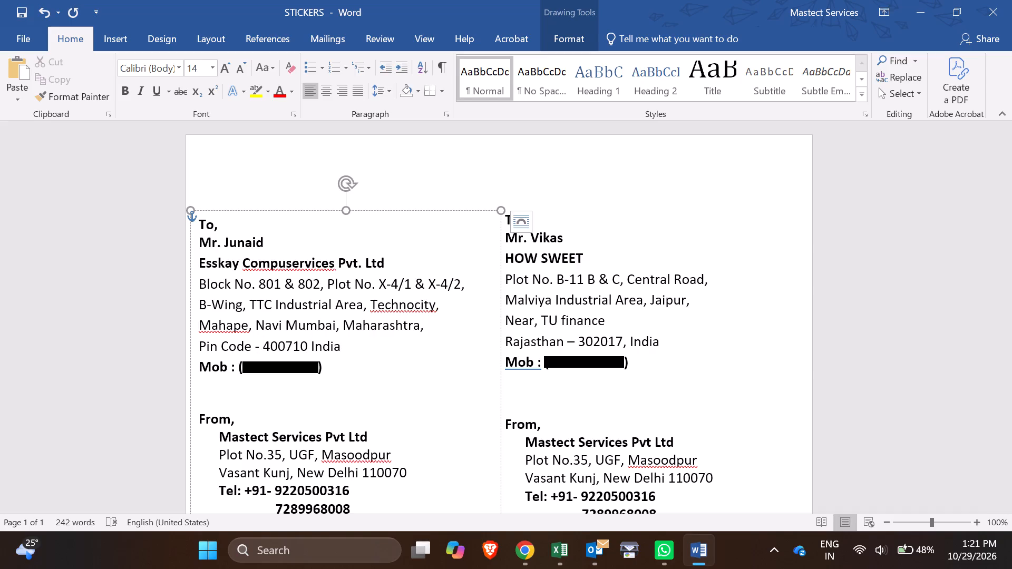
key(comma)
scroll(372, 340, up, 3)
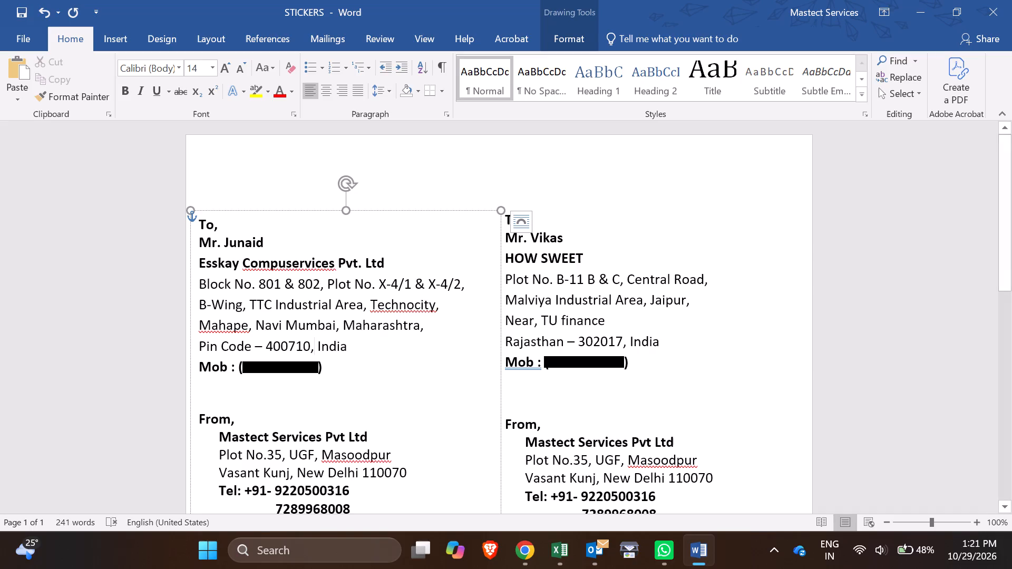
key(ctrl+s)
Copy the Esskay contact's name and mobile number from row 66 of the dispatch record and replace the sticker's recipient name with it.
key(alt+Tab)
click(676, 382)
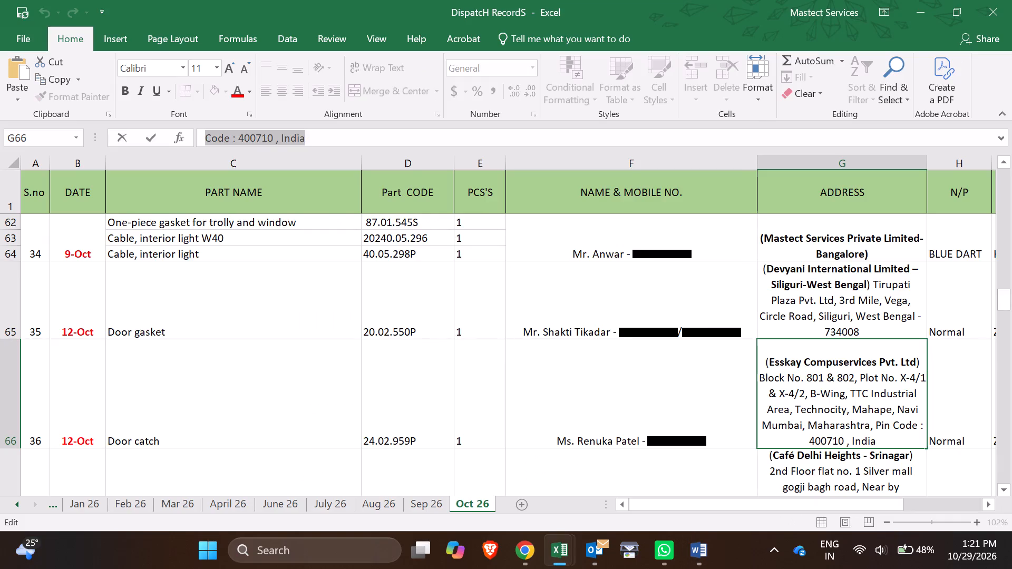
key(alt+Tab)
key(alt+Tab)
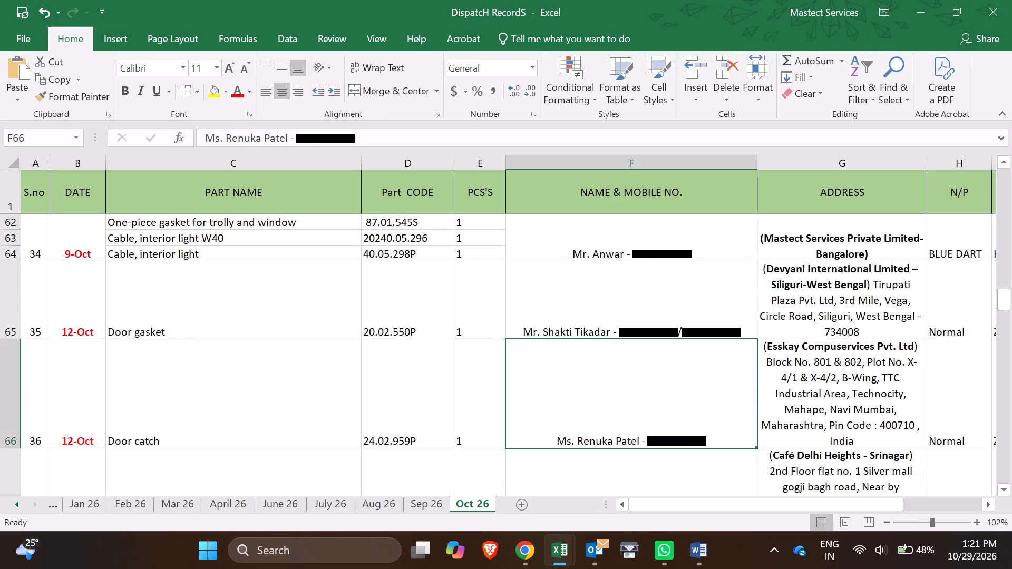
triple_click(324, 141)
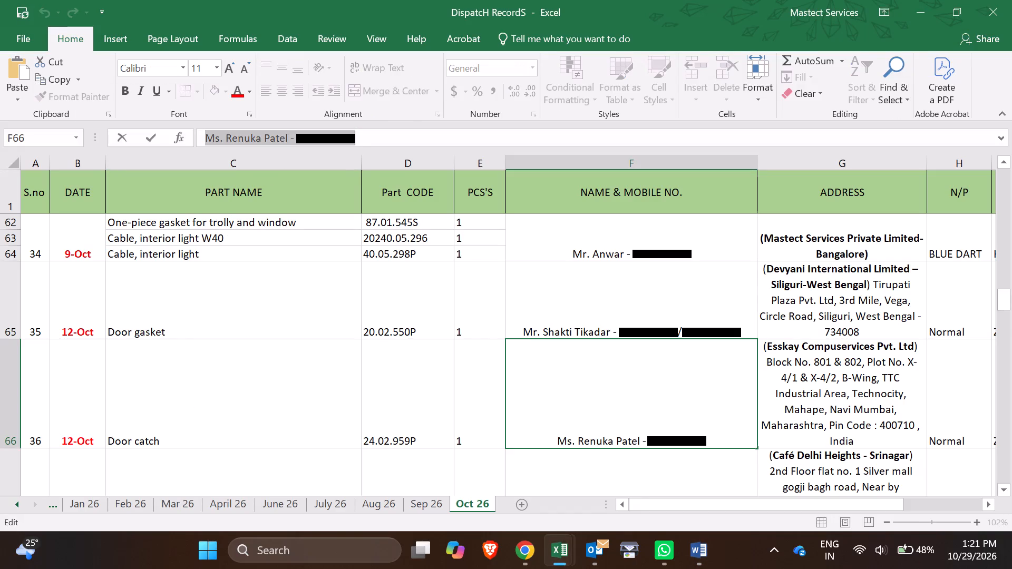
key(ctrl+c)
key(alt+Tab)
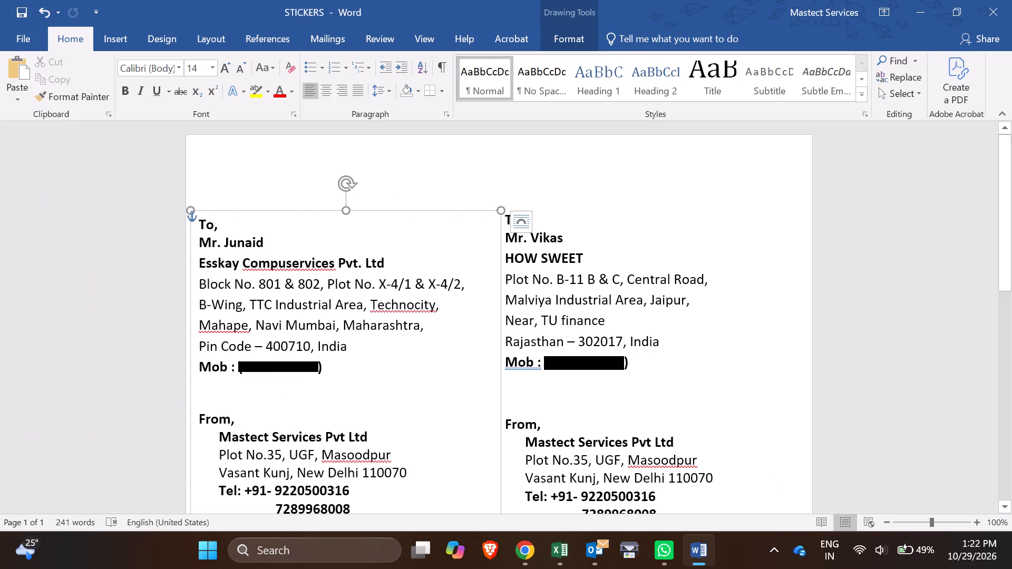
click(206, 243)
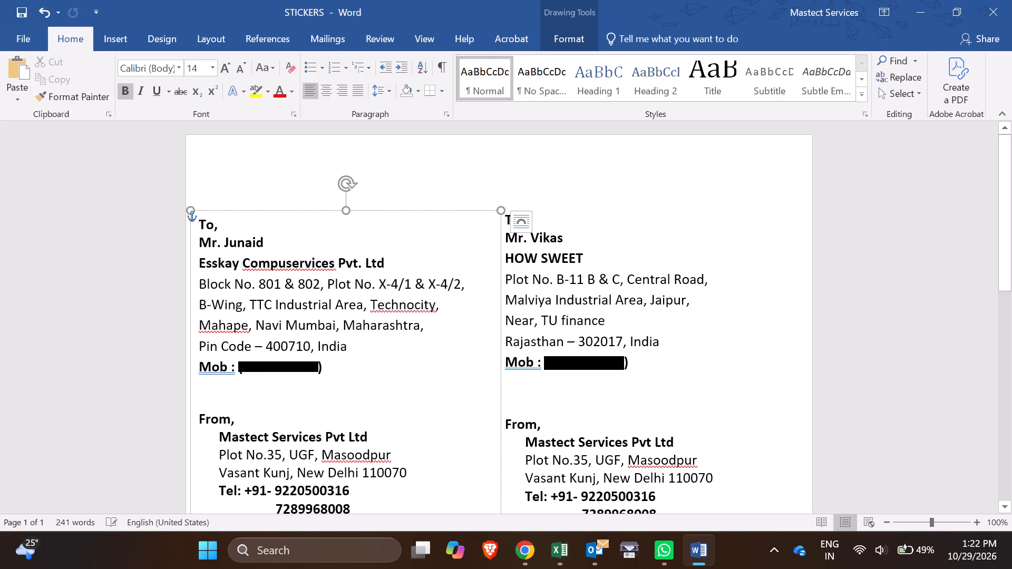
key(Left)
key(shift+Down)
key(shift+Left)
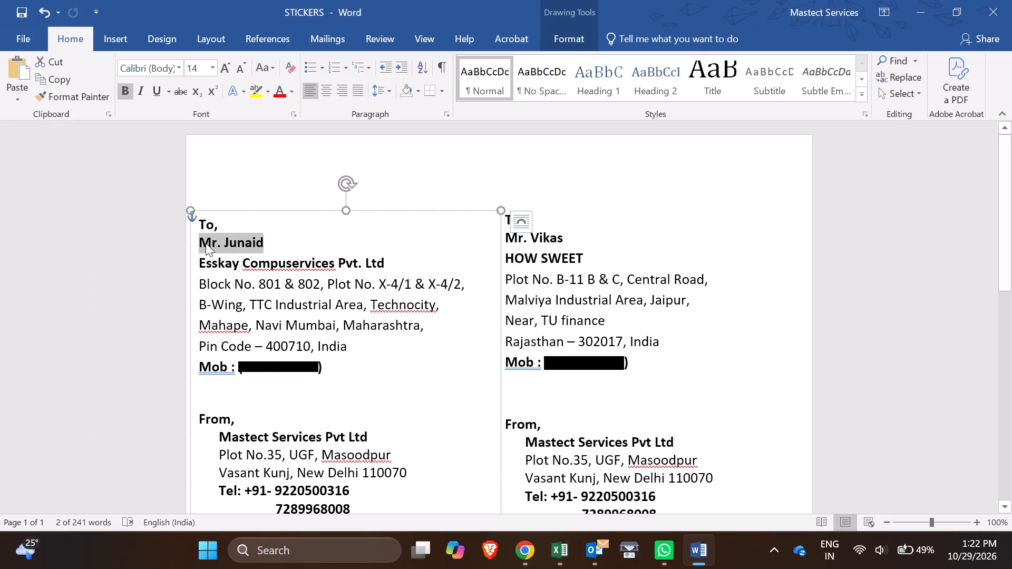
key(ctrl+v)
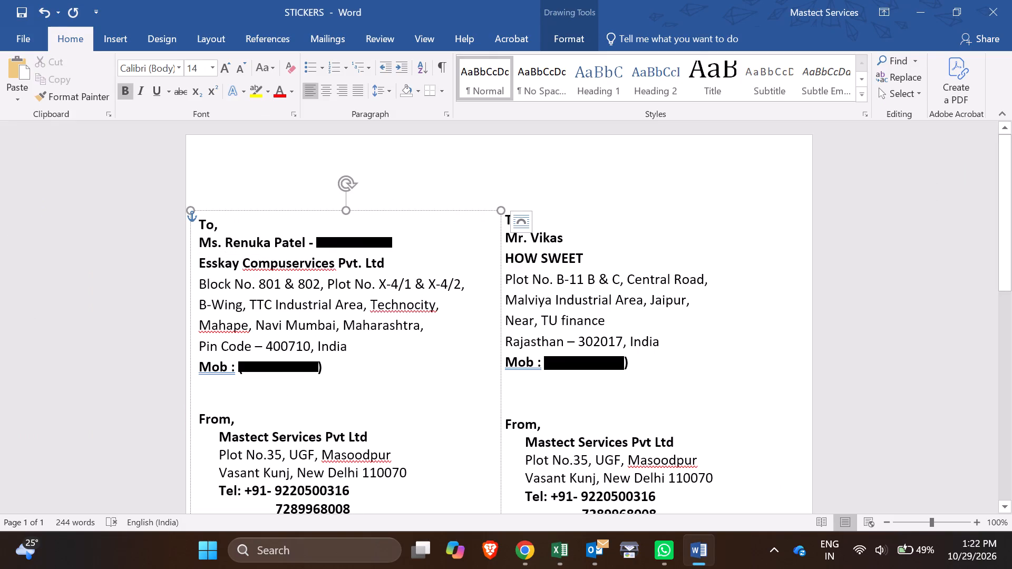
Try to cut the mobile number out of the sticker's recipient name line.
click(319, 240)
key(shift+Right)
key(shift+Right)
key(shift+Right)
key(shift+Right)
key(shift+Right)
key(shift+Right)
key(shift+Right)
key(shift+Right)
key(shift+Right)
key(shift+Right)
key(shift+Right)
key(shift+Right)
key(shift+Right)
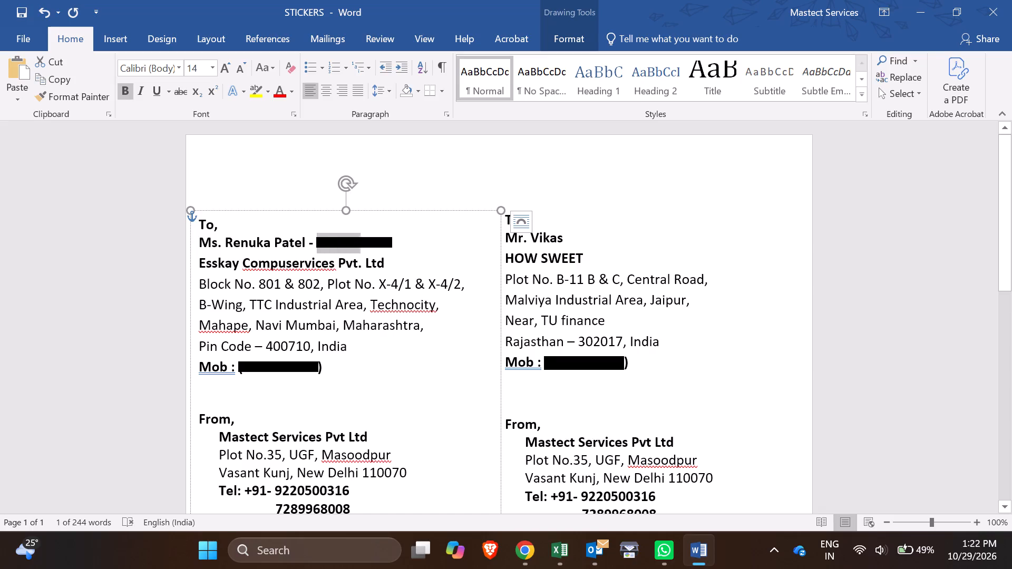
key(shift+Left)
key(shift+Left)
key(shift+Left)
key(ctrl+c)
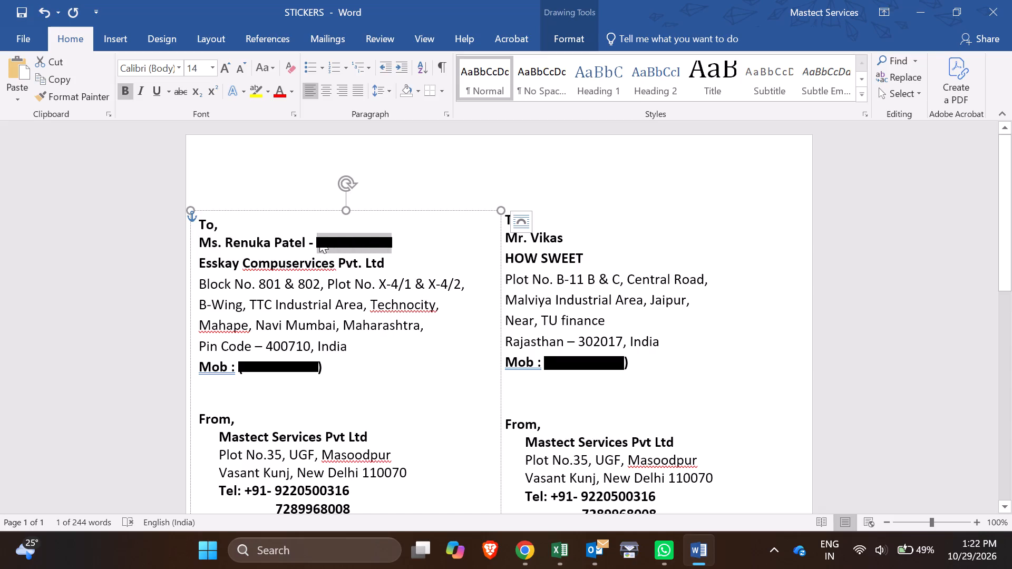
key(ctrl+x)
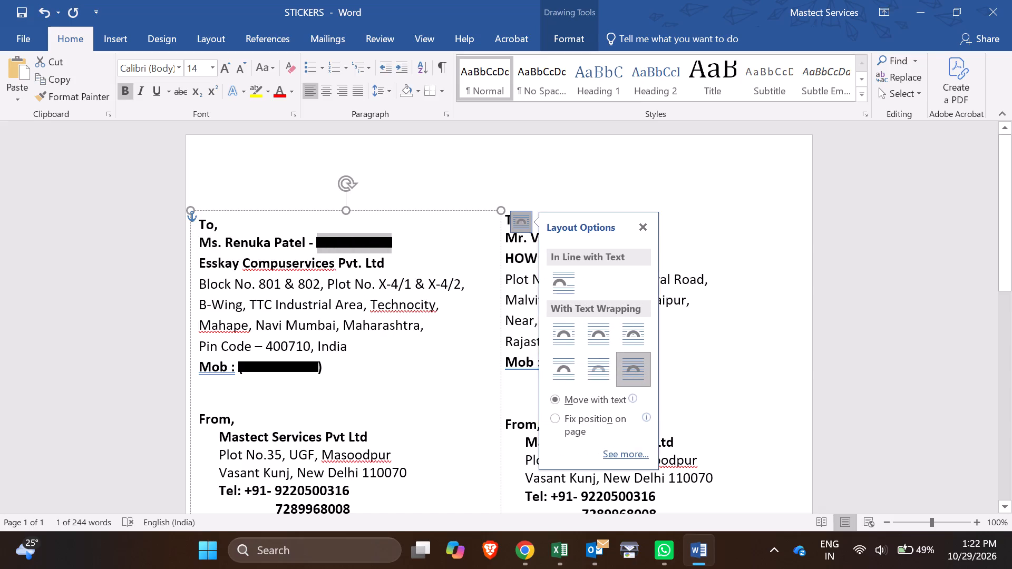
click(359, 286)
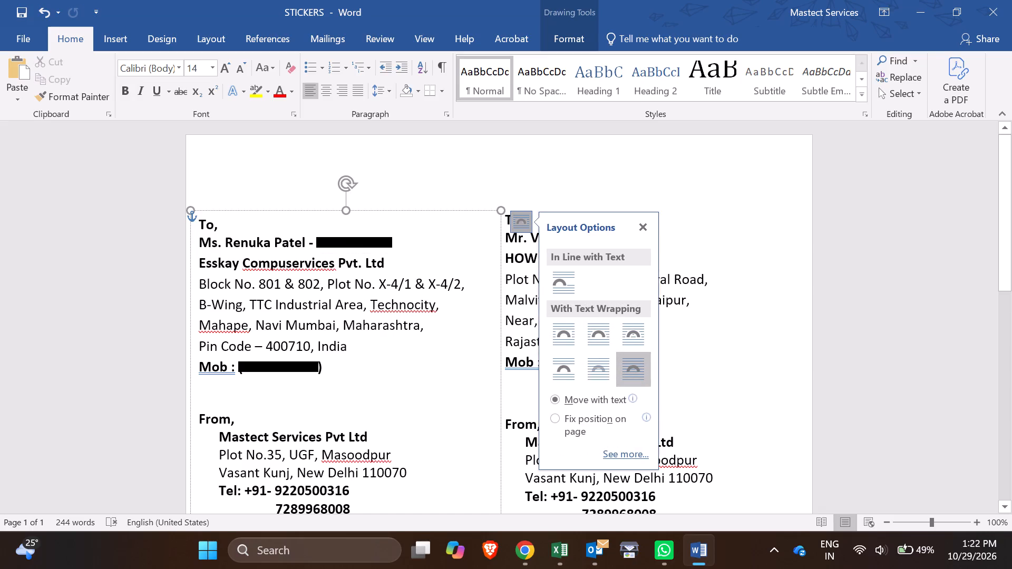
Move the mobile number from the recipient name line to the sticker's Mob line, replacing the previous recipient's number.
click(316, 250)
key(shift+Right)
key(shift+Right)
key(shift+Right)
key(shift+Right)
key(shift+Right)
key(shift+Right)
key(shift+Right)
key(shift+Right)
key(shift+Right)
key(shift+Right)
key(shift+Right)
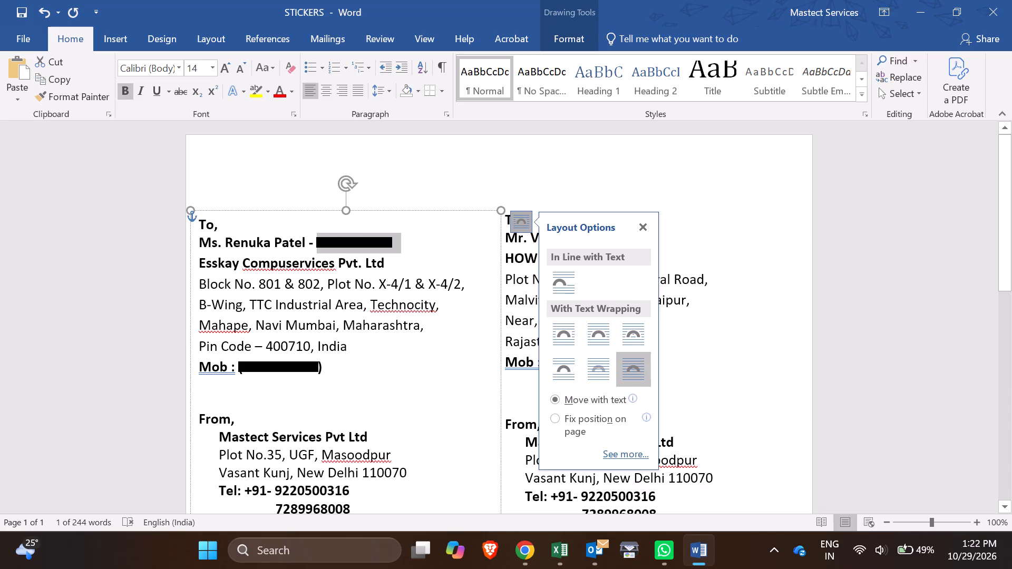
key(shift+Left)
key(ctrl+x)
key(alt+Tab)
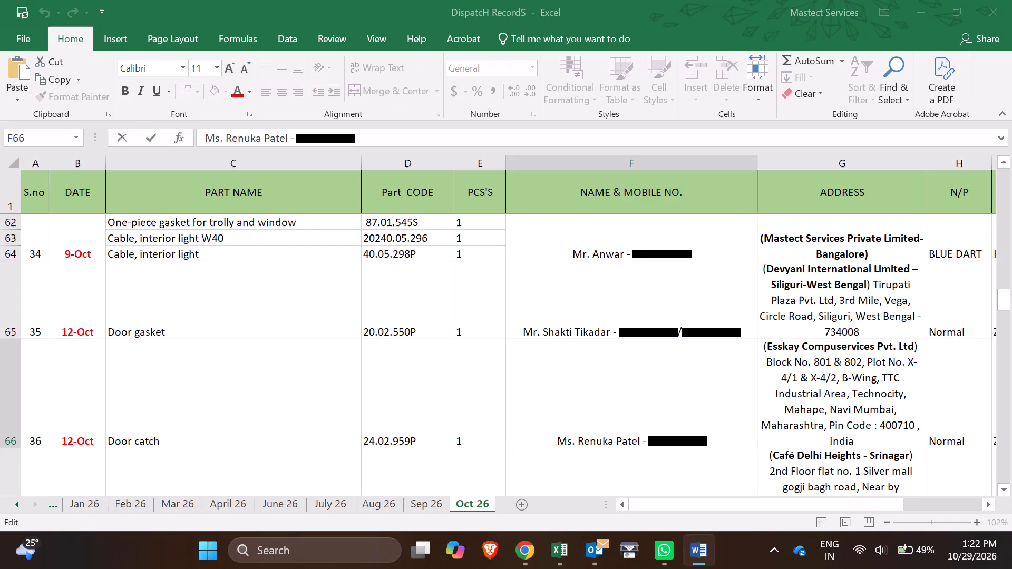
click(500, 386)
key(alt+Tab)
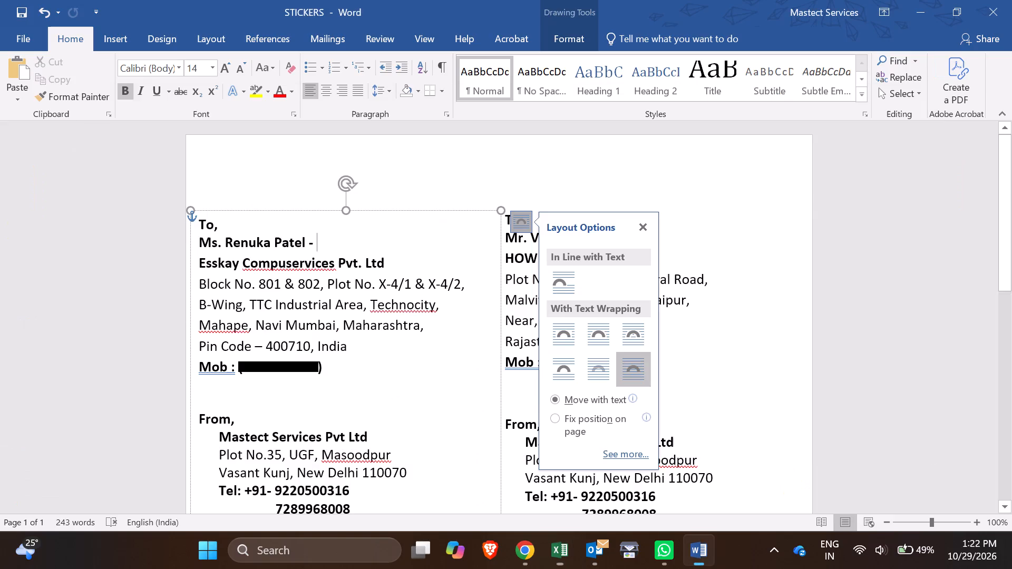
double_click(292, 367)
key(ctrl+v)
key(alt+Tab)
key(alt+Tab)
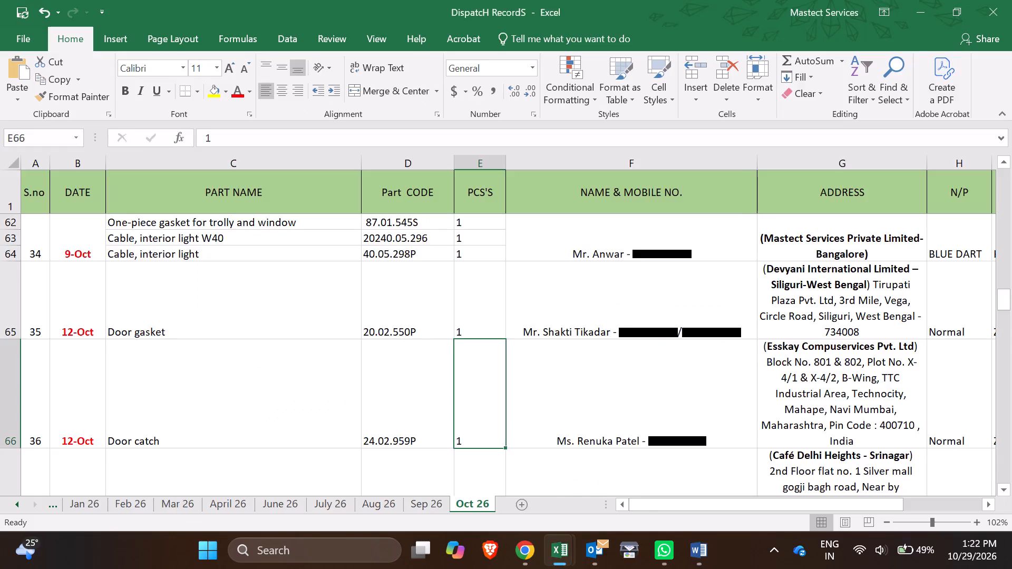
key(alt+Tab)
key(alt+Tab)
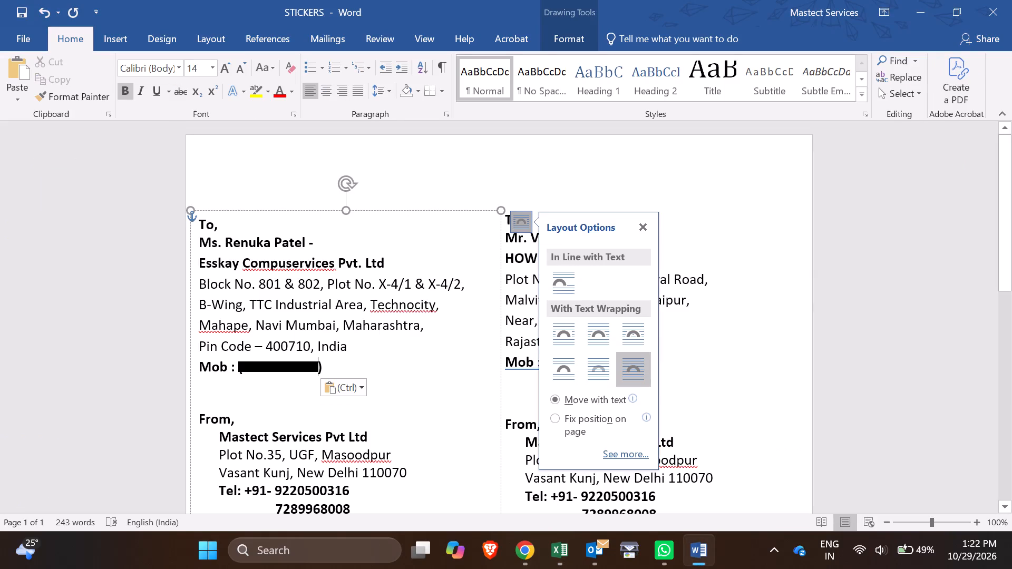
Remove the trailing dash after the recipient's name on the Esskay sticker, dismiss the layout options and save the document.
click(329, 238)
key(BackSpace)
key(BackSpace)
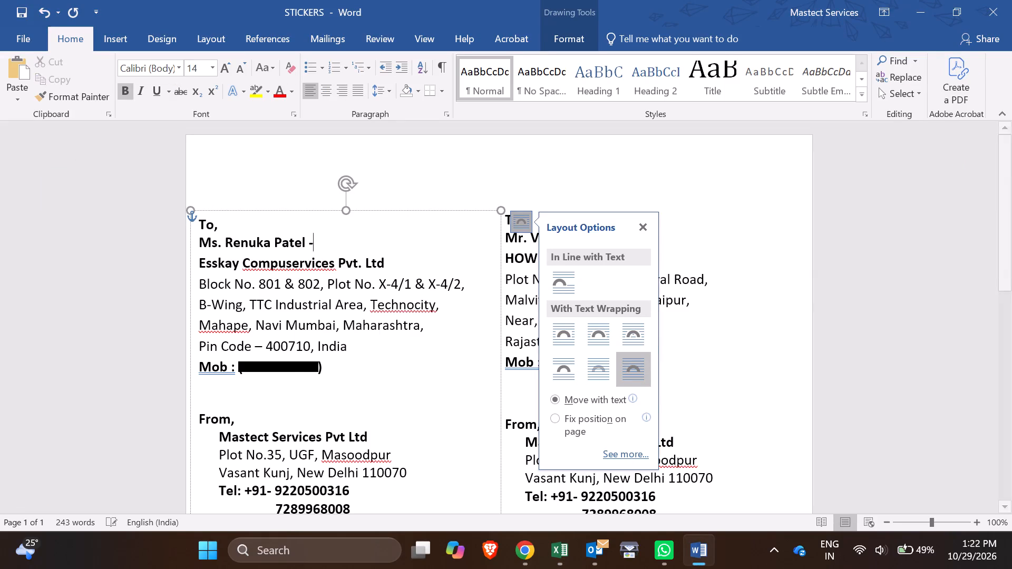
key(BackSpace)
key(BackSpace)
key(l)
click(414, 287)
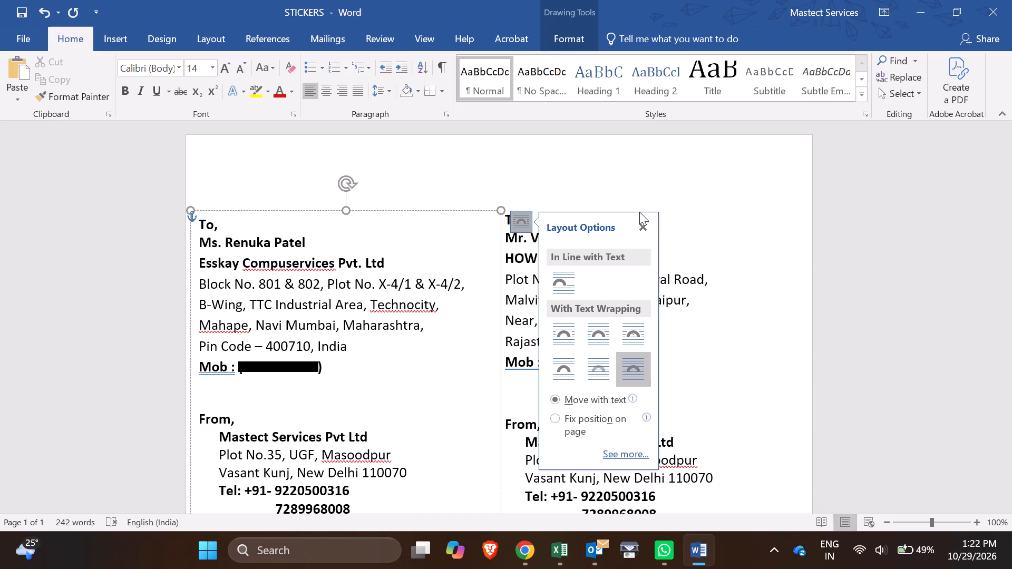
click(638, 225)
click(531, 293)
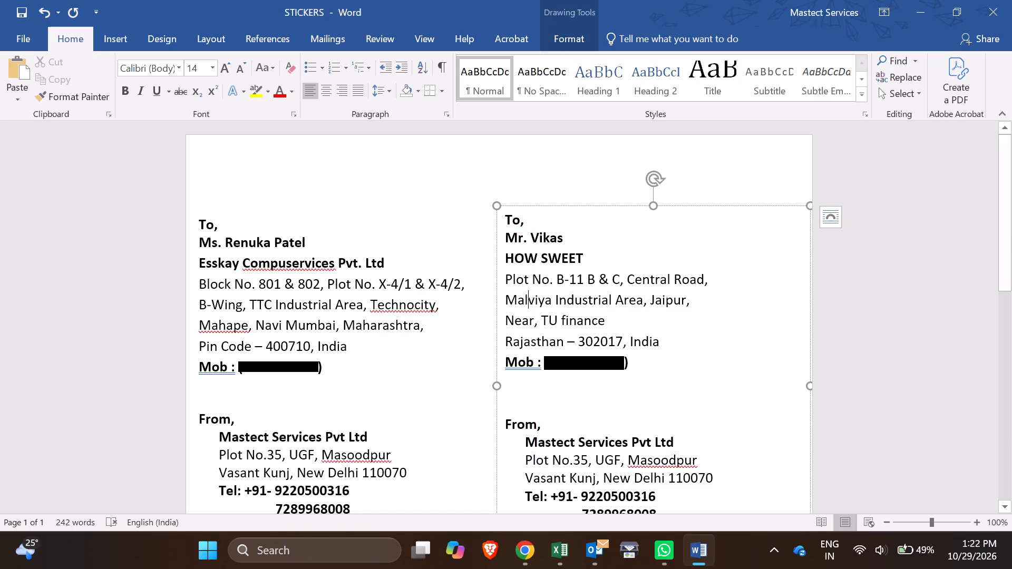
key(ctrl+s)
key(ctrl+s)
Compare the Esskay contact's name and mobile number in row 66 of the dispatch record with the sticker.
key(alt+Tab)
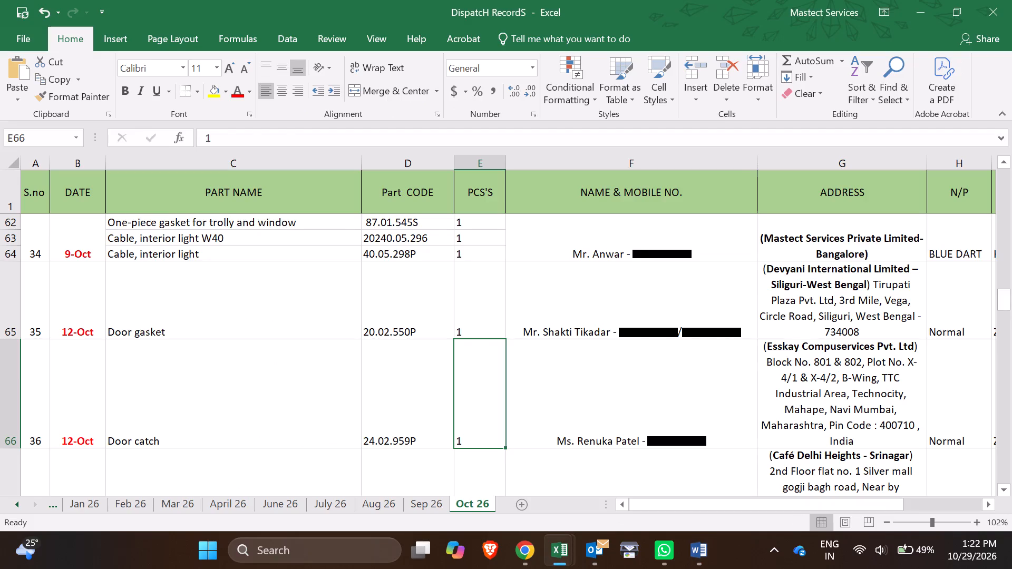
click(620, 409)
key(alt+Tab)
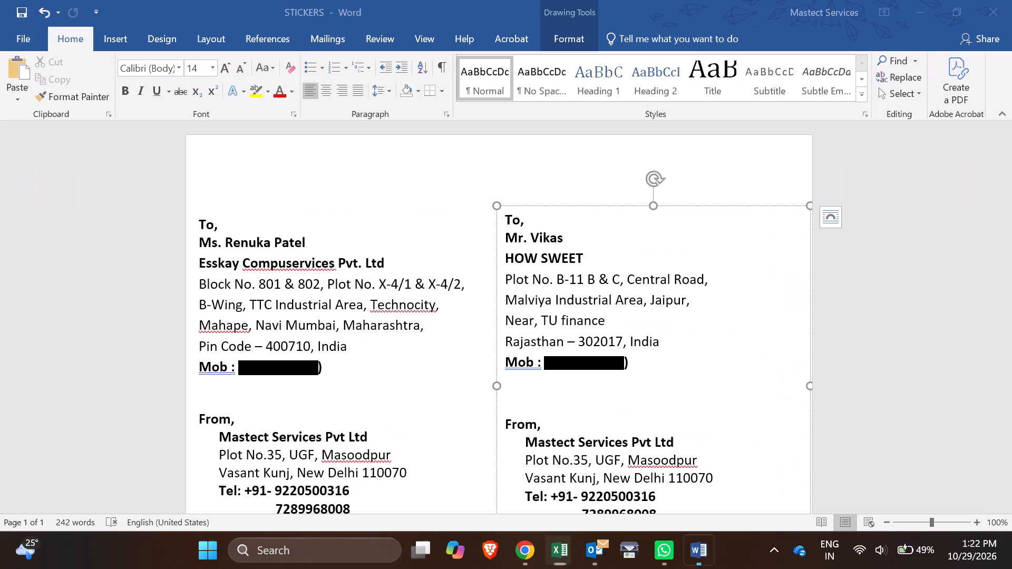
key(alt+Tab)
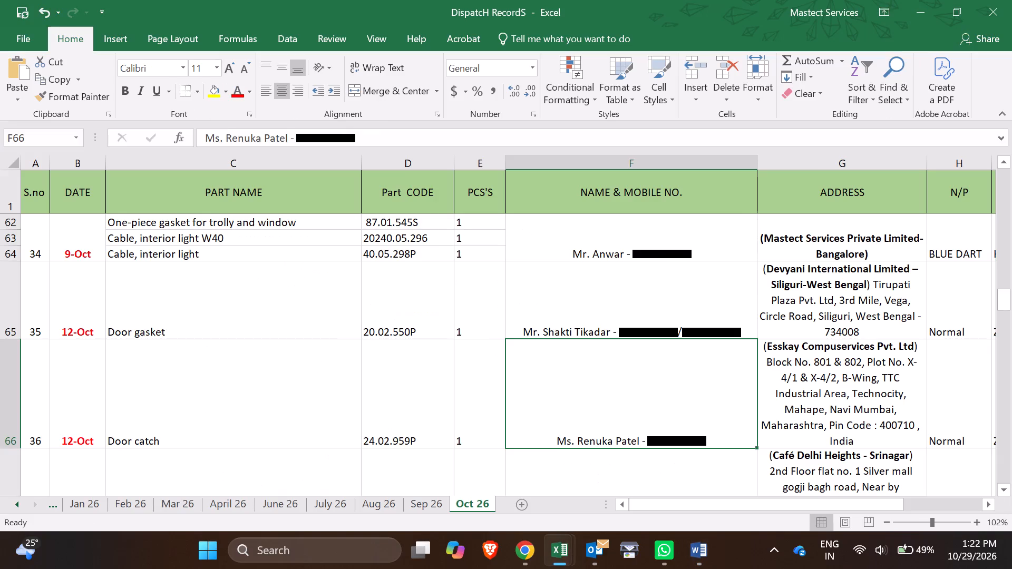
key(alt+Tab)
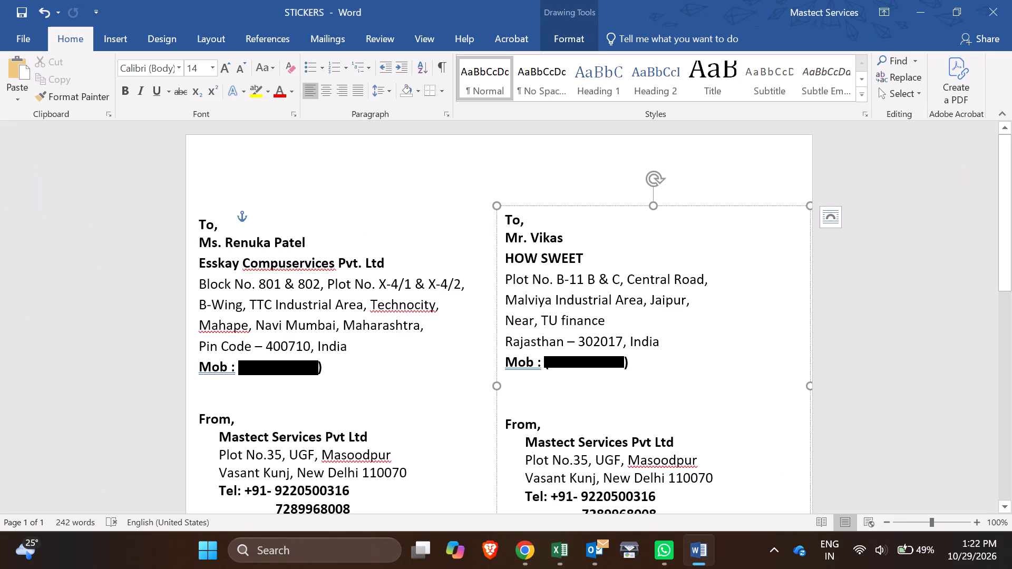
Copy the Esskay Compuservices sticker's recipient details, from the recipient name line through the end of the Mob line.
click(304, 317)
click(202, 222)
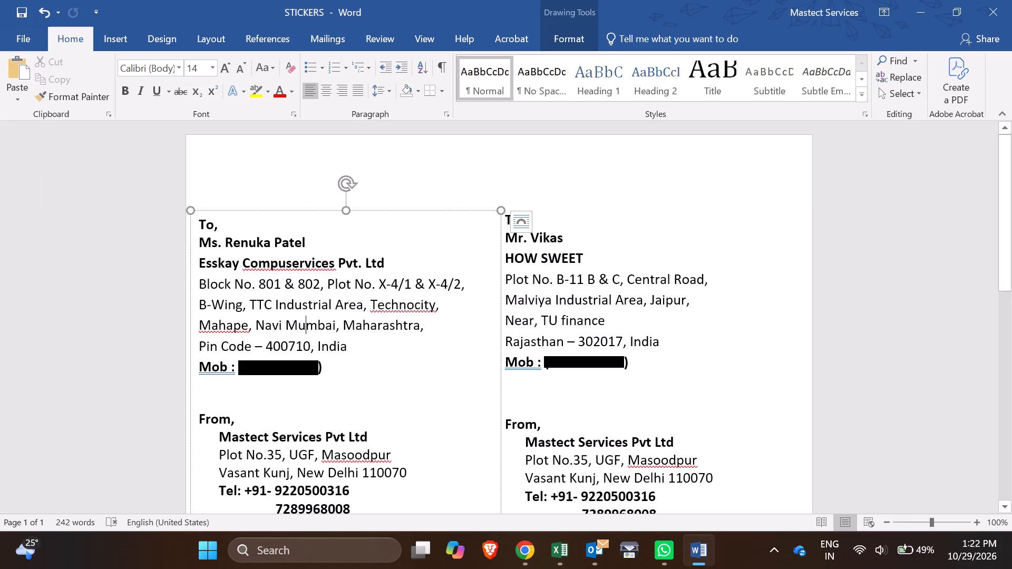
key(Down)
key(Left)
key(shift+Down)
key(shift+Down)
key(shift+Down)
key(shift+Down)
key(shift+Down)
key(shift+Down)
key(shift+Down)
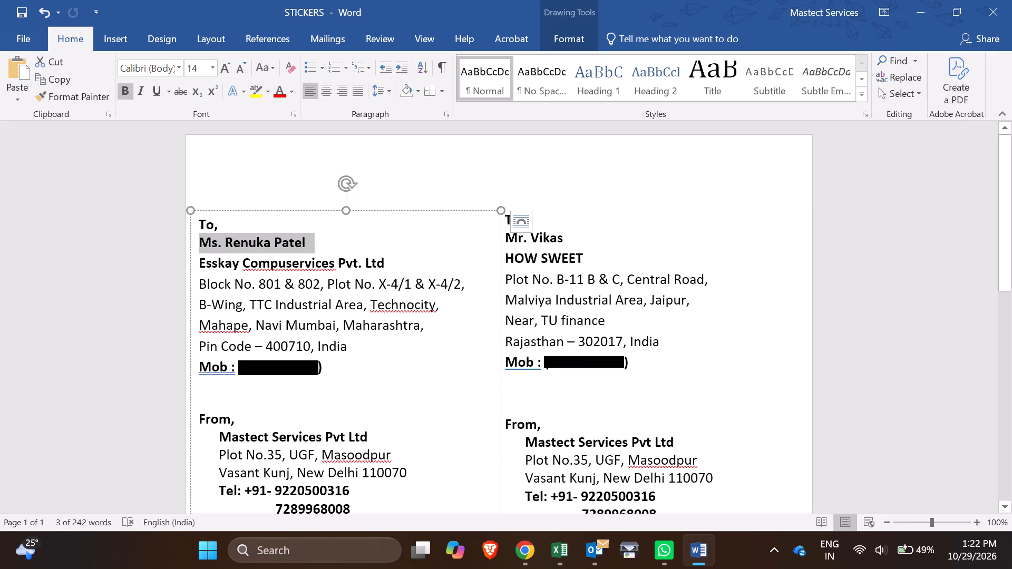
key(shift+Left)
key(shift+Up)
key(shift+Down)
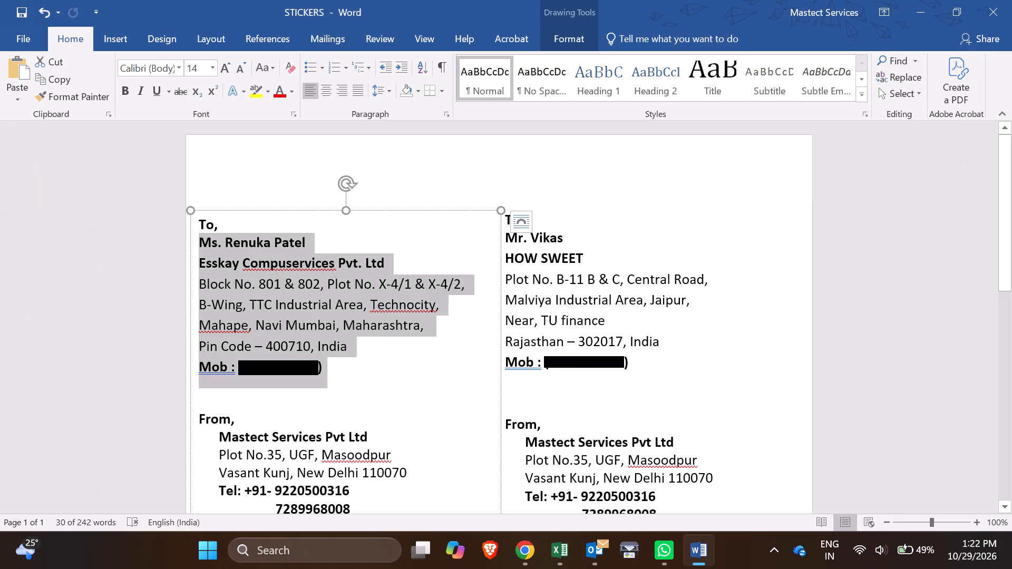
key(shift+Left)
key(ctrl+c)
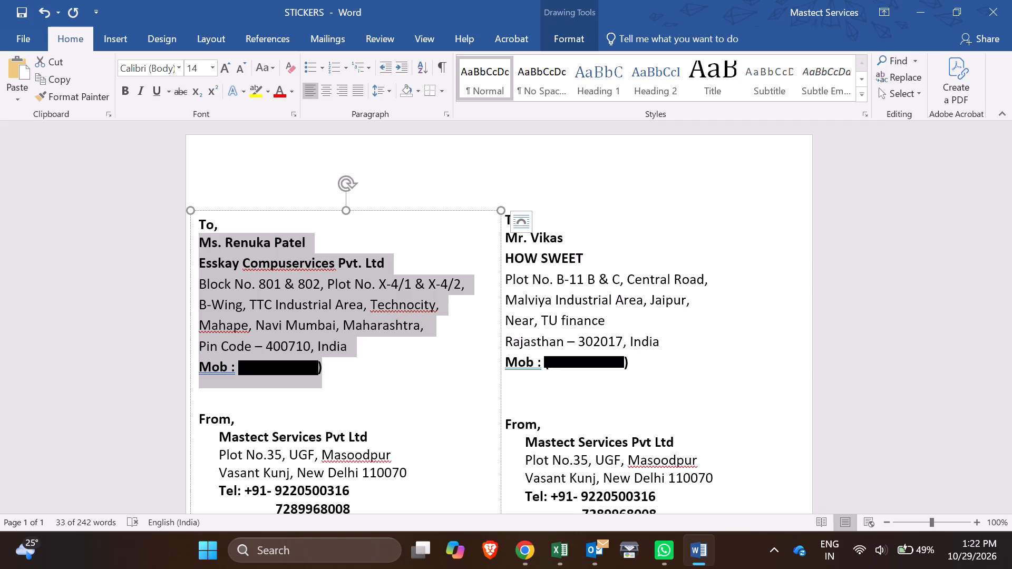
Replace the HOW SWEET sticker's recipient name, company, address and mobile lines with the copied Esskay Compuservices details and save the document.
click(508, 246)
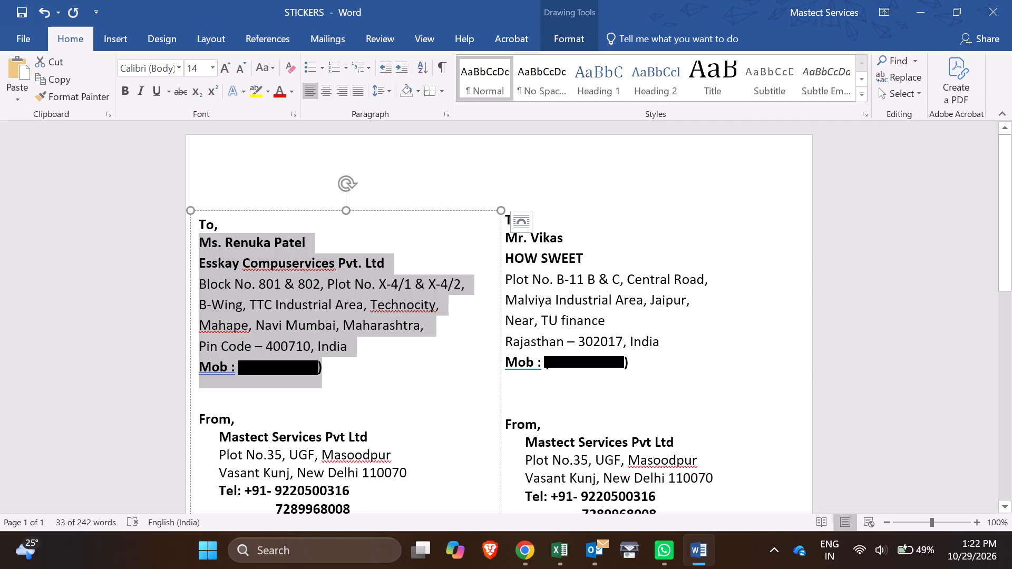
key(shift+Down)
key(shift+Down)
key(shift+Down)
key(shift+Down)
key(shift+Down)
key(shift+Down)
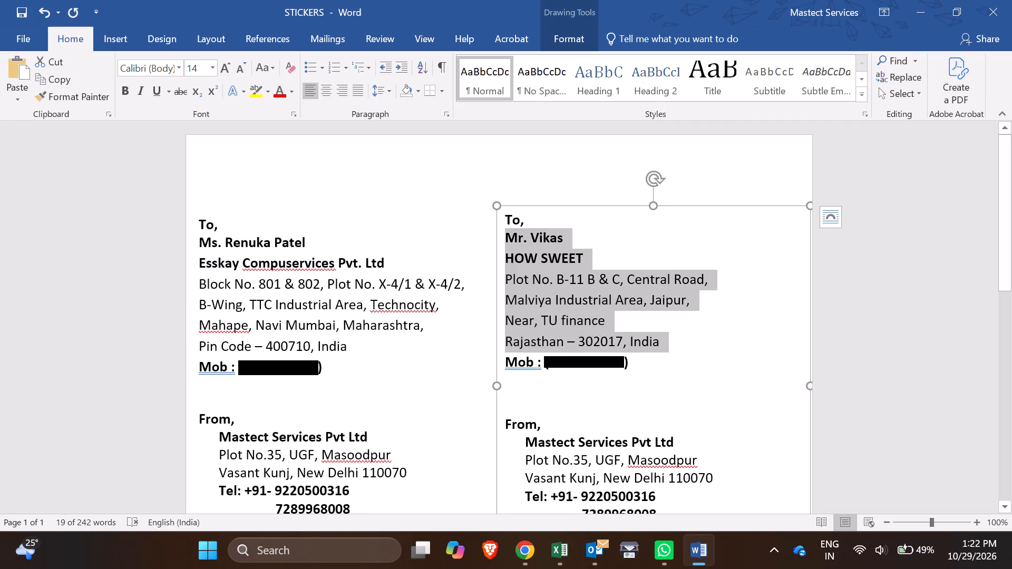
key(shift+Down)
key(shift+Left)
key(ctrl+v)
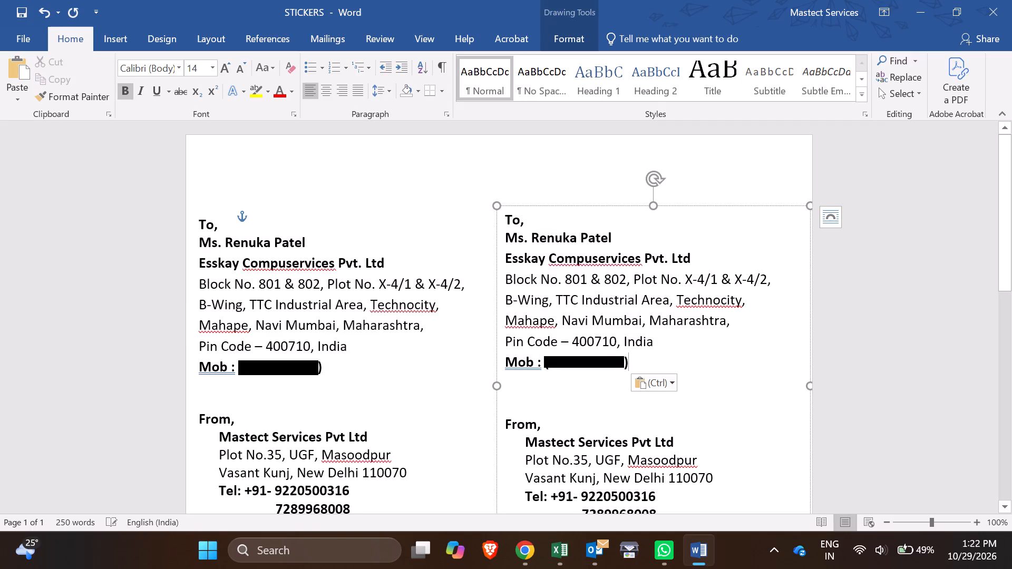
key(ctrl+s)
key(ctrl+s)
Switch to the dispatch record workbook in Excel.
key(alt+Tab)
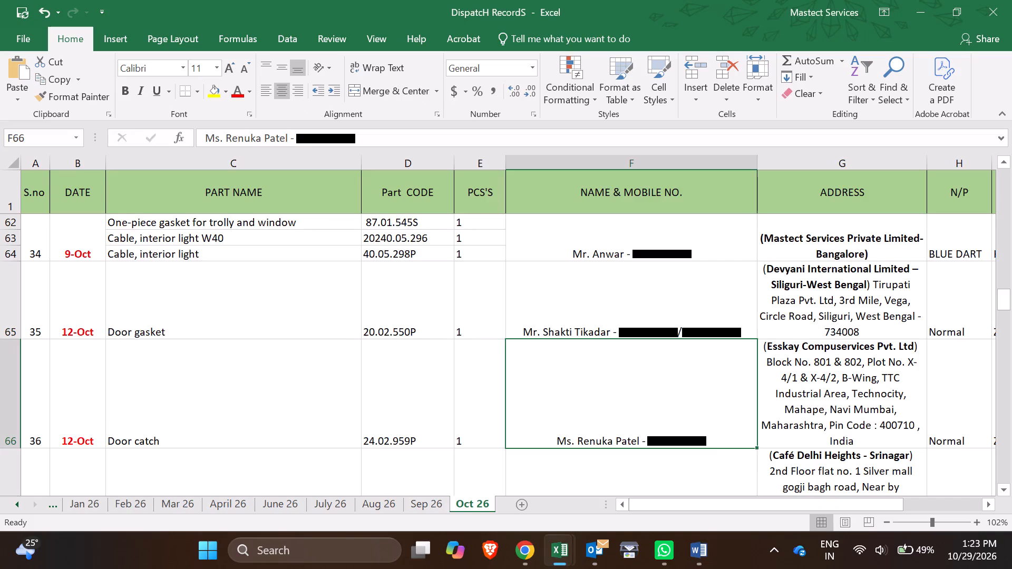
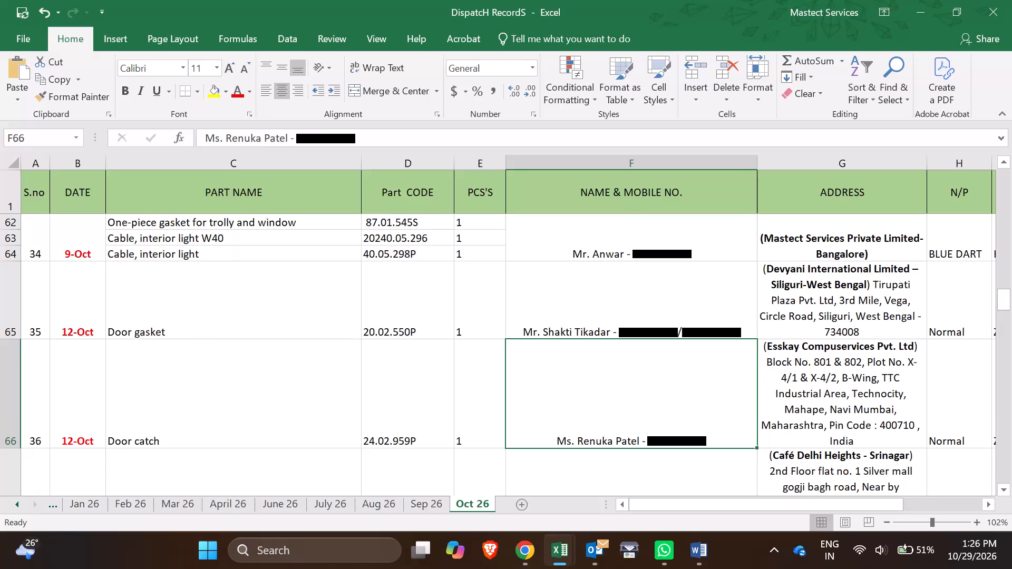
Save the DispatcH RecordS workbook and search the Oct 26 sheet for "espressos".
key(ctrl+s)
key(ctrl+s)
key(ctrl+f)
key(BackSpace)
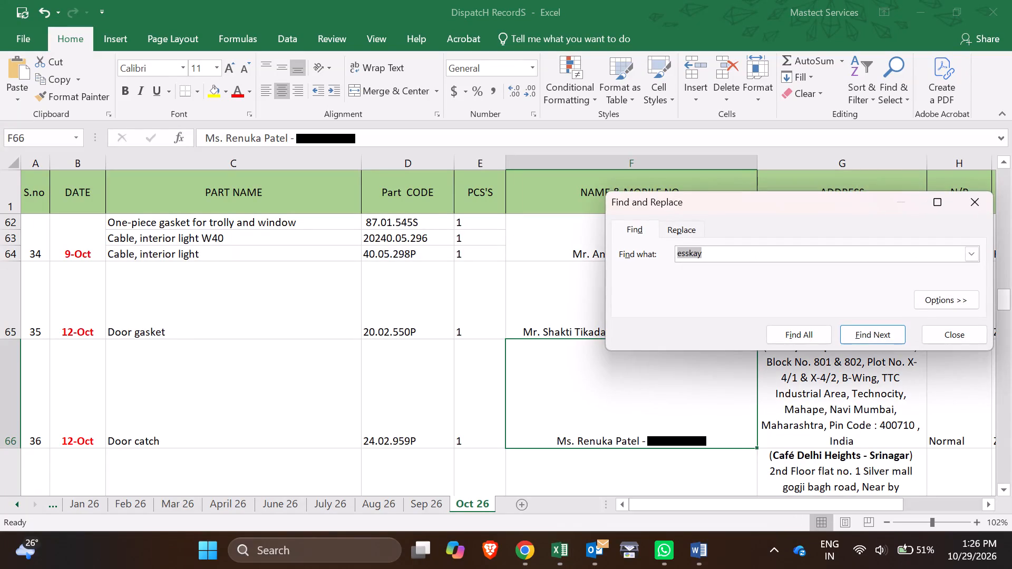
text(es)
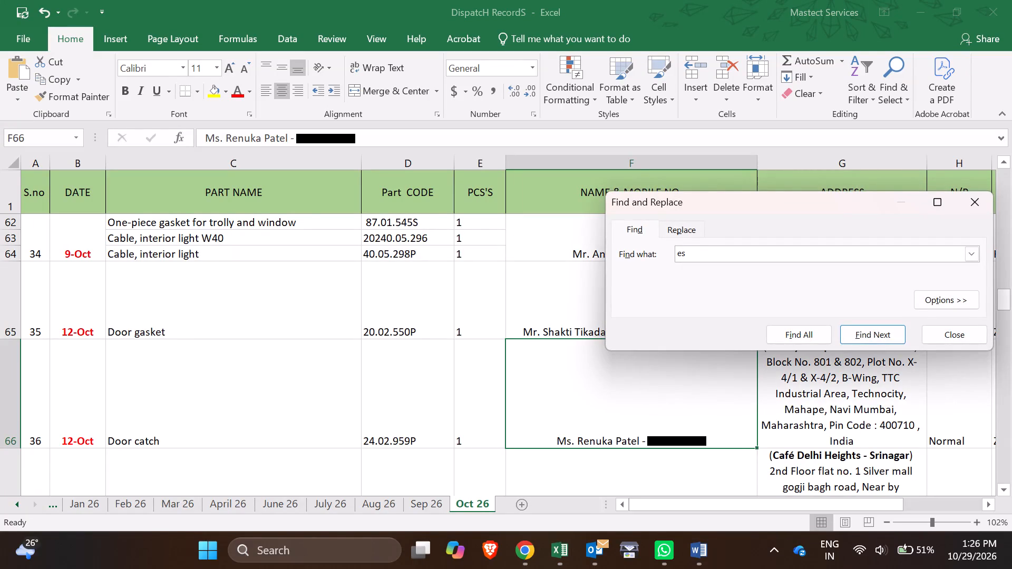
text(pre)
text(ssos)
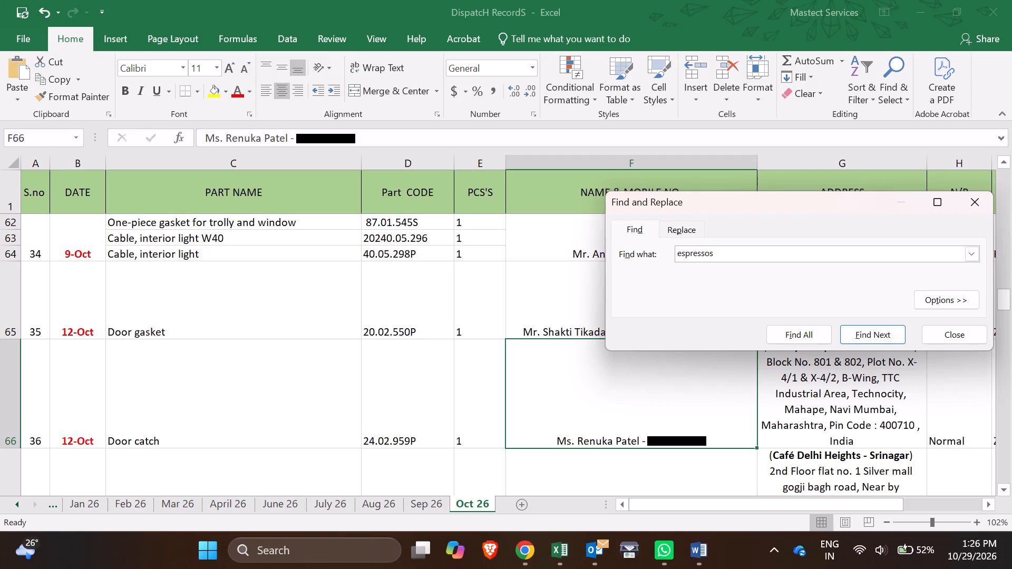
key(Return)
key(Return)
Repeat the "espressos" search on the Sep 26, Aug 26, July 26 and June 26 sheets in turn.
click(433, 501)
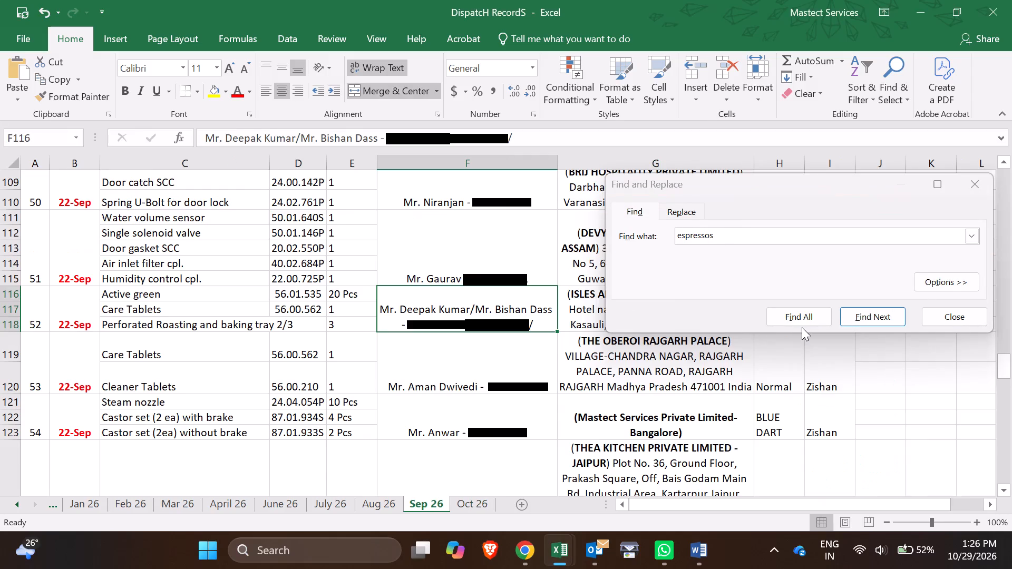
click(844, 320)
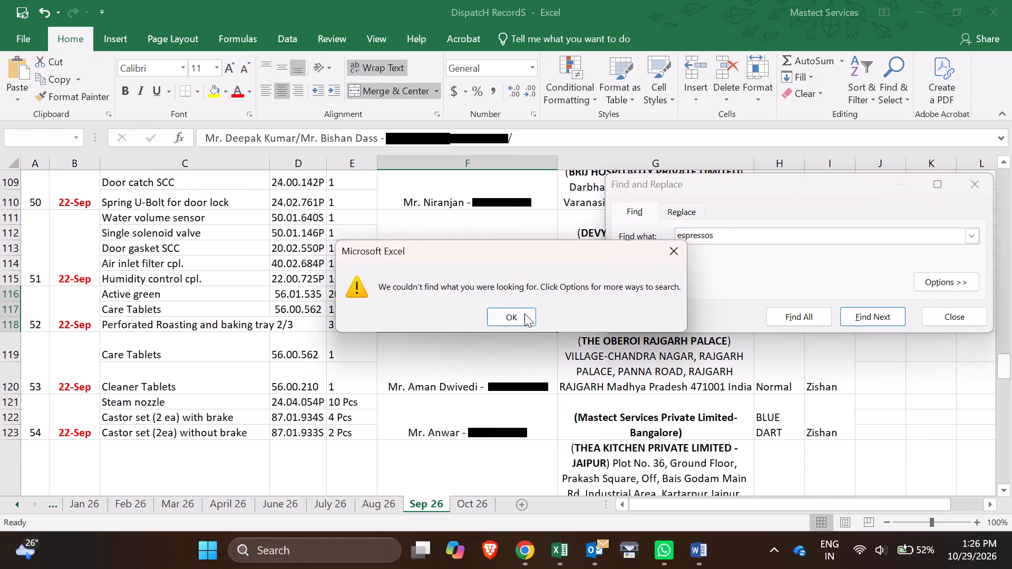
click(524, 313)
click(395, 497)
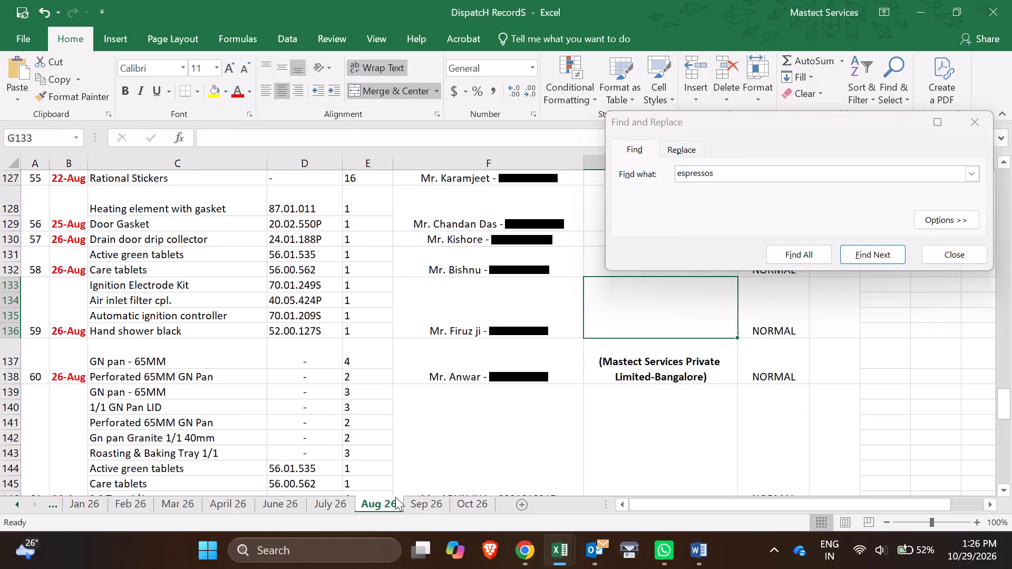
click(857, 252)
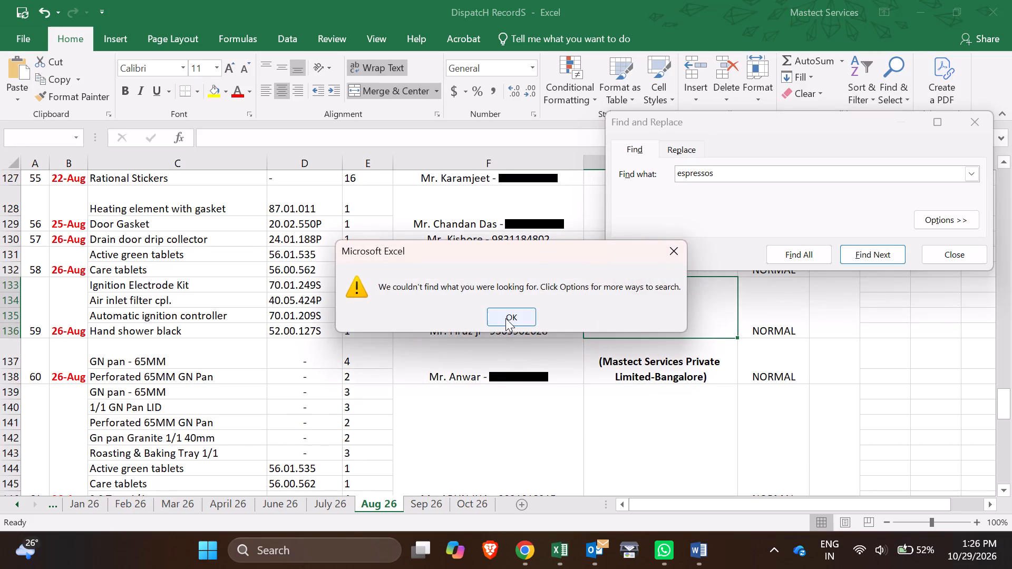
click(505, 318)
click(336, 515)
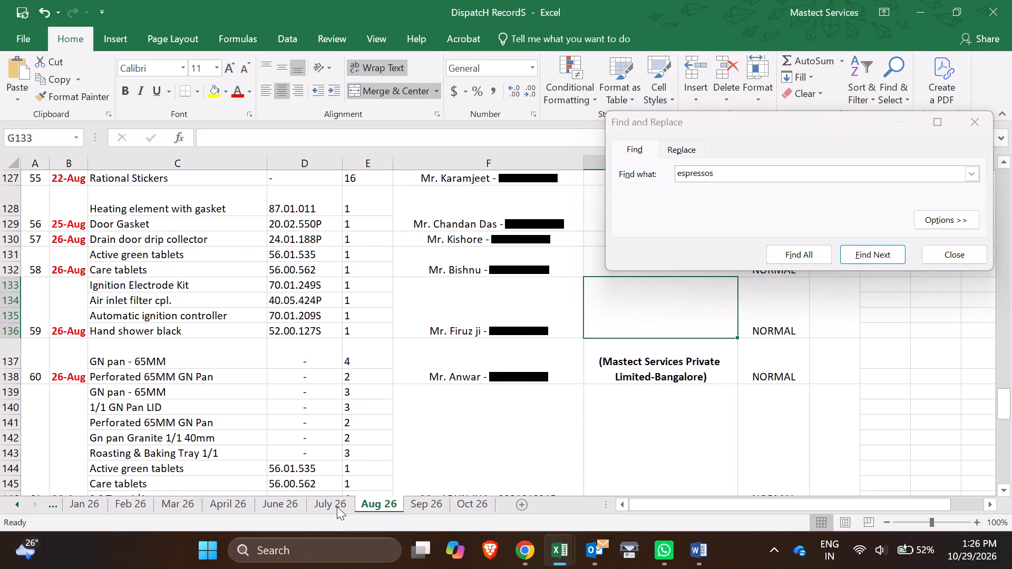
click(337, 506)
click(874, 222)
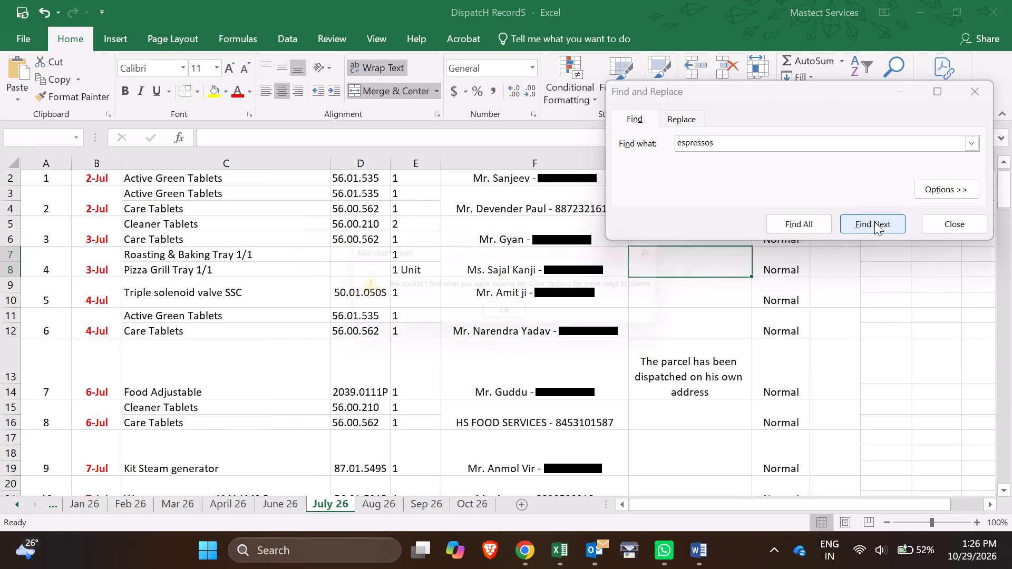
click(521, 318)
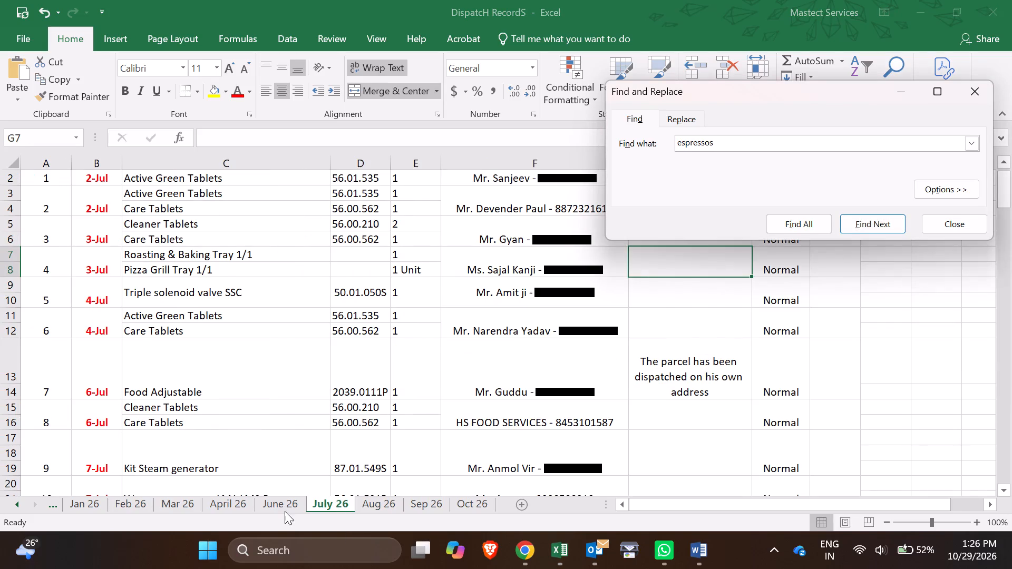
click(278, 514)
click(279, 509)
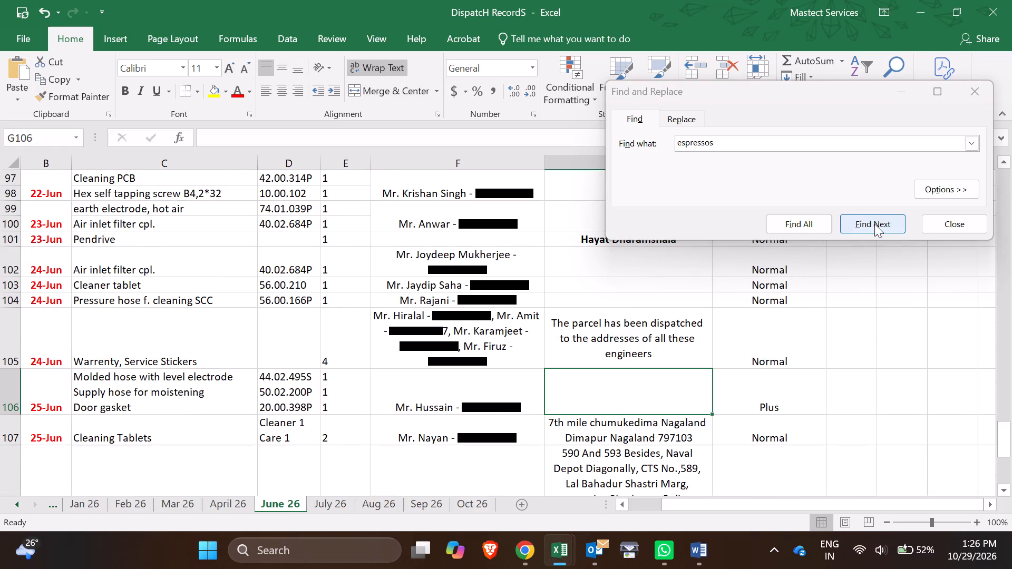
click(875, 225)
click(511, 319)
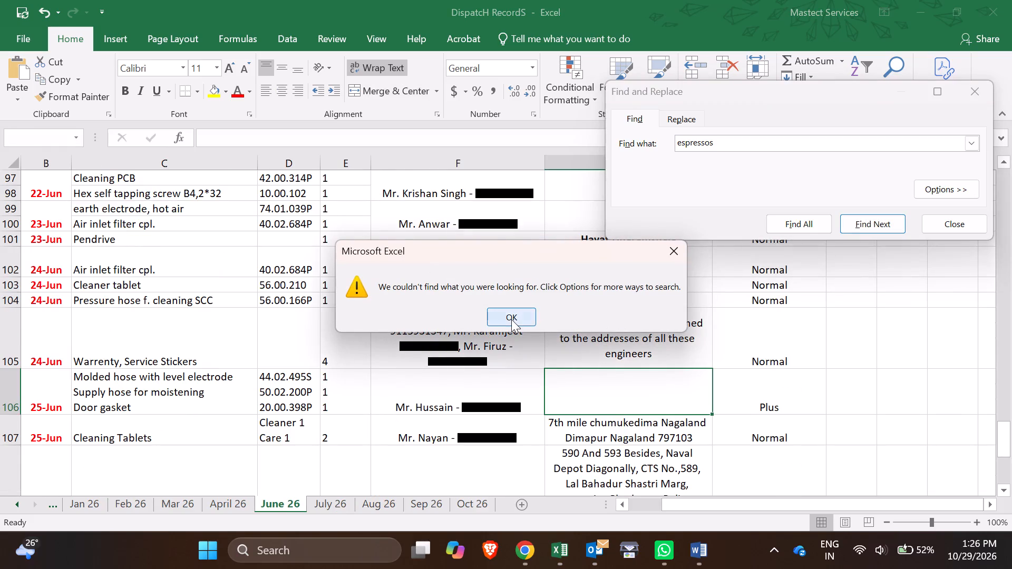
Search the April 26 sheet for "espressos".
click(221, 507)
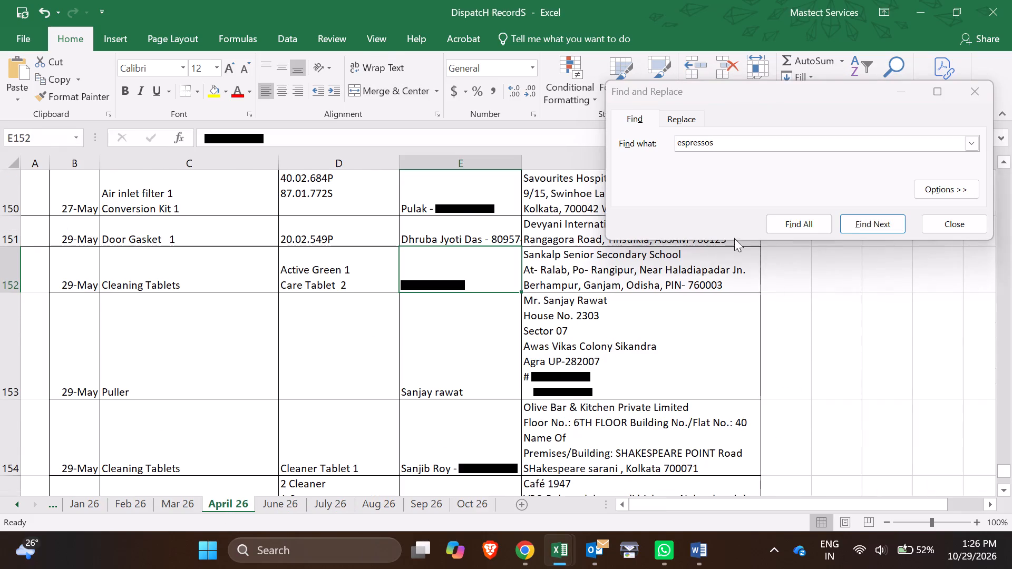
Repeat the "espressos" search on the April 26 sheet and return to the Esskay Compuservices address on the Oct 26 sheet.
click(867, 221)
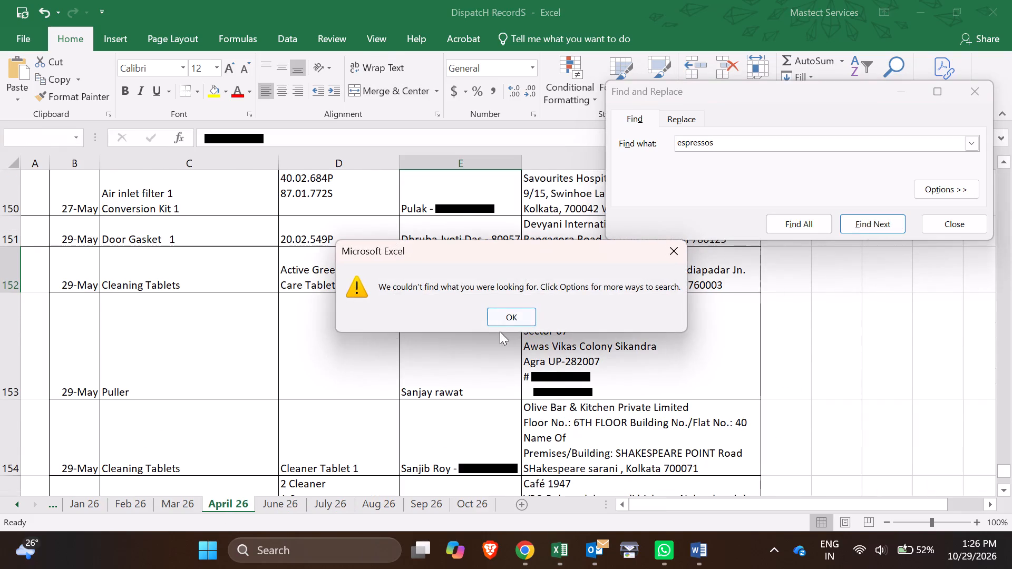
click(500, 320)
click(471, 504)
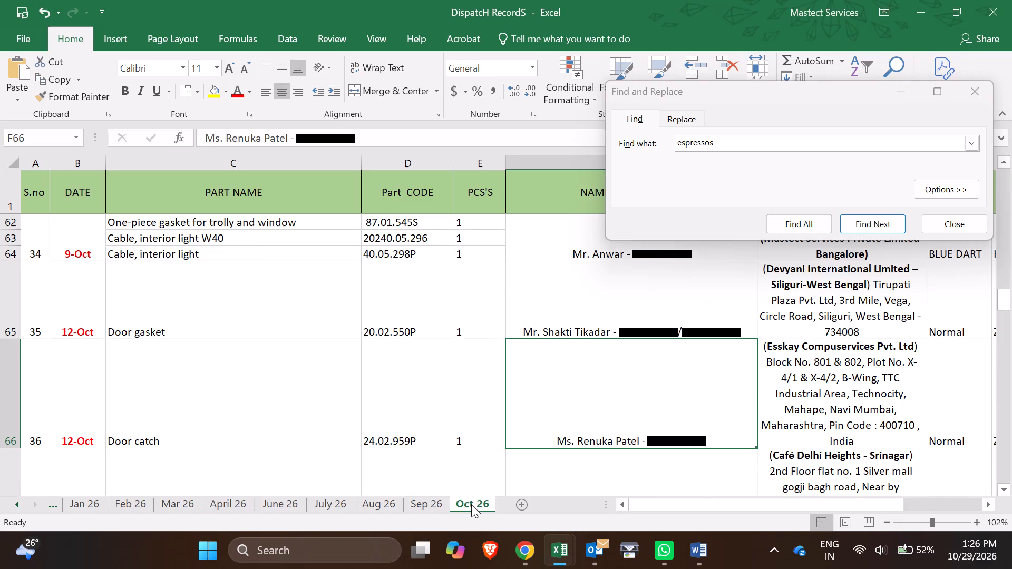
click(791, 372)
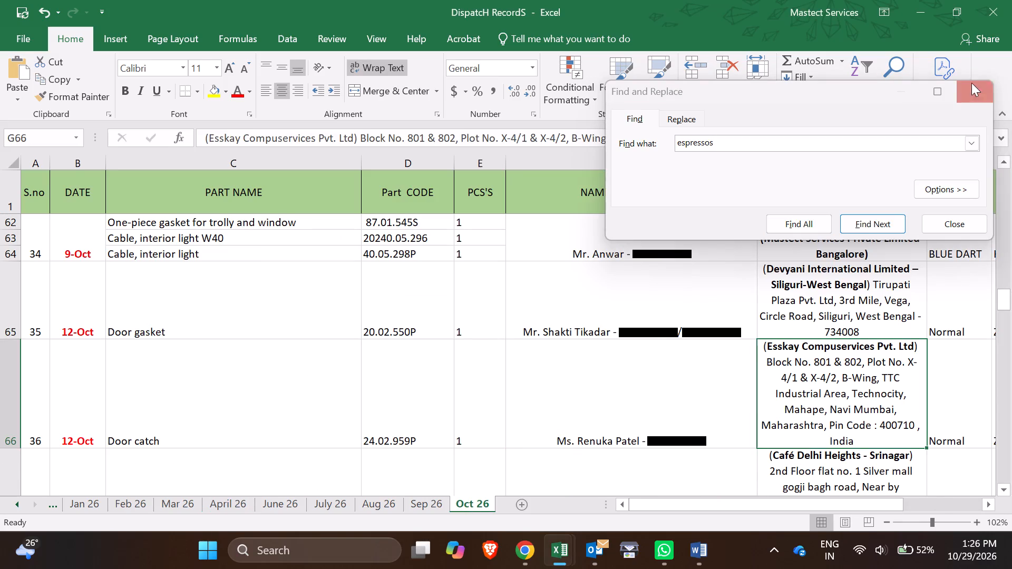
click(972, 83)
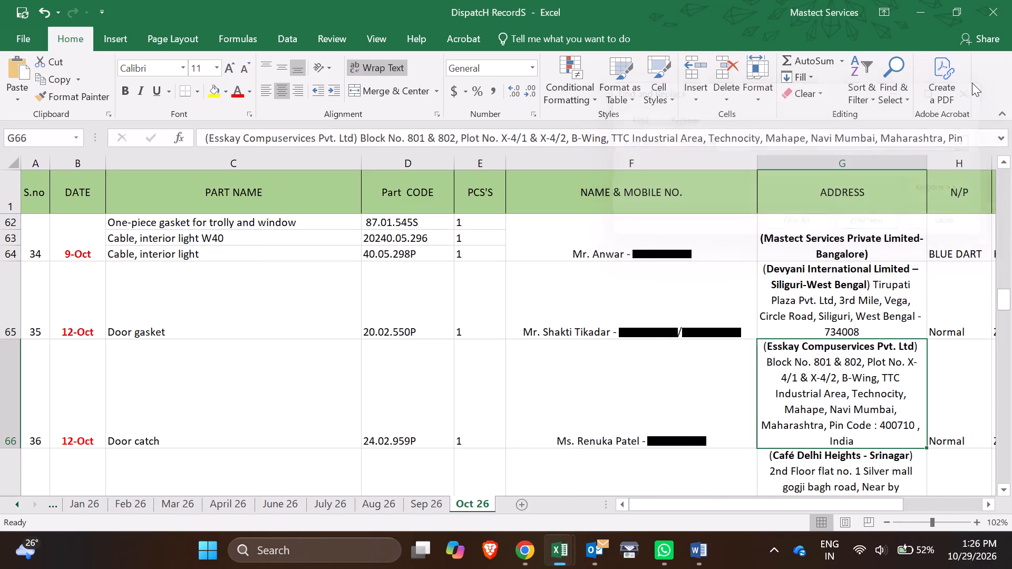
Switch to the STICKERS document in Word and copy the upper-left sticker's Esskay recipient block, from the contact name through the mobile line.
key(alt+Tab)
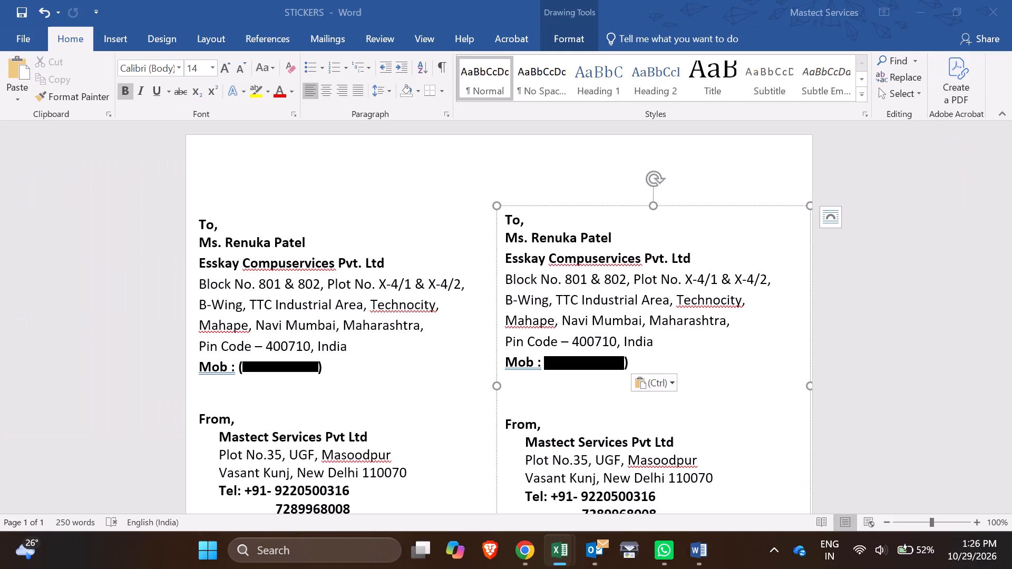
scroll(723, 173, down, 3)
scroll(632, 252, up, 7)
click(201, 243)
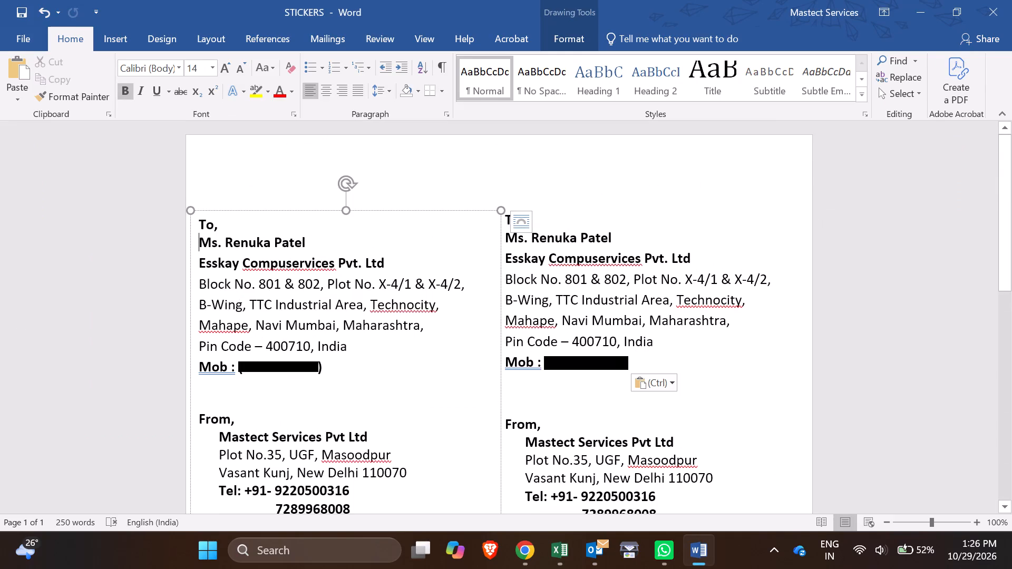
key(shift+Down)
key(shift+Down)
key(shift+Down)
key(shift+Down)
key(shift+Down)
key(shift+Down)
key(shift+Down)
key(shift+Left)
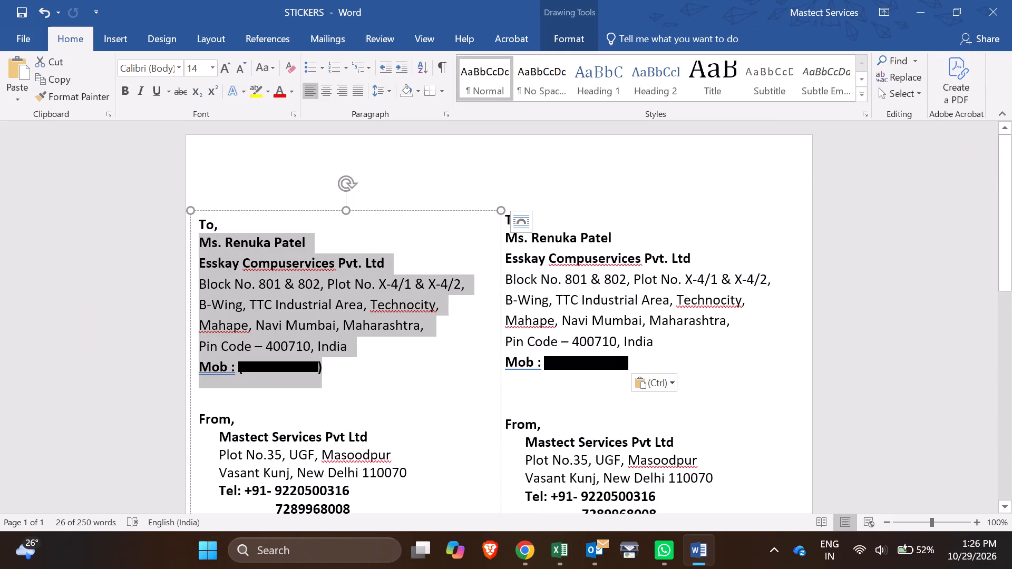
key(ctrl+c)
Replace the Peerless Hotels recipient block on the page's lower-left sticker with the copied Esskay Compuservices block.
scroll(379, 370, down, 4)
click(200, 225)
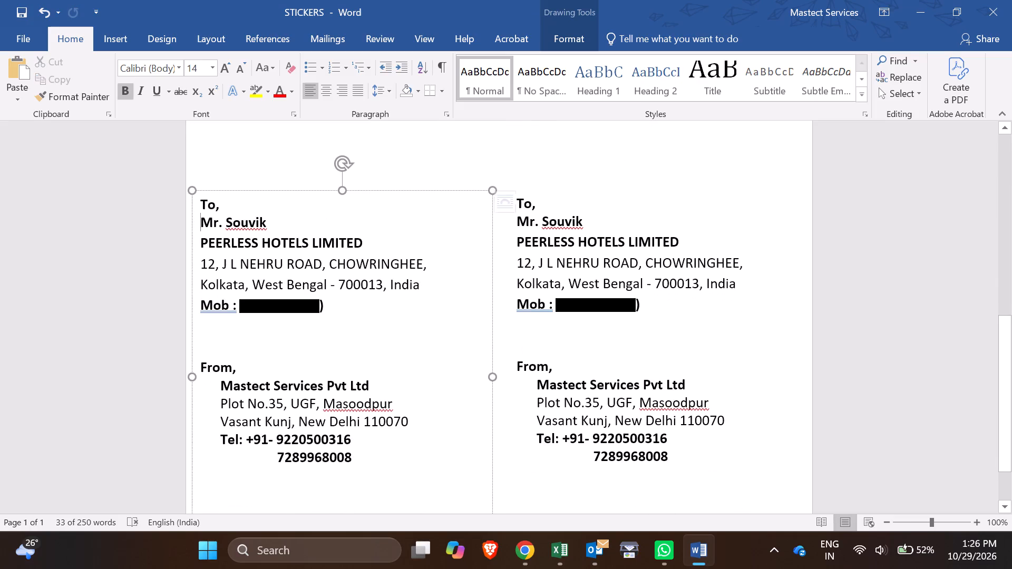
key(shift+Down)
key(shift+Down)
key(shift+Down)
key(shift+Down)
key(shift+Down)
key(shift+Left)
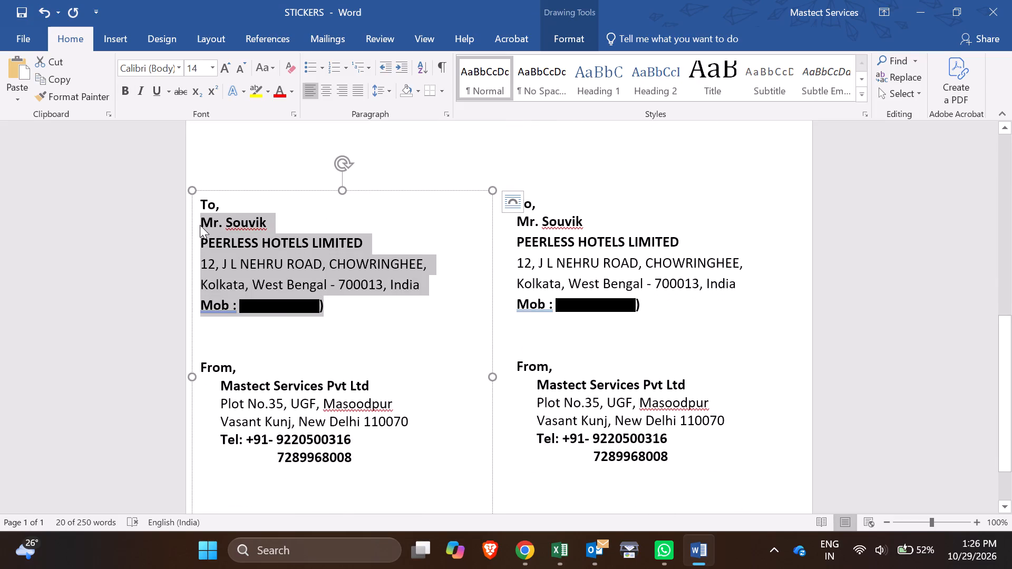
key(ctrl+v)
Replace the Peerless Hotels recipient block on the page's lower-right sticker with the Esskay Compuservices block and save the document.
click(514, 230)
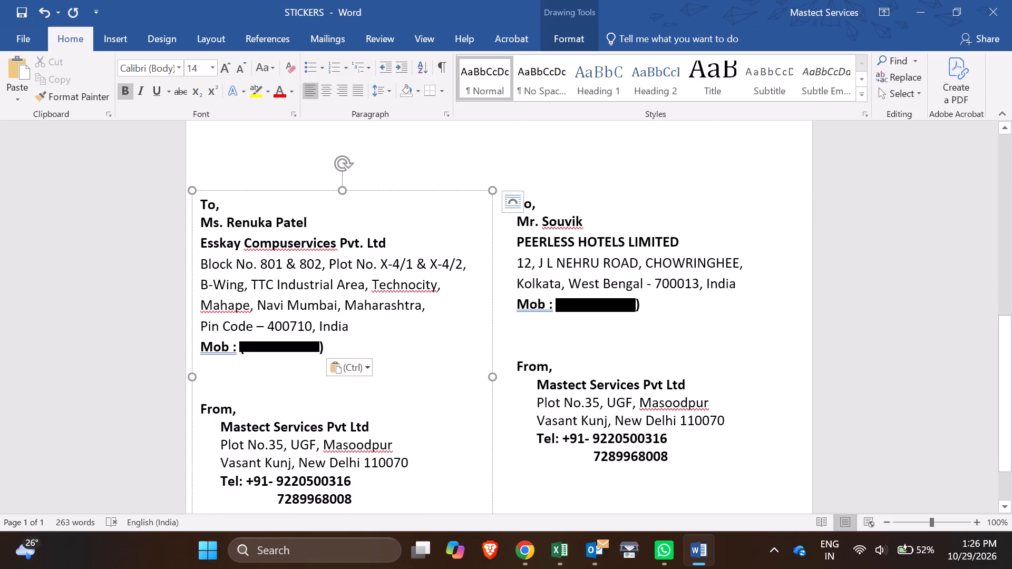
key(shift+Down)
key(shift+Down)
key(shift+Down)
key(shift+Down)
key(shift+Down)
key(shift+Left)
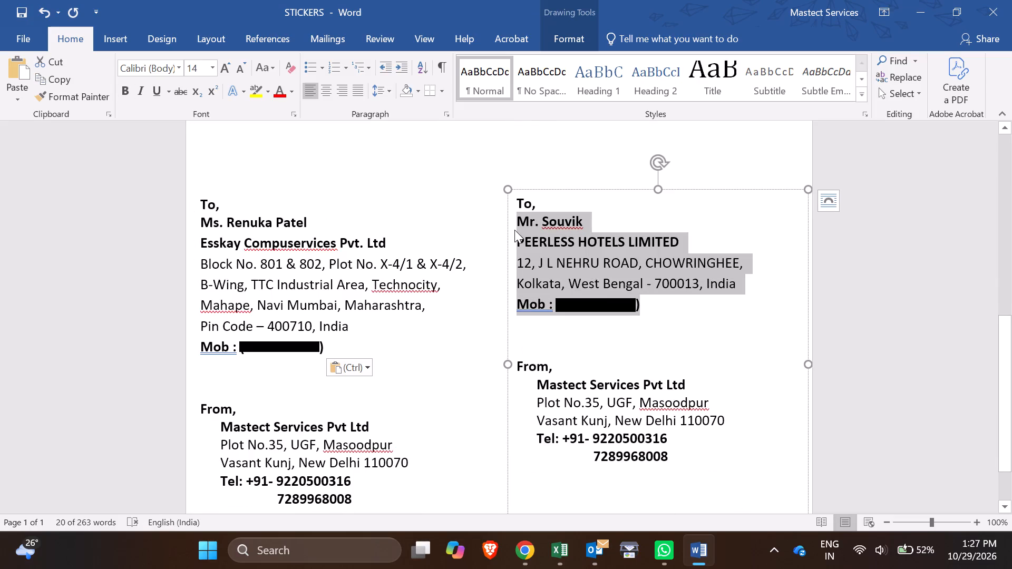
key(ctrl+v)
key(ctrl+s)
key(ctrl+s)
Print 2 copies of the STICKERS page with the four Esskay Compuservices stickers.
click(383, 271)
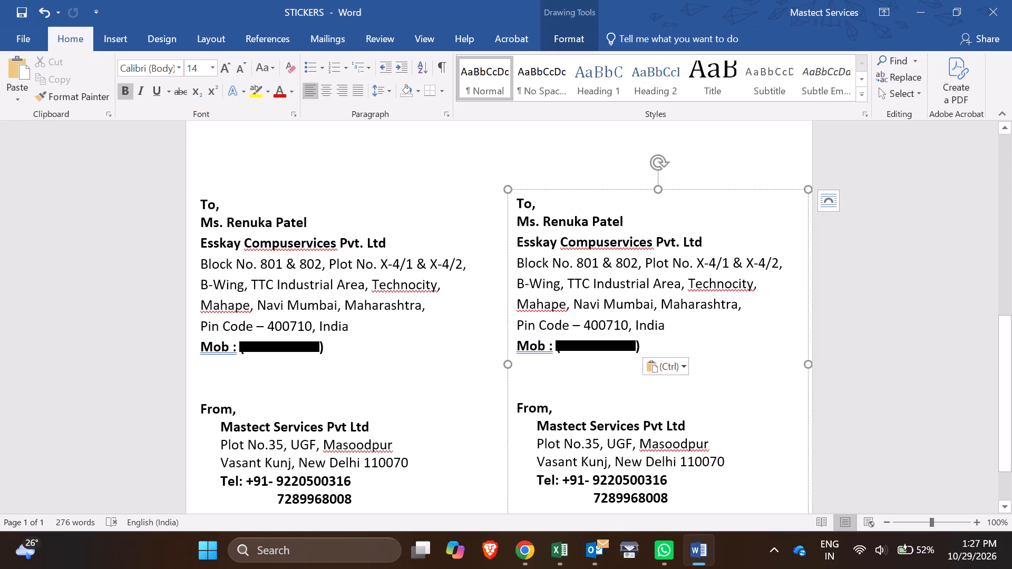
scroll(383, 271, up, 12)
key(ctrl+p)
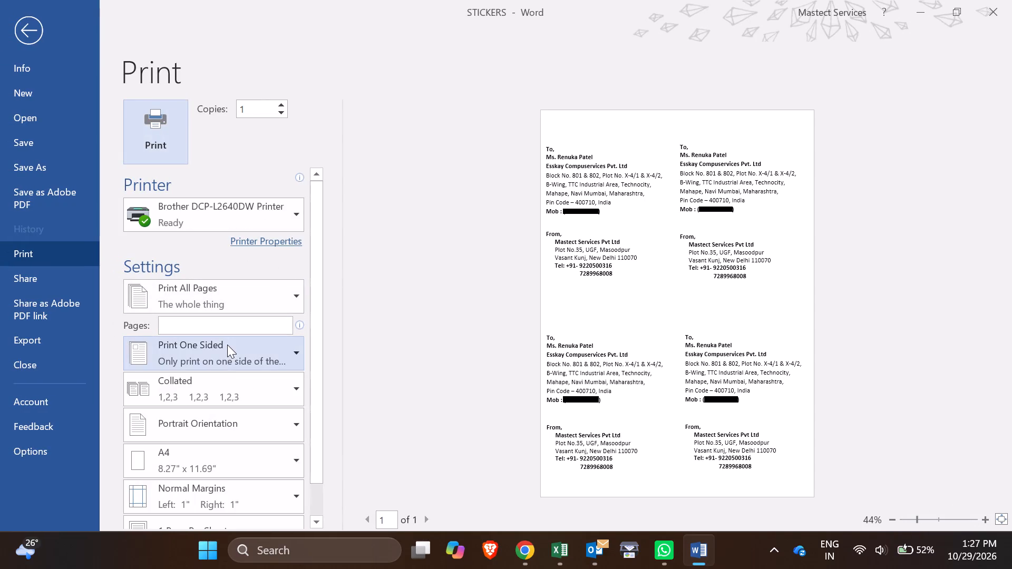
scroll(227, 345, up, 7)
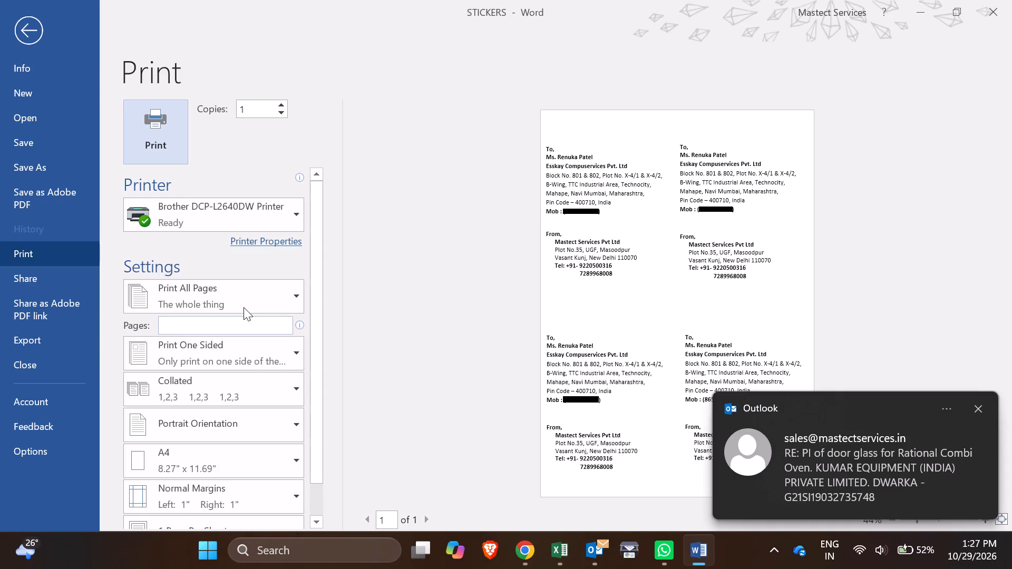
click(282, 105)
click(253, 131)
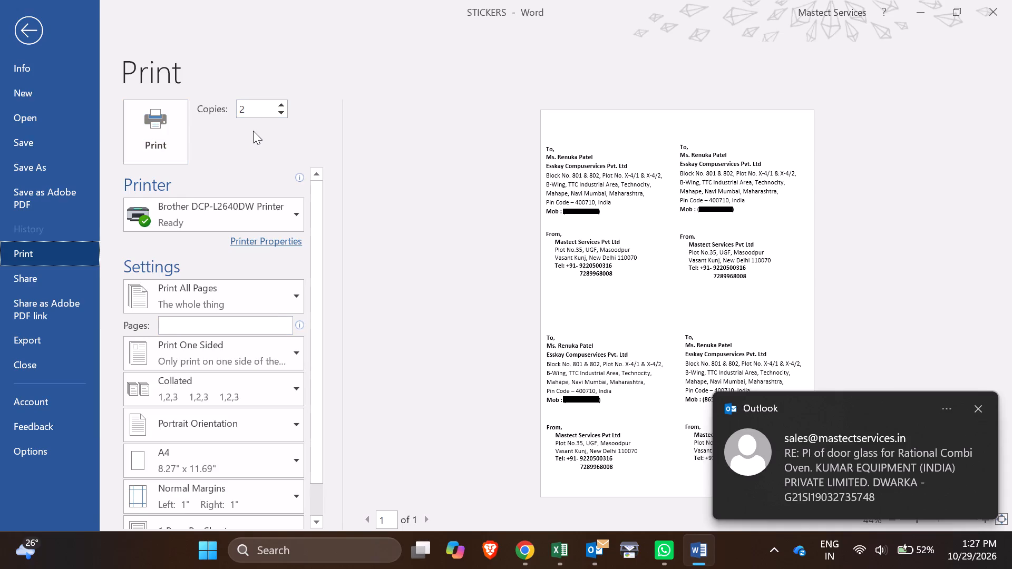
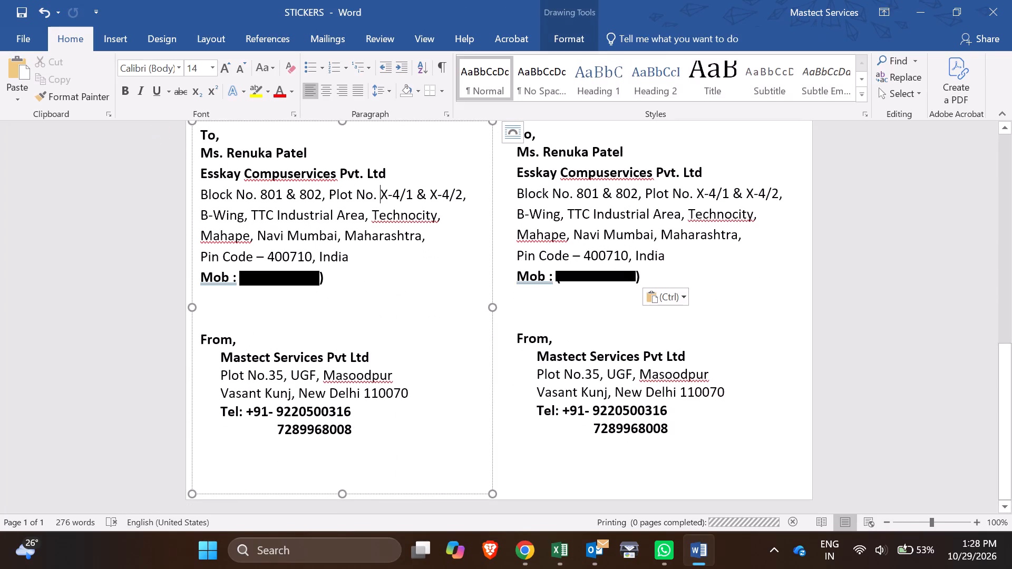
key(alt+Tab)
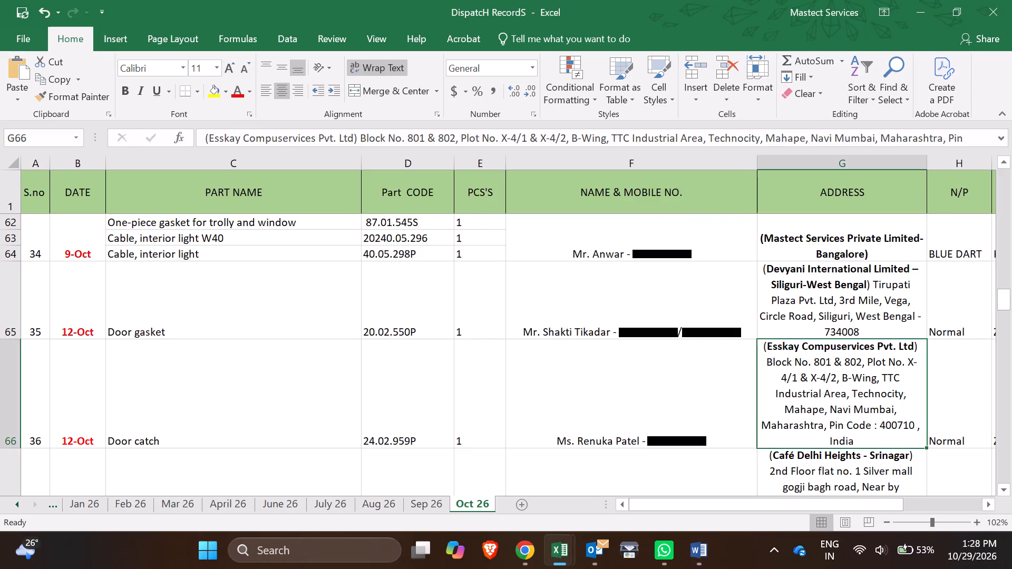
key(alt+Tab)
Replace the recipient's name on the first sticker with the new male contact's name, using the title Mr.
scroll(537, 234, up, 4)
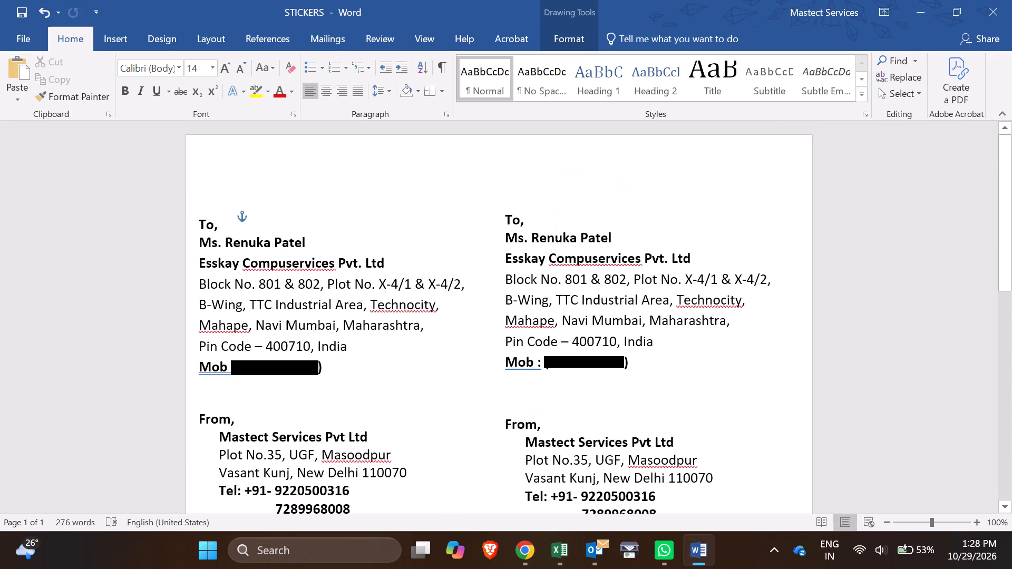
click(330, 243)
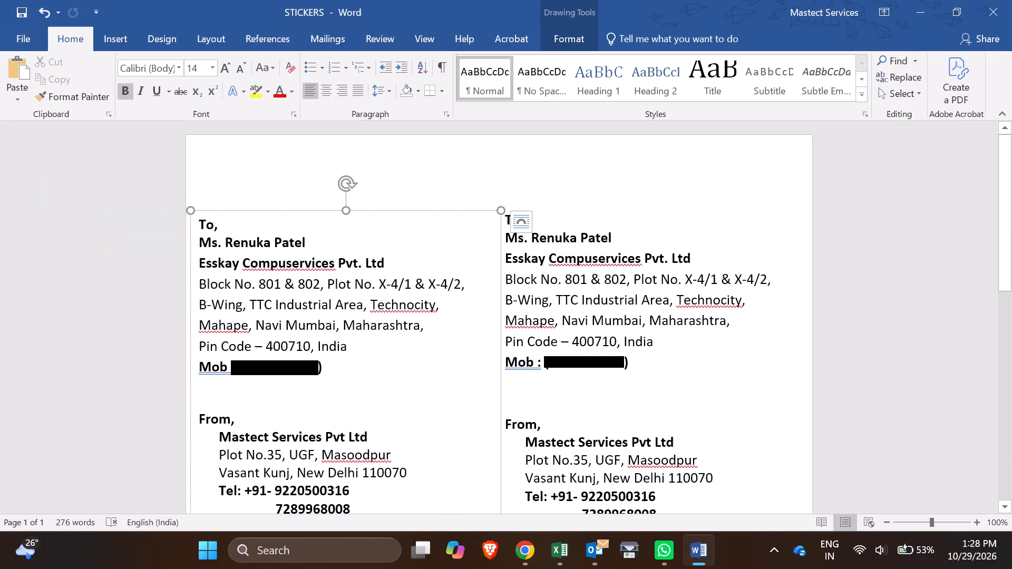
key(BackSpace)
key(BackSpace)
key(BackSpace)
key(BackSpace)
key(BackSpace)
key(BackSpace)
key(BackSpace)
key(BackSpace)
key(BackSpace)
key(BackSpace)
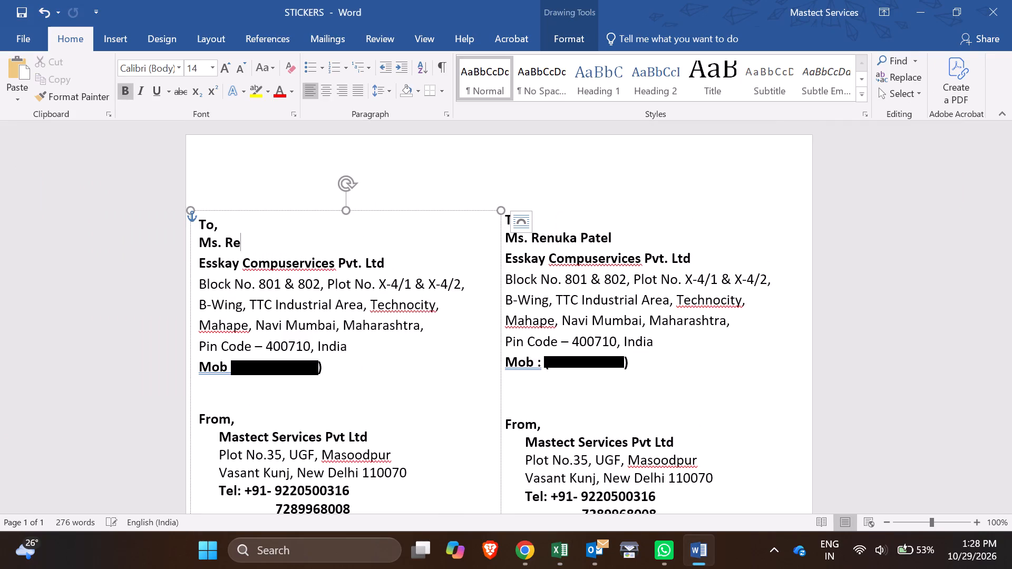
key(BackSpace)
key(BackSpace)
key(BackSpace)
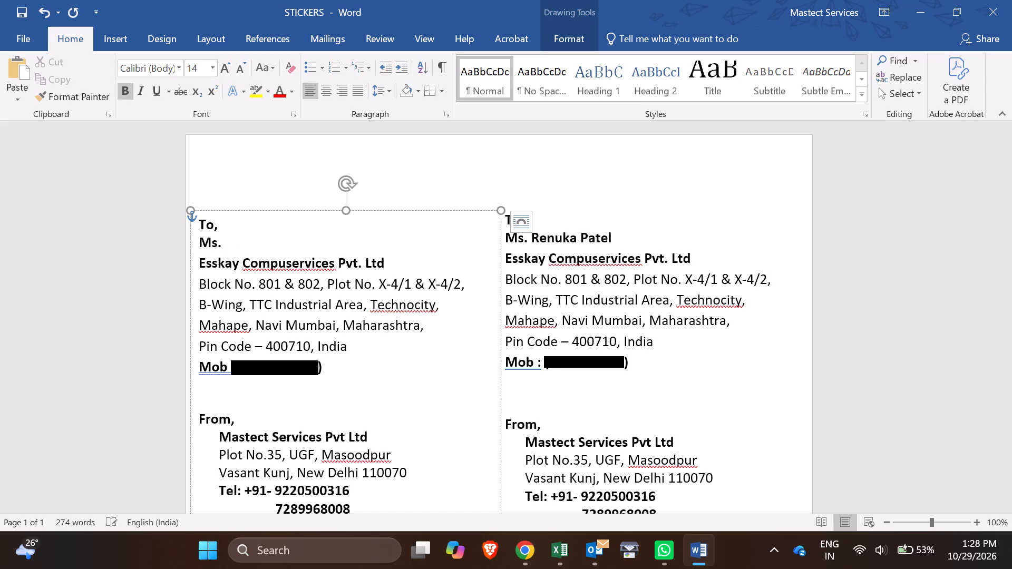
key(BackSpace)
key(BackSpace)
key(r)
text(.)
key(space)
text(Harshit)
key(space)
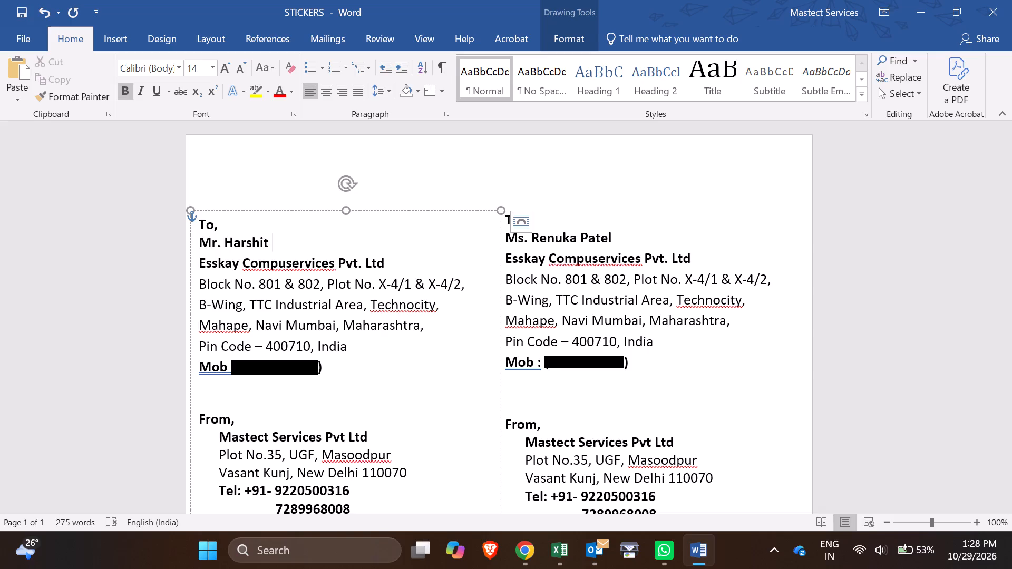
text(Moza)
Replace the company line under the recipient on the first sticker with ESPRESSOS ANYDAY.
click(203, 262)
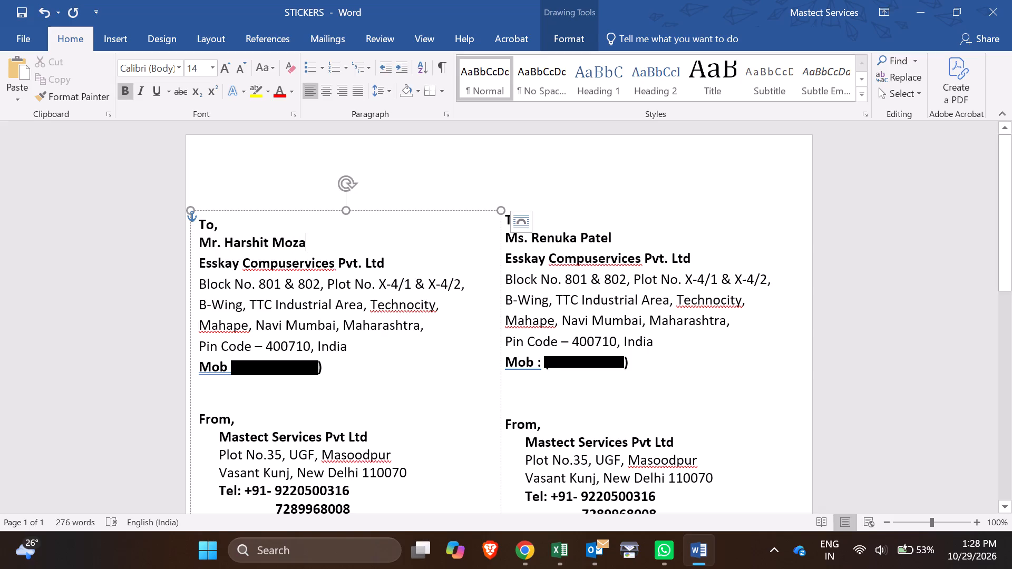
key(Left)
key(shift+Down)
key(shift+Left)
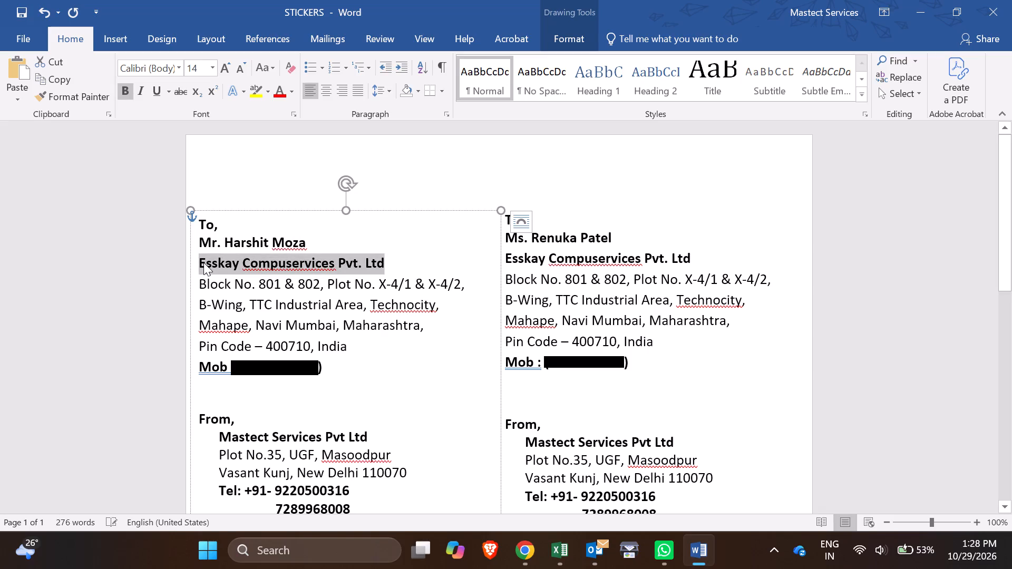
key(BackSpace)
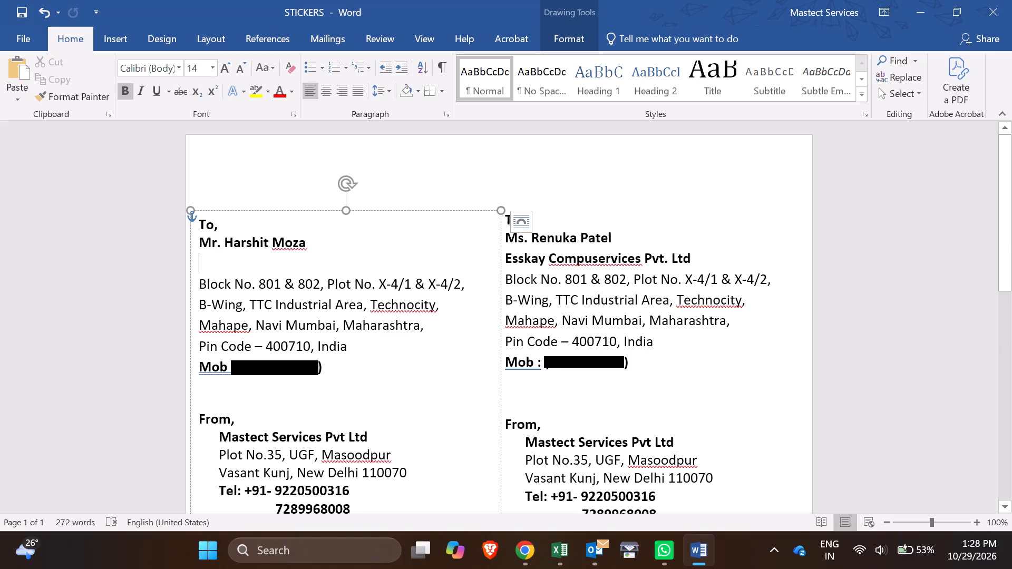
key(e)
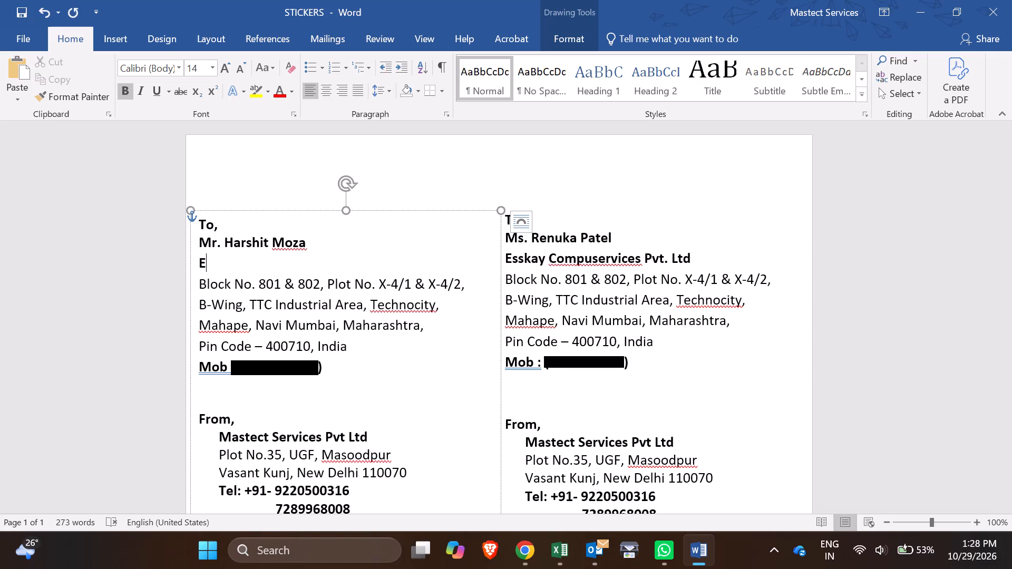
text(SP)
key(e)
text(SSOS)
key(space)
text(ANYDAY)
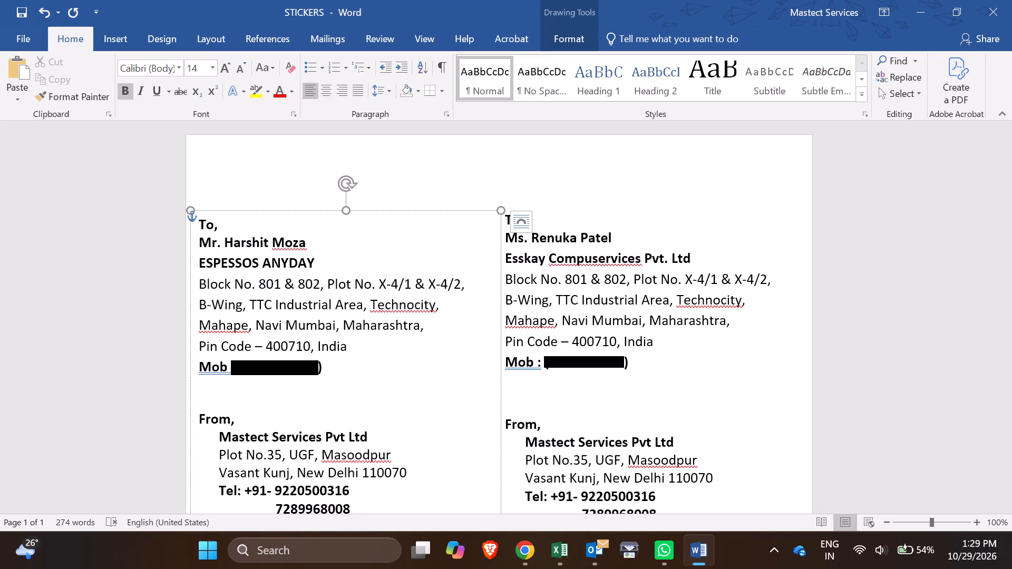
click(219, 262)
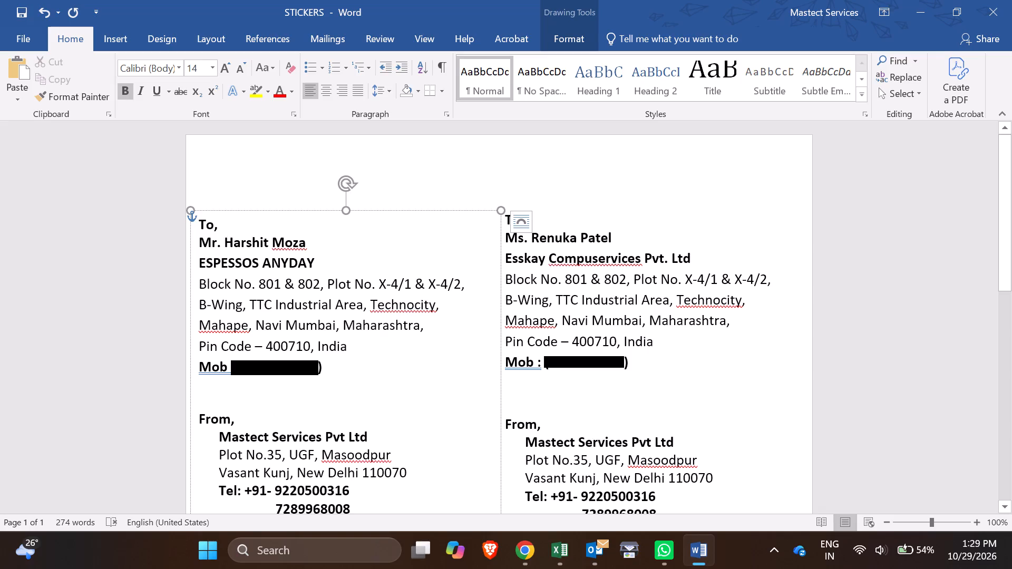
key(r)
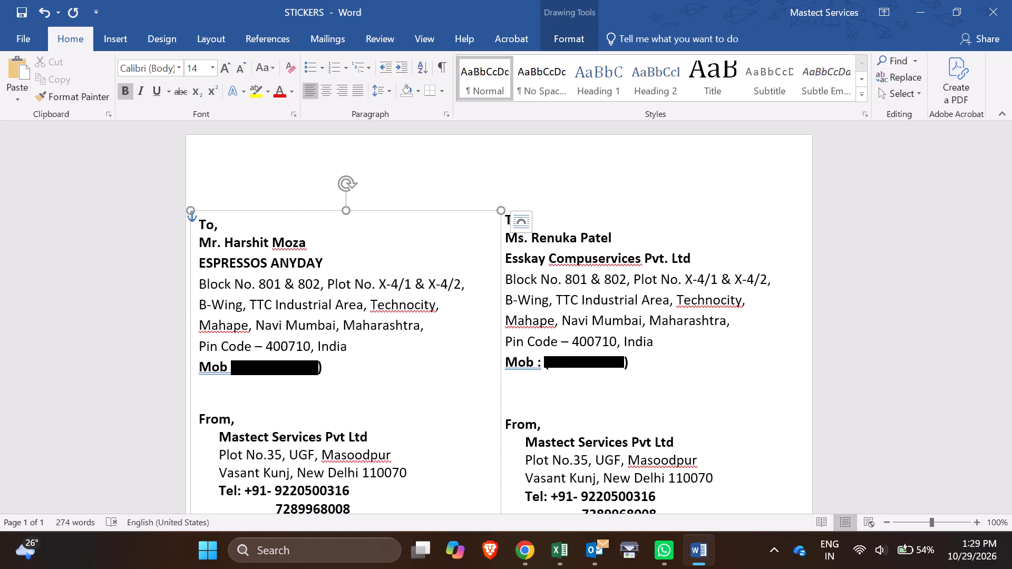
Replace the first address line under ESPRESSOS ANYDAY with the recipient's floor, shop numbers and court name.
click(201, 284)
key(shift+Down)
key(shift+Left)
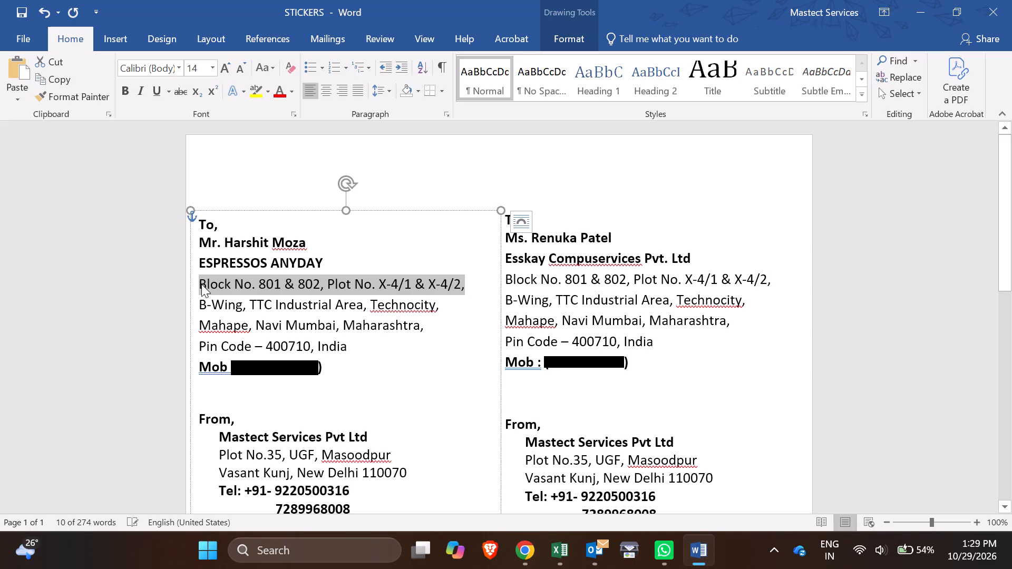
key(BackSpace)
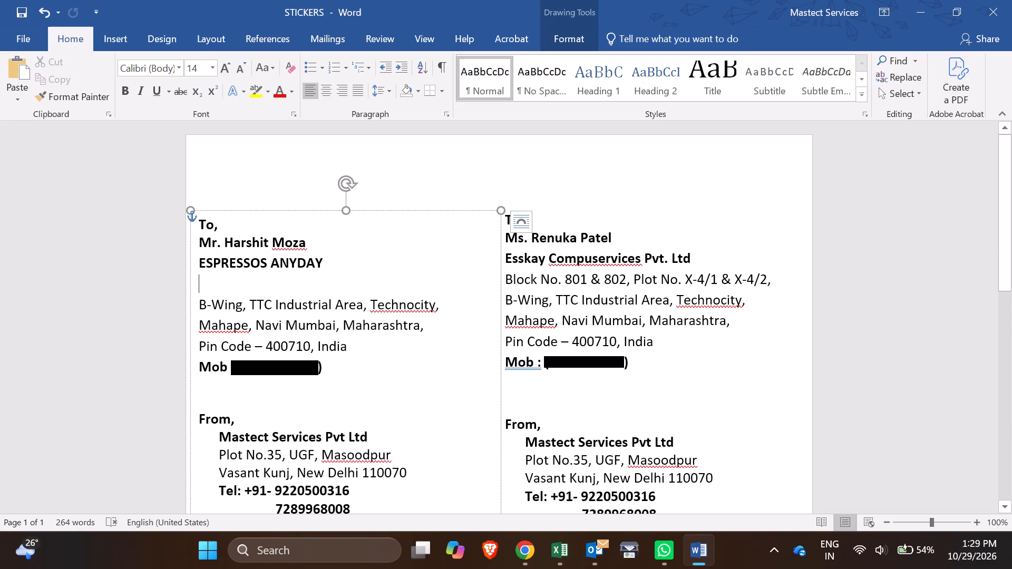
key(shift+f)
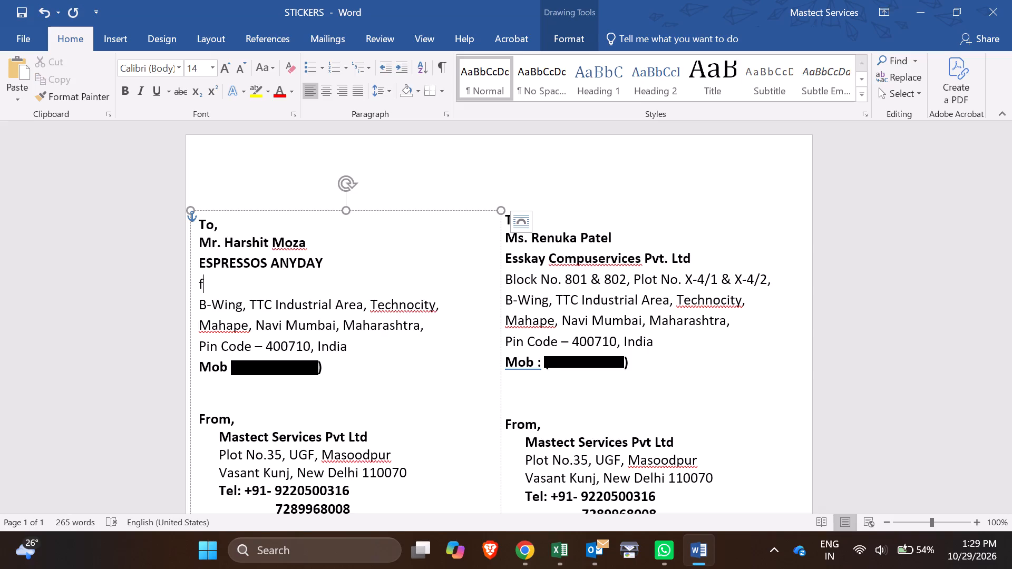
key(BackSpace)
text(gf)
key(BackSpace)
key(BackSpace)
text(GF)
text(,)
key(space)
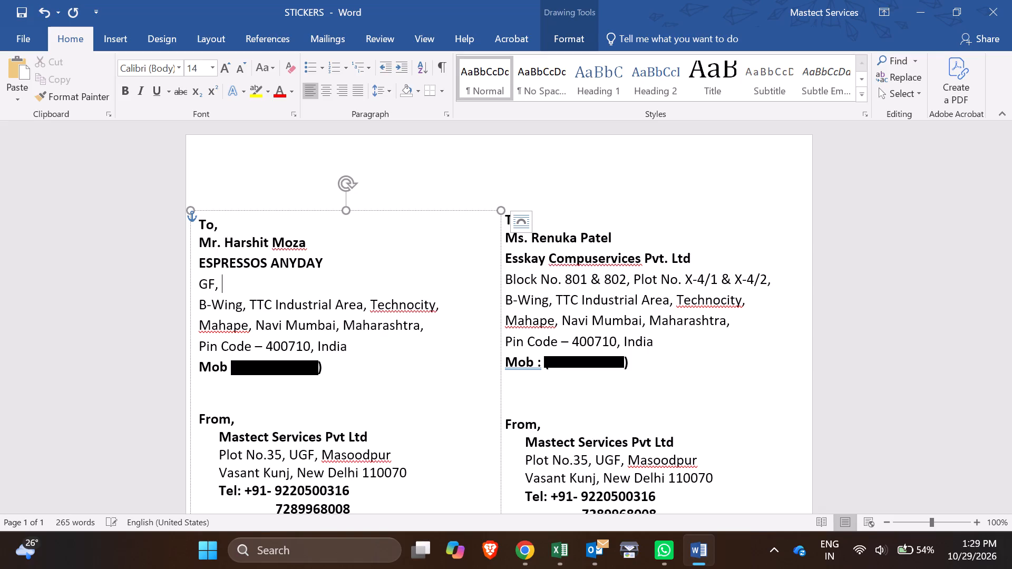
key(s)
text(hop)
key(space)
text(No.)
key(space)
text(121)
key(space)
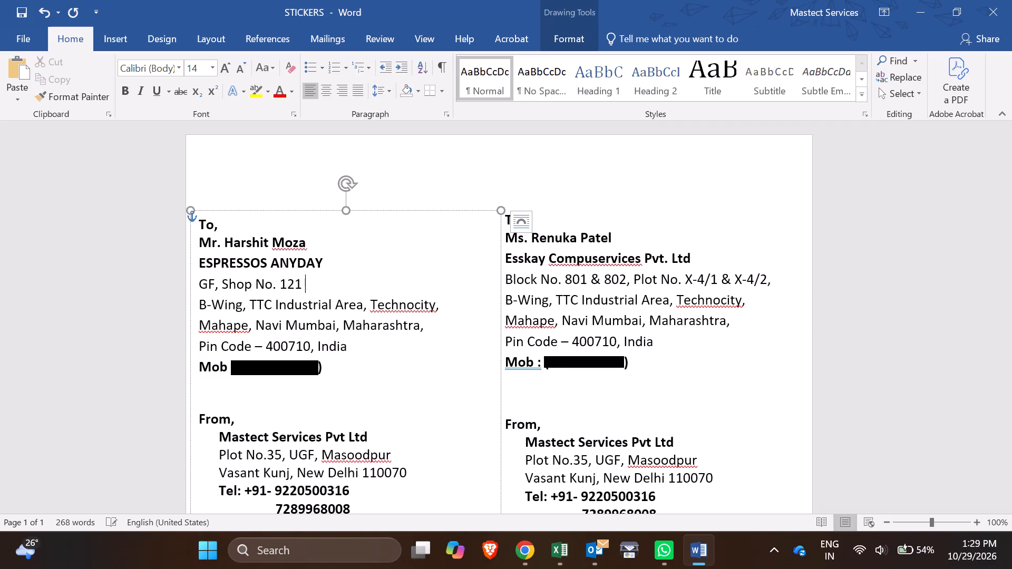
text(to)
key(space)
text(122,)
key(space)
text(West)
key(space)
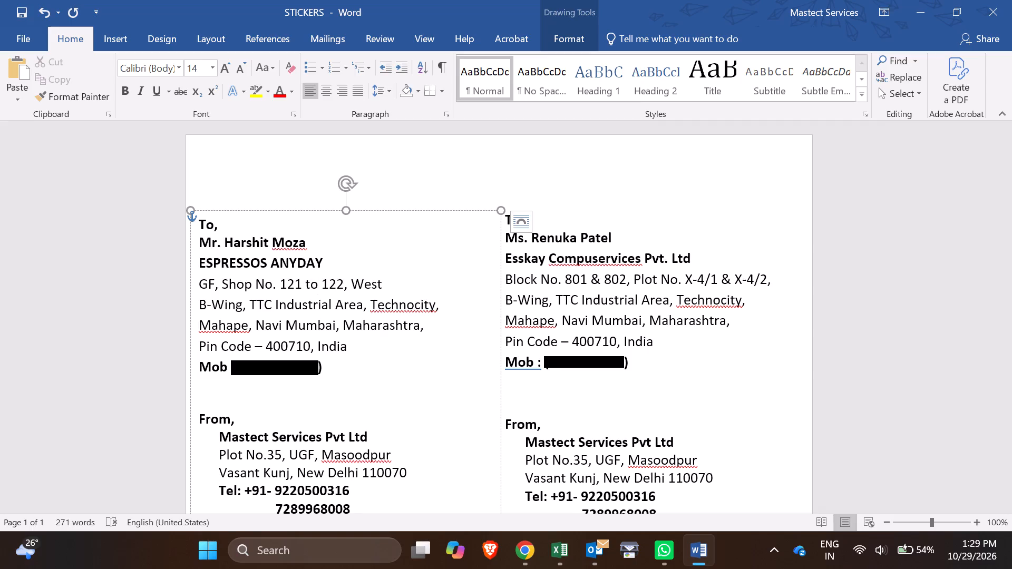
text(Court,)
Replace the second address line of the ESPRESSOS ANYDAY sticker with the recipient's block, sector and gallery building name.
click(199, 308)
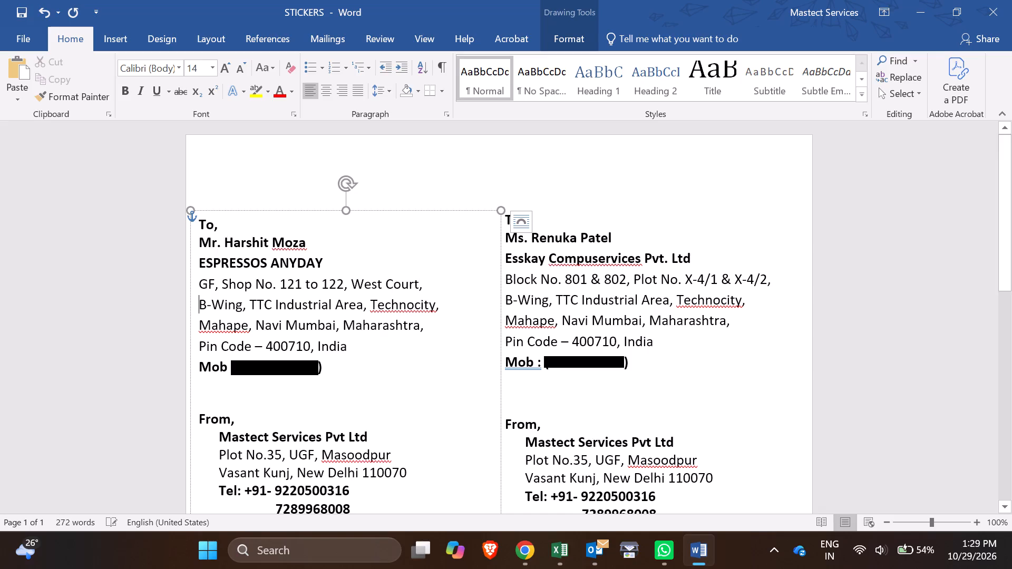
key(shift+Down)
key(shift+Left)
key(BackSpace)
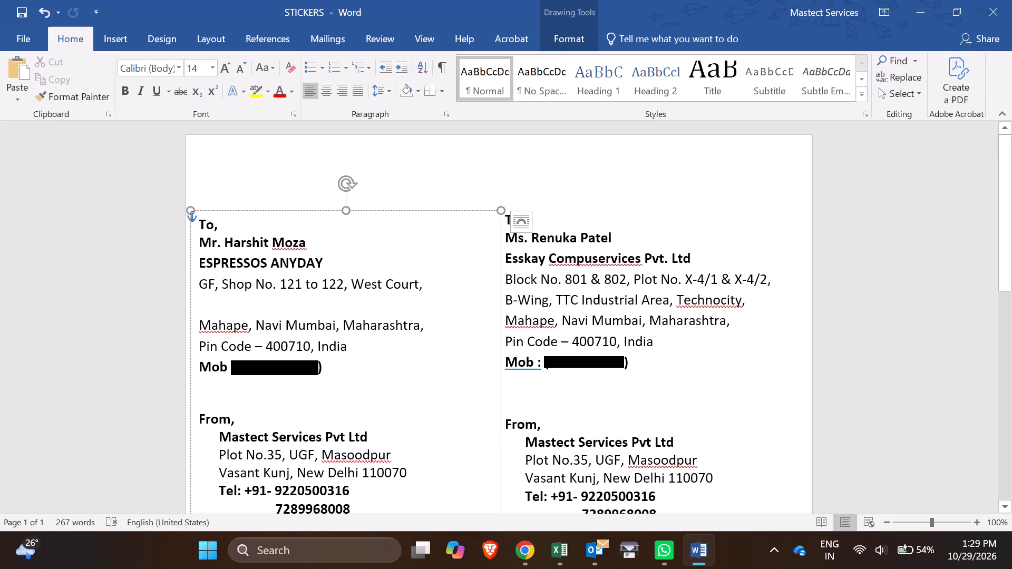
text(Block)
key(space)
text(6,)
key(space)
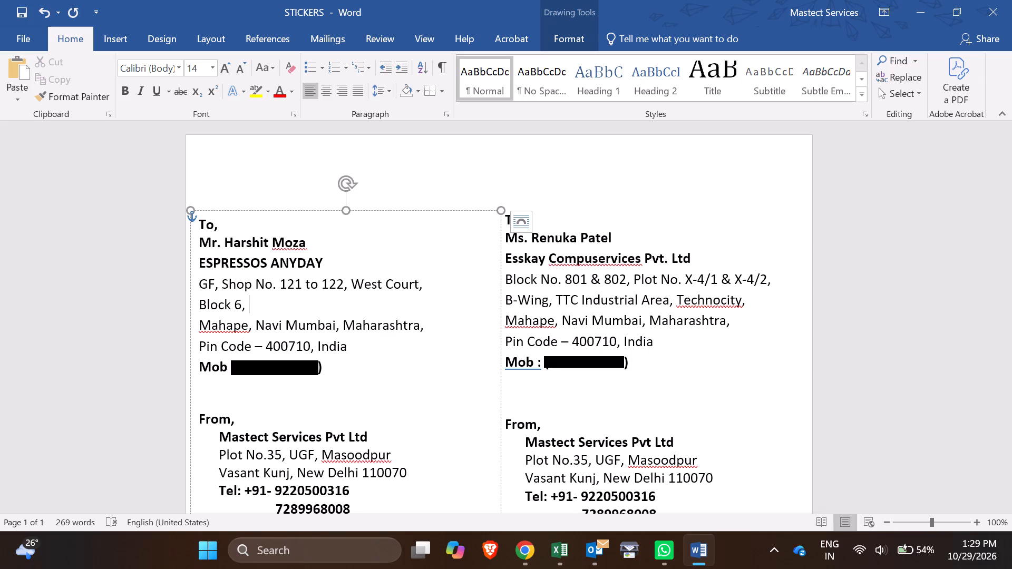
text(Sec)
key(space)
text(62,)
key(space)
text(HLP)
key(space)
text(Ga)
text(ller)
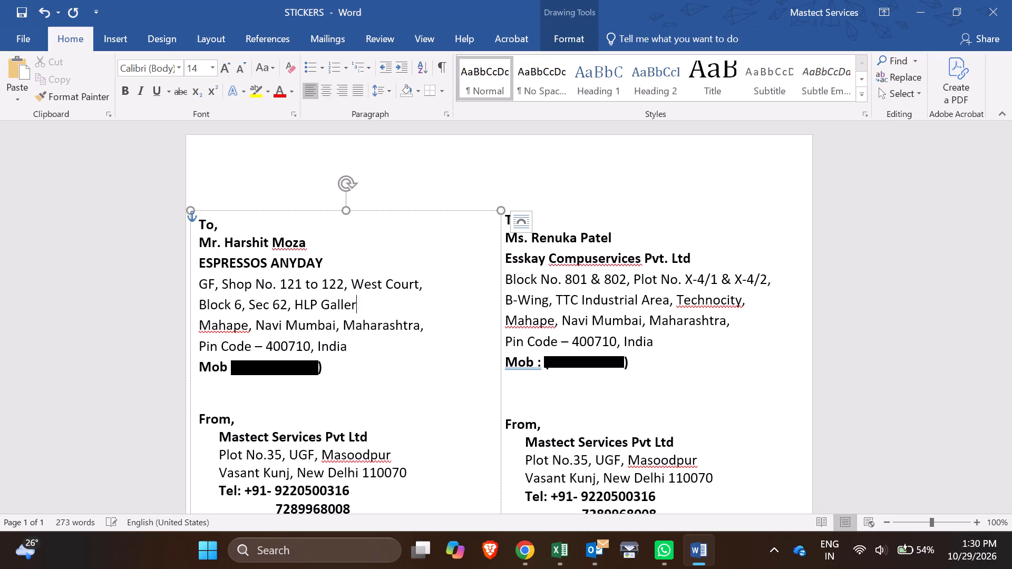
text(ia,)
Replace the third address line of the ESPRESSOS ANYDAY sticker with Mohali, Punjab, the recipient's postal code and India.
click(198, 329)
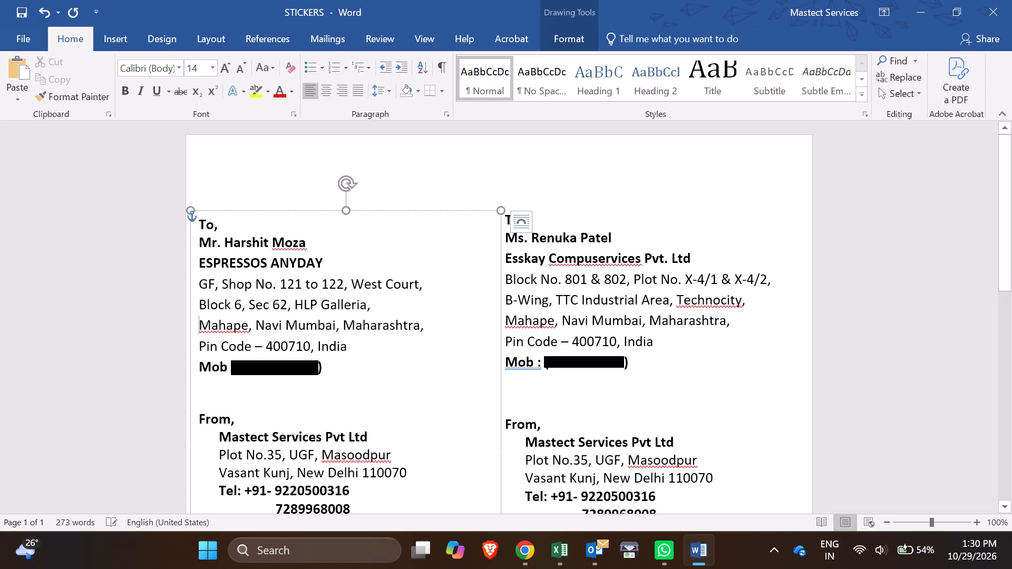
key(shift+Down)
key(shift+Left)
key(BackSpace)
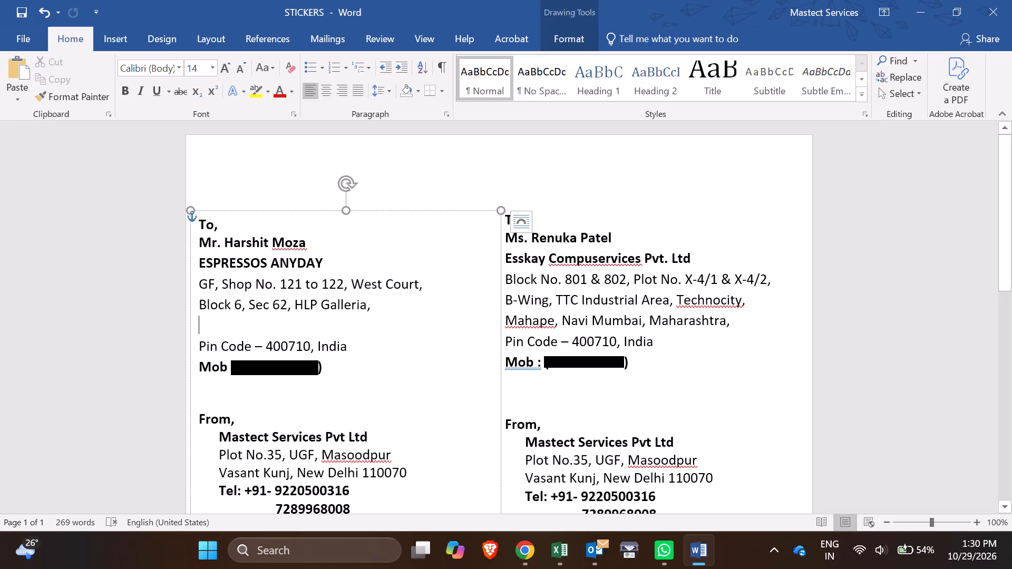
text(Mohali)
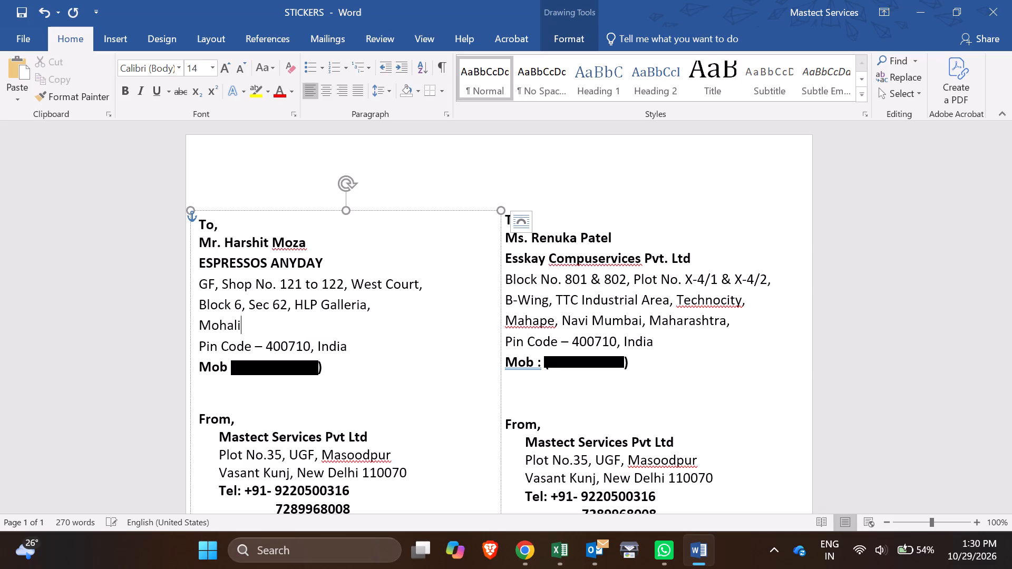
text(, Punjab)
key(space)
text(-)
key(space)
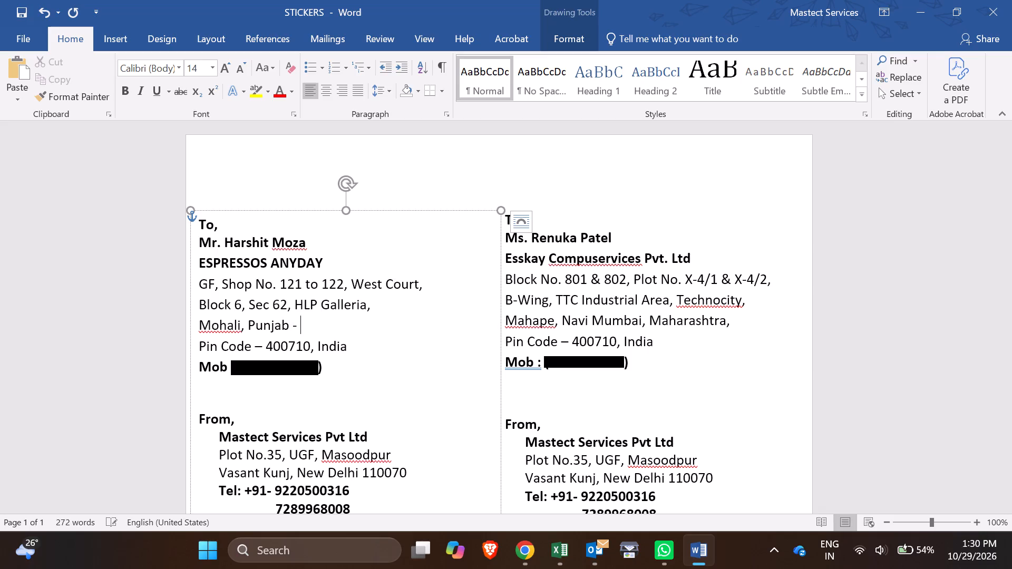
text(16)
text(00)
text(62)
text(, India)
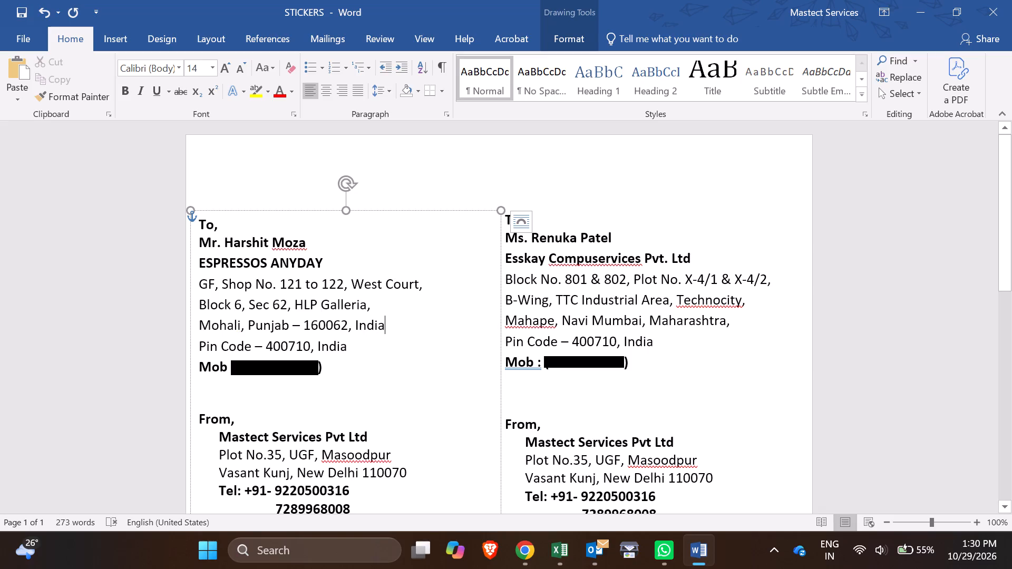
Delete the leftover separate "Pin Code" line from the ESPRESSOS ANYDAY sticker and close up the gap.
click(200, 346)
key(shift+Down)
key(shift+Left)
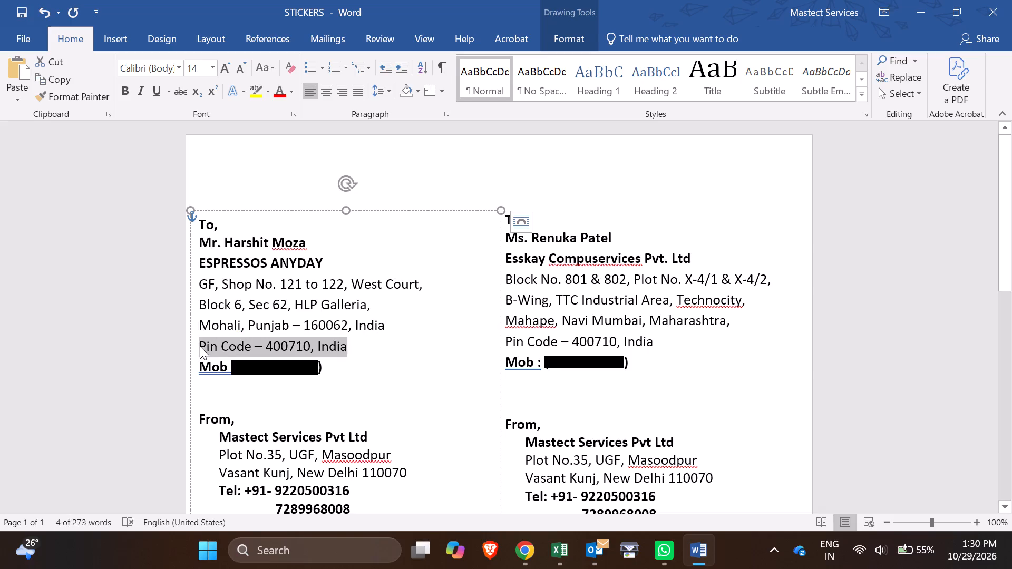
key(BackSpace)
key(BackSpace)
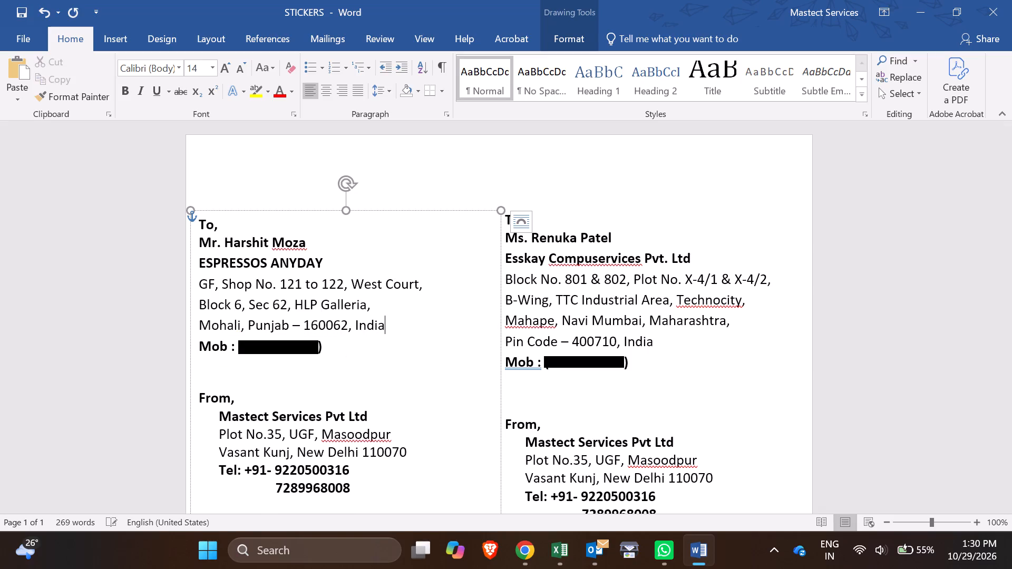
Open the mobile number on the ESPRESSOS ANYDAY sticker for editing.
click(314, 346)
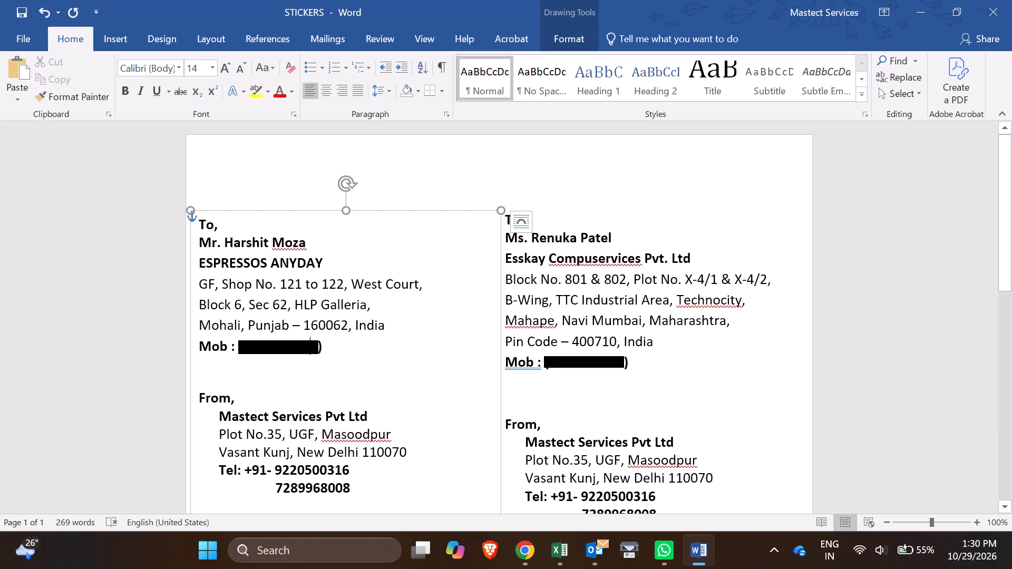
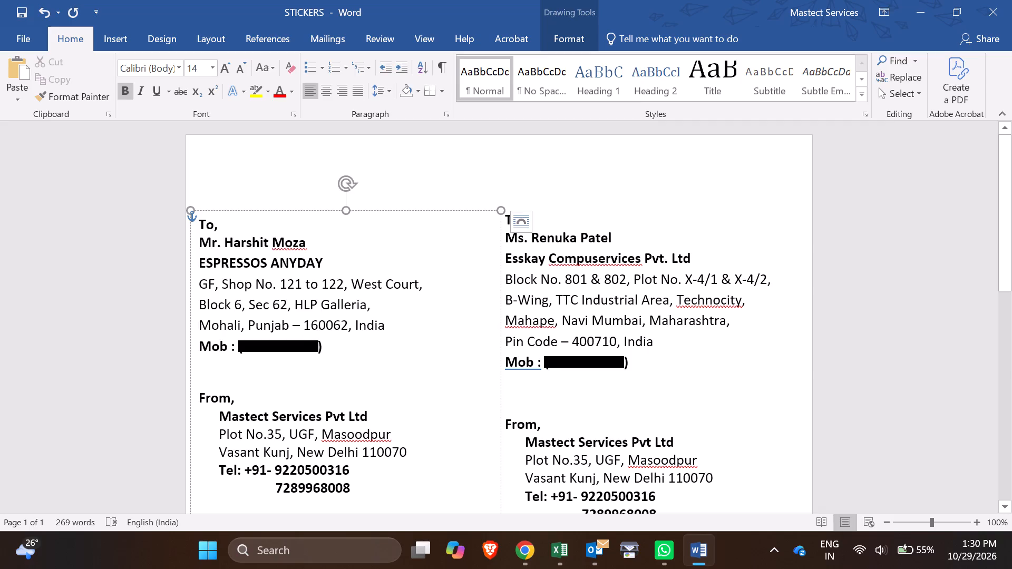
Save the STICKERS document with the completed ESPRESSOS ANYDAY sticker.
key(ctrl+s)
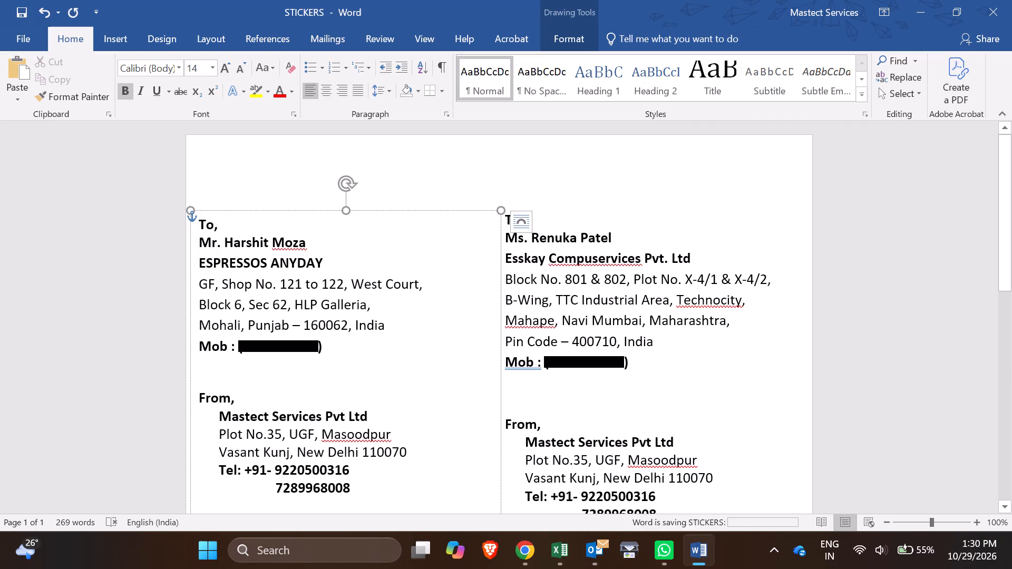
key(ctrl+s)
Copy the ESPRESSOS ANYDAY recipient block, from name to mobile number, over the Esskay Compuservices block on the adjacent top sticker, and save.
click(203, 248)
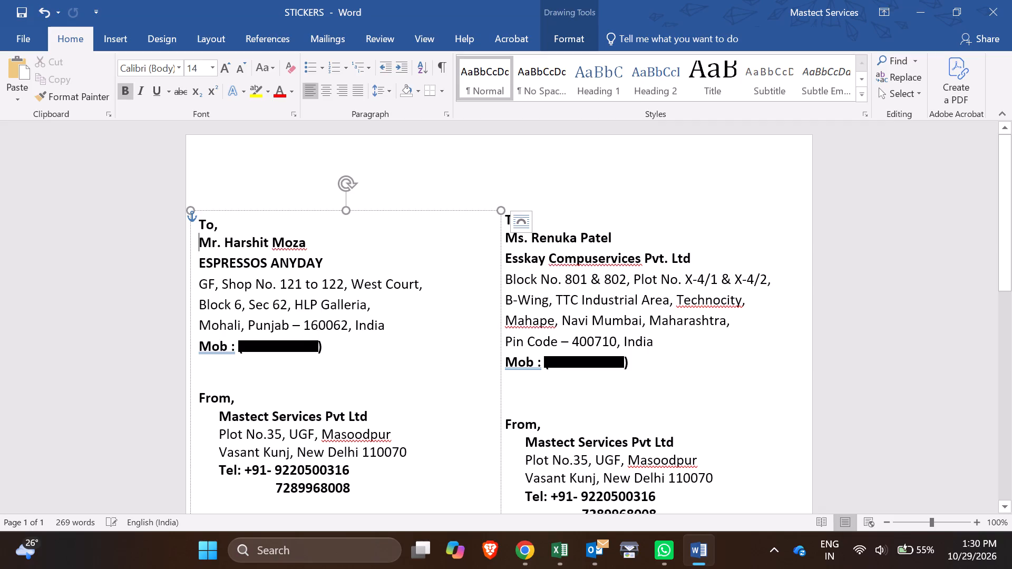
key(shift+Down)
key(shift+Down)
key(shift+Down)
key(shift+Down)
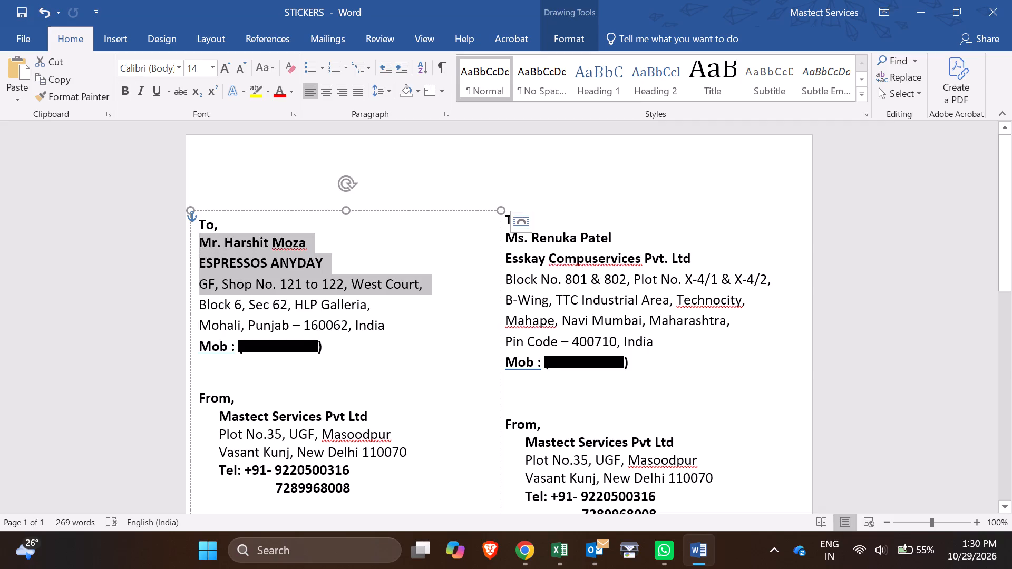
key(shift+Down)
key(shift+Down)
key(shift+Left)
key(ctrl+c)
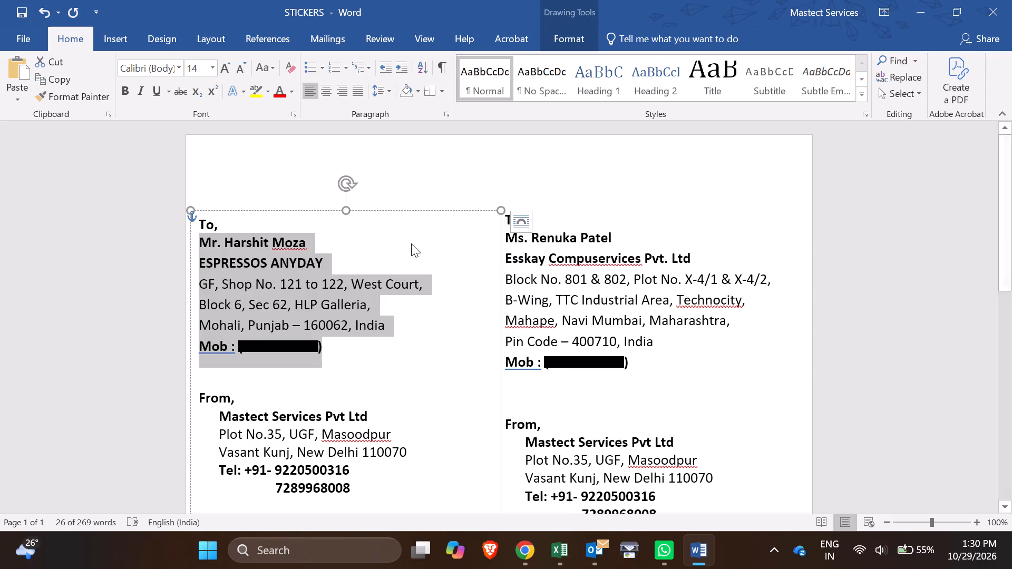
click(507, 239)
key(shift+Down)
key(shift+Down)
key(shift+Down)
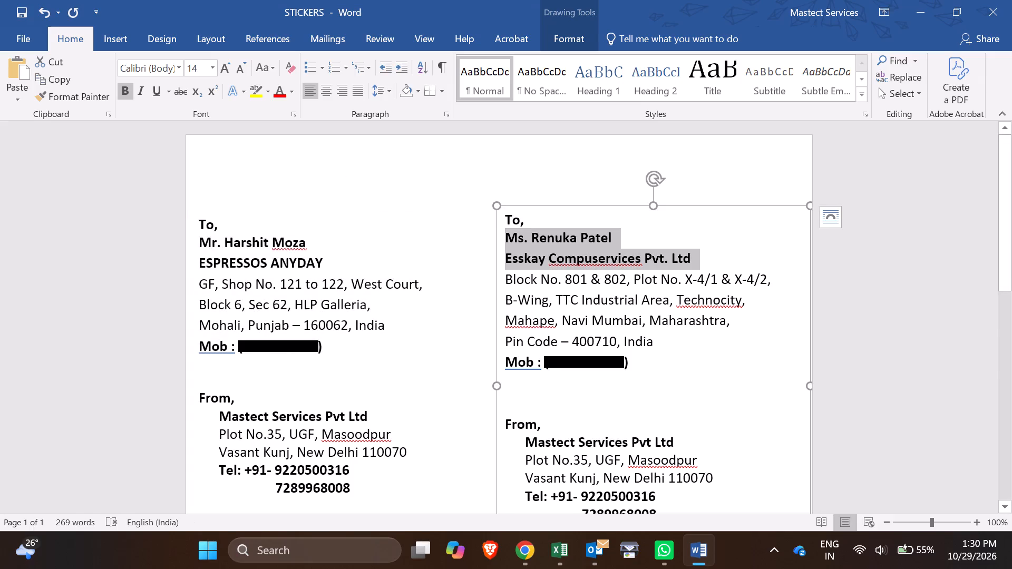
key(shift+Down)
key(shift+Down)
key(shift+Down)
key(shift+Down)
key(shift+Left)
key(ctrl+v)
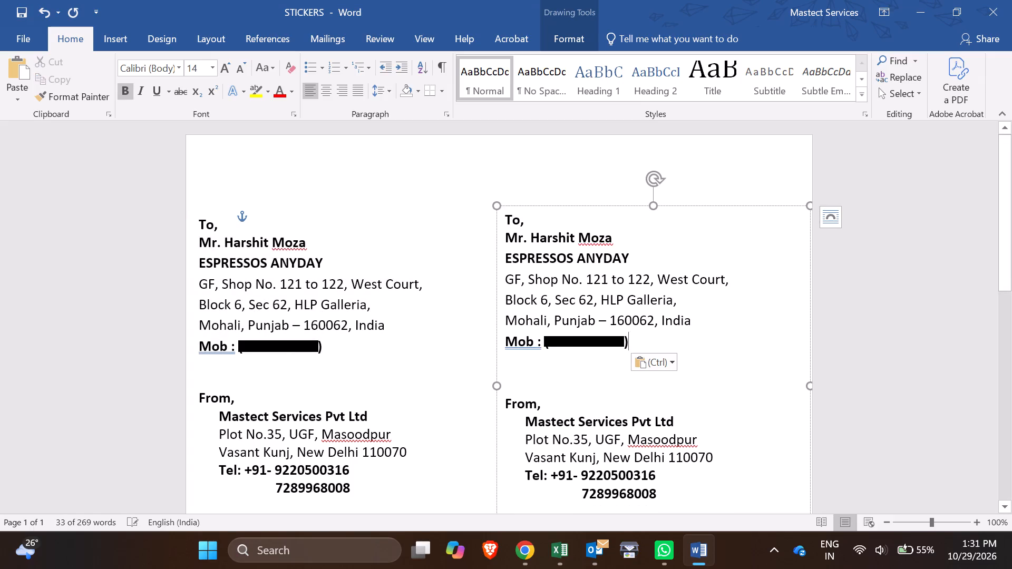
key(ctrl+s)
Check the two lower Esskay Compuservices stickers and save the document.
scroll(369, 313, down, 2)
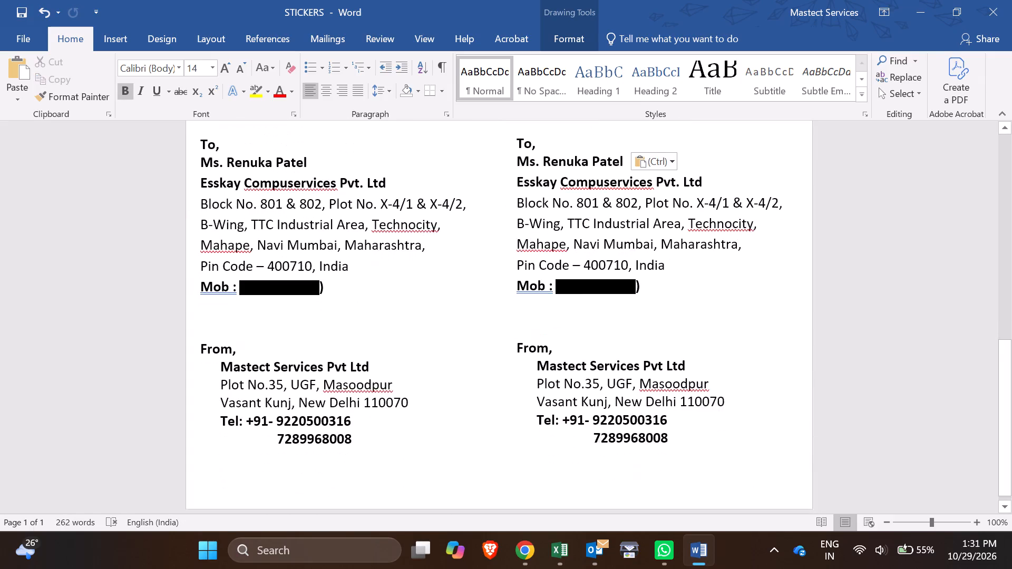
scroll(369, 313, up, 1)
scroll(369, 313, down, 1)
click(267, 281)
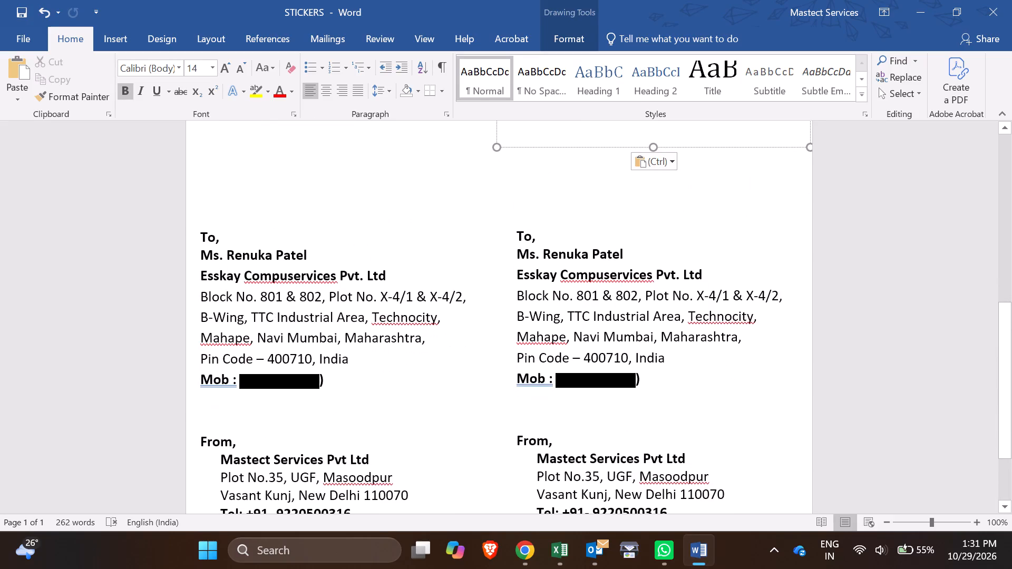
key(ctrl+s)
key(ctrl+s)
key(ctrl+s)
scroll(267, 281, up, 5)
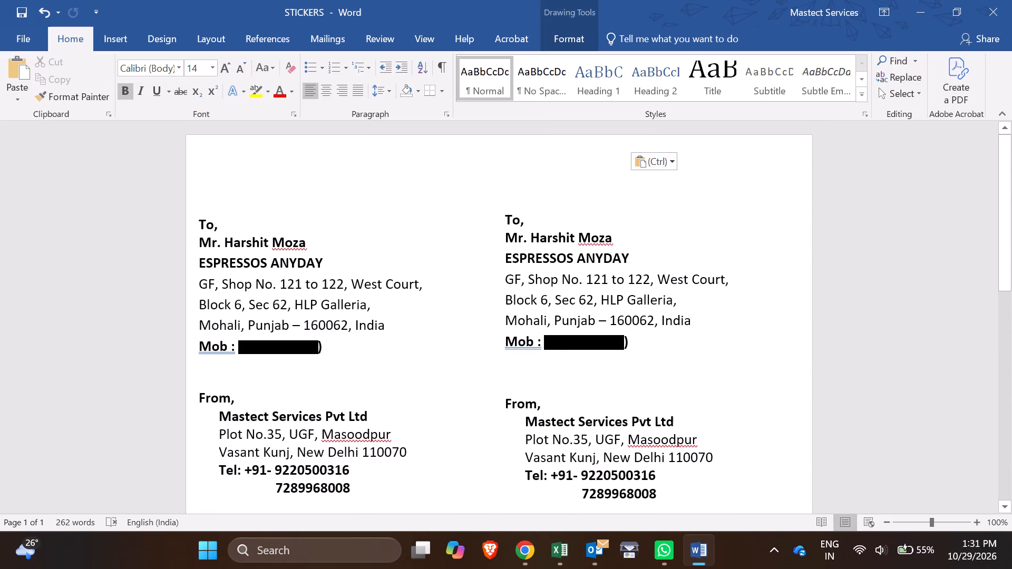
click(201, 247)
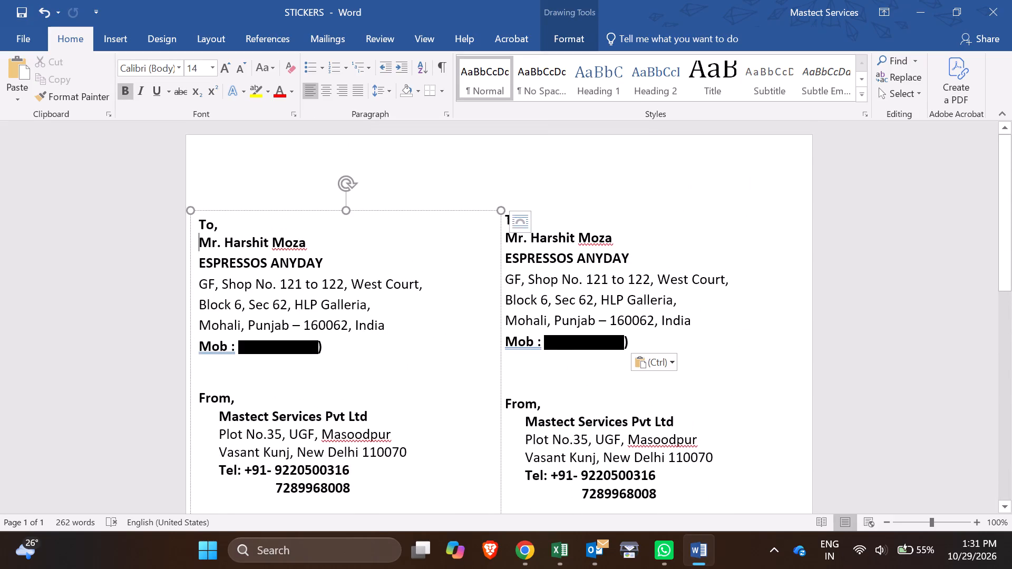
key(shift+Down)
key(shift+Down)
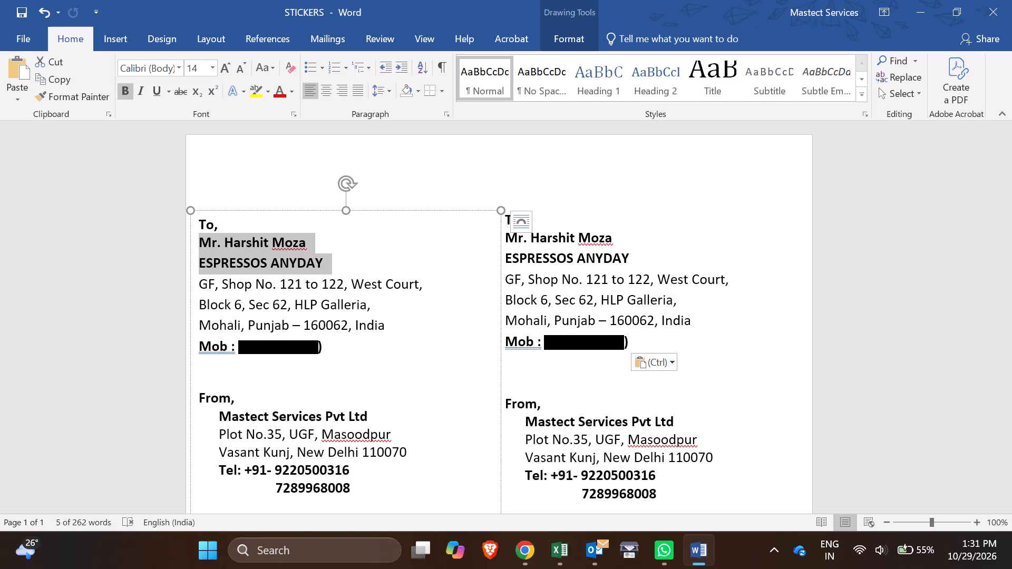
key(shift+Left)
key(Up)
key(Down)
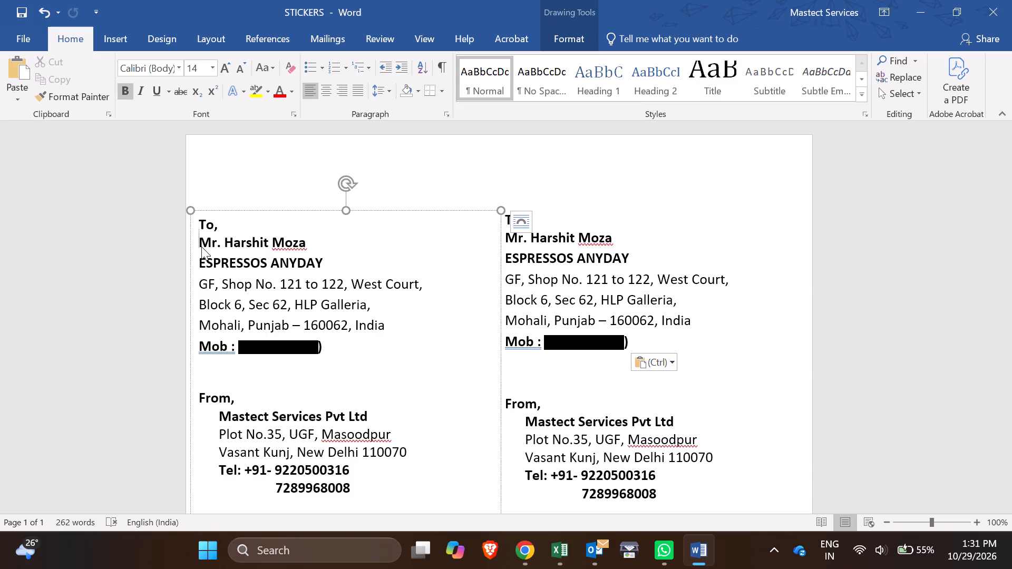
Replace the name and company on the lower-left Esskay Compuservices sticker with the new recipient and "Mastect Services Pvt Ltd - Bangalore".
scroll(478, 381, down, 3)
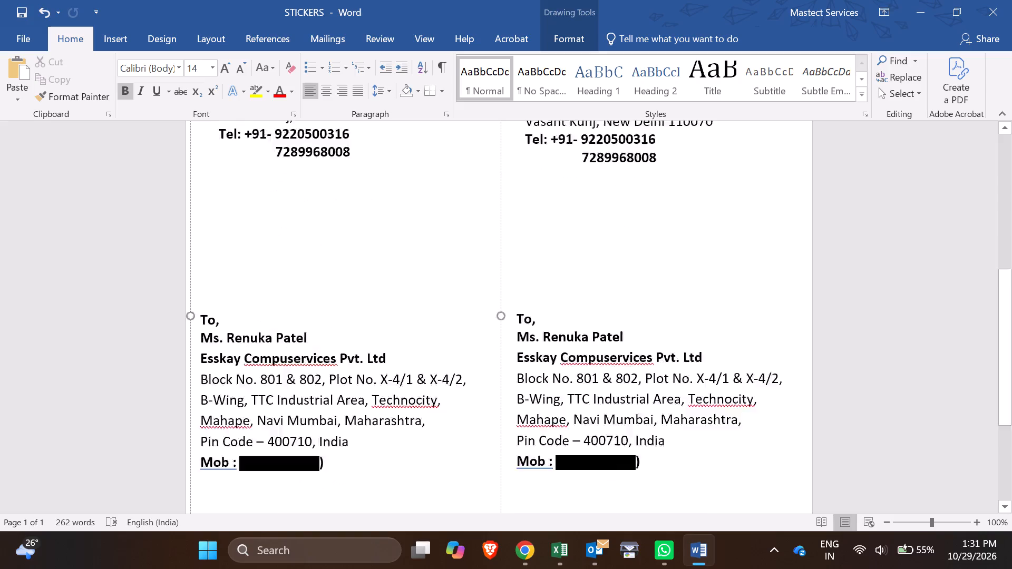
click(322, 282)
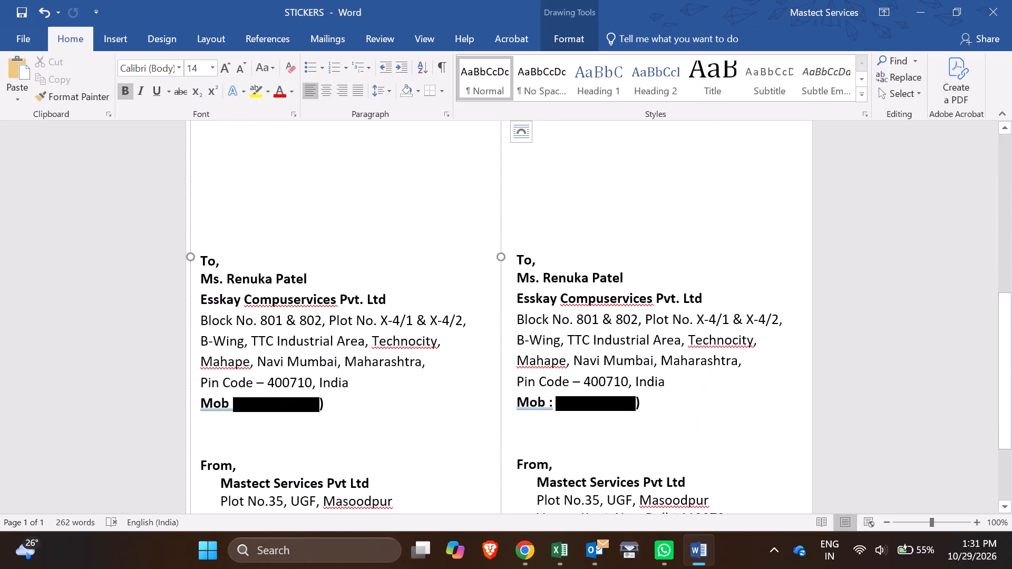
key(BackSpace)
key(BackSpace)
key(BackSpace)
key(BackSpace)
key(BackSpace)
key(BackSpace)
key(BackSpace)
key(BackSpace)
key(BackSpace)
key(BackSpace)
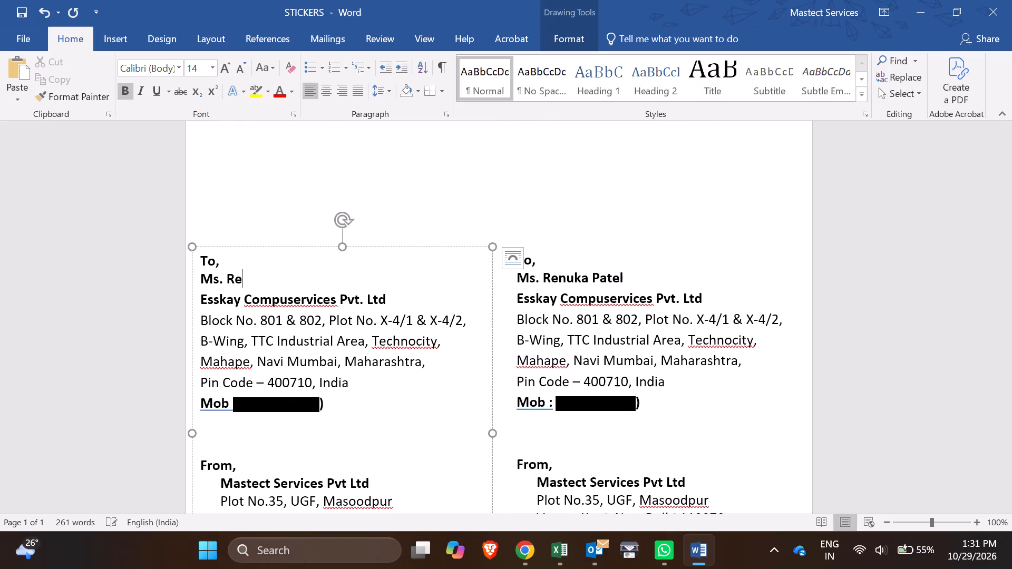
Replace the recipient name on the lower-left Esskay Compuservices sticker with "Mr. Anwar".
key(BackSpace)
key(BackSpace)
key(BackSpace)
key(BackSpace)
key(BackSpace)
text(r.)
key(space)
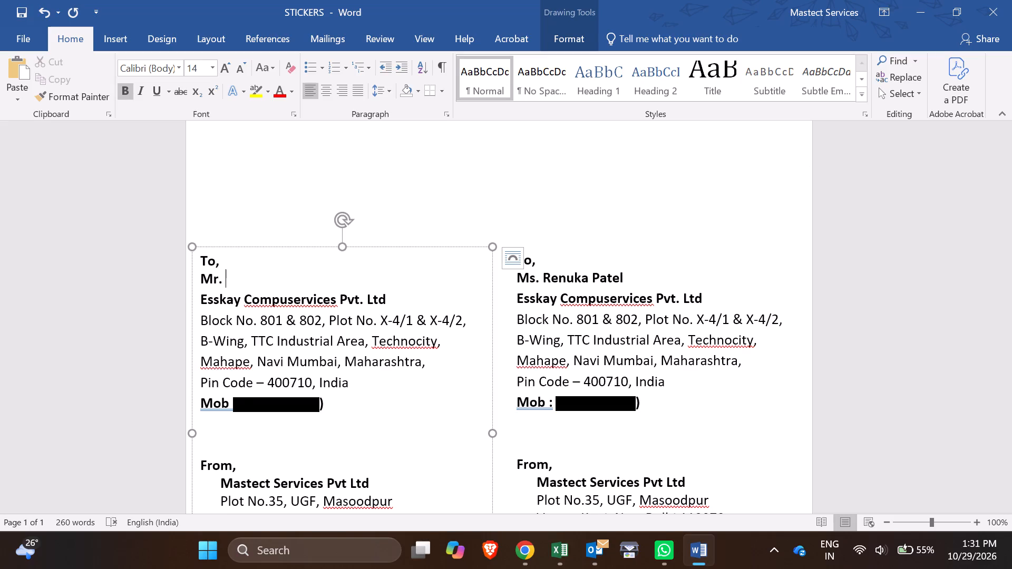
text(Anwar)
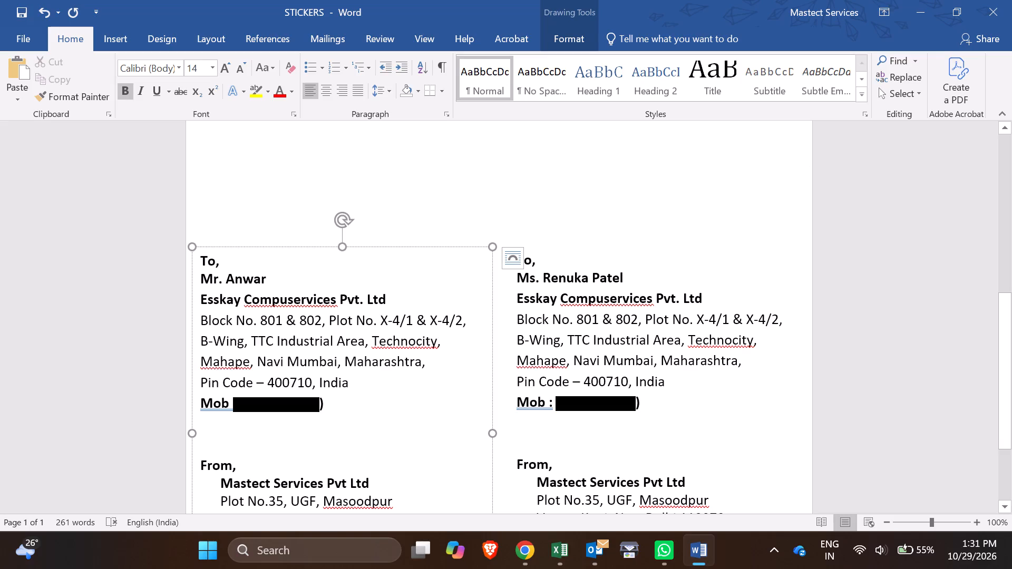
click(200, 302)
key(shift+Down)
key(BackSpace)
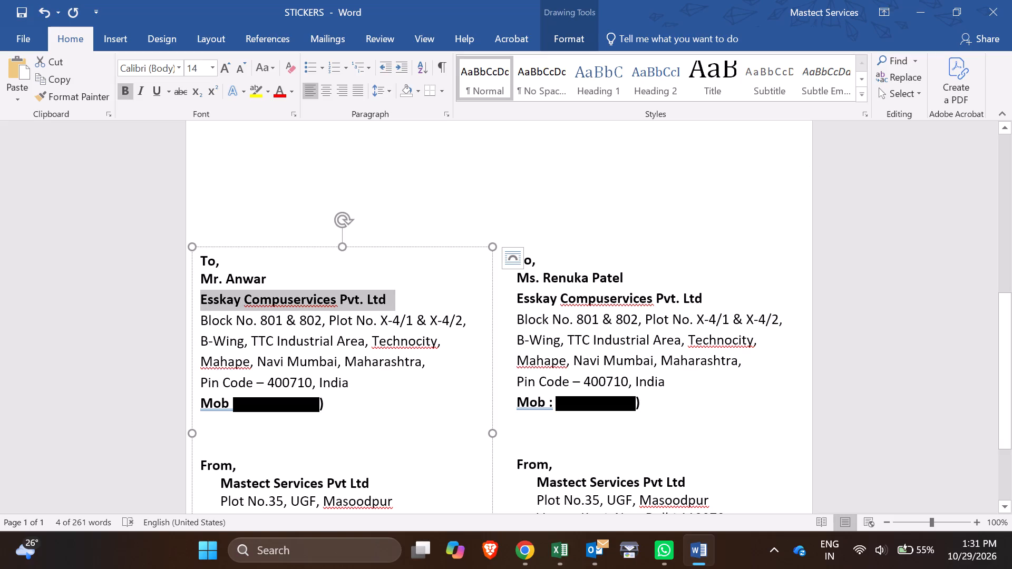
key(shift+Return)
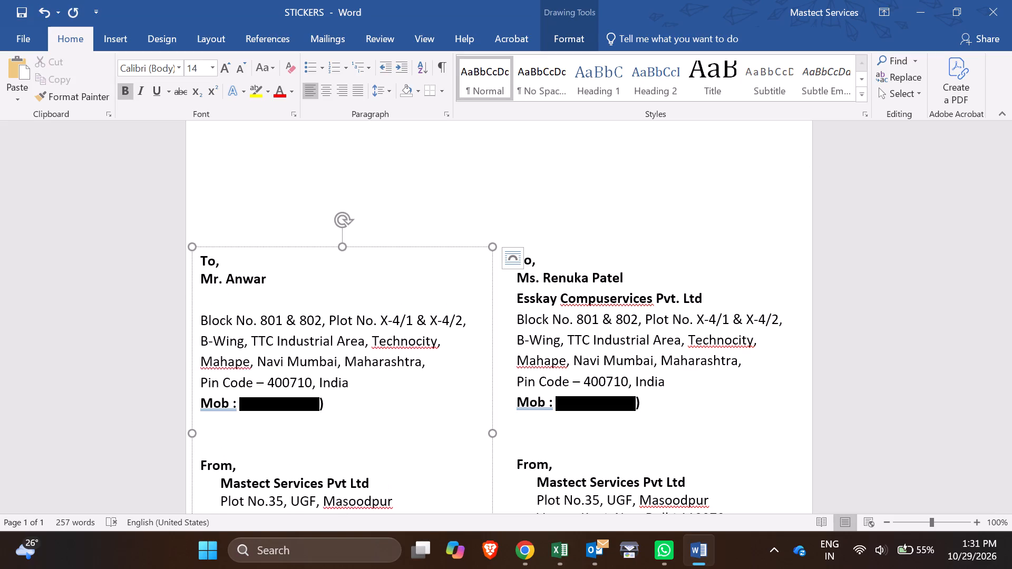
key(Up)
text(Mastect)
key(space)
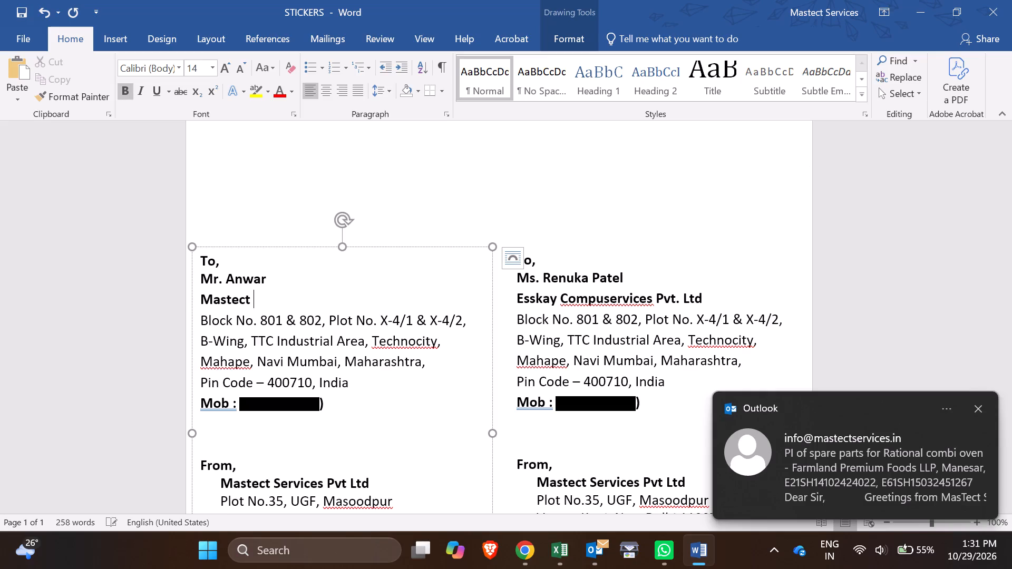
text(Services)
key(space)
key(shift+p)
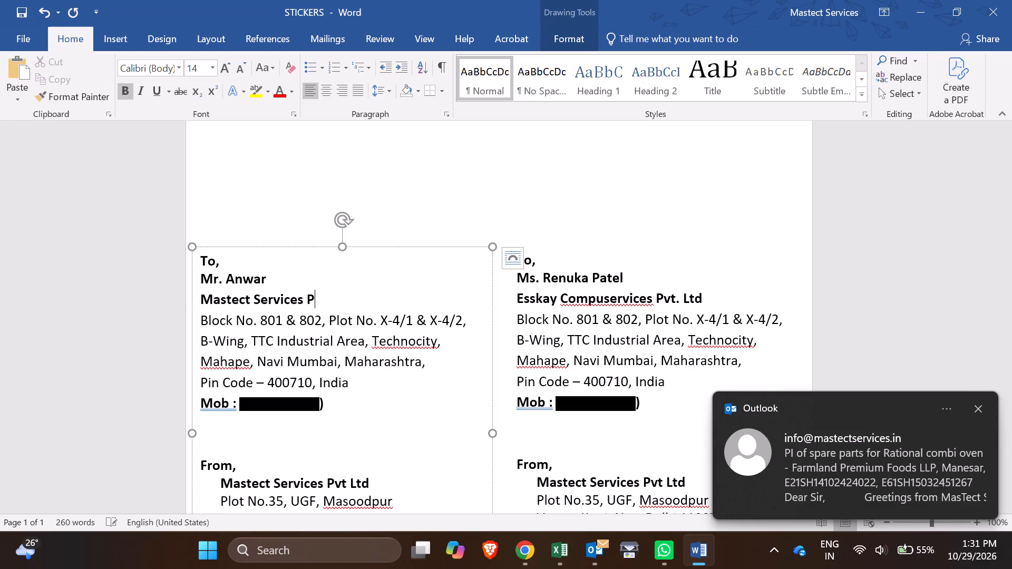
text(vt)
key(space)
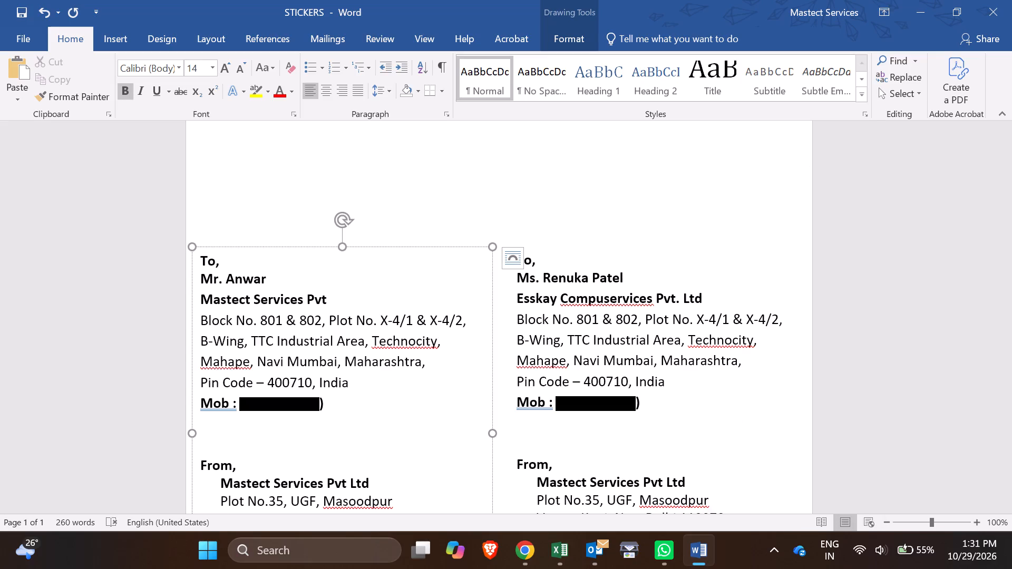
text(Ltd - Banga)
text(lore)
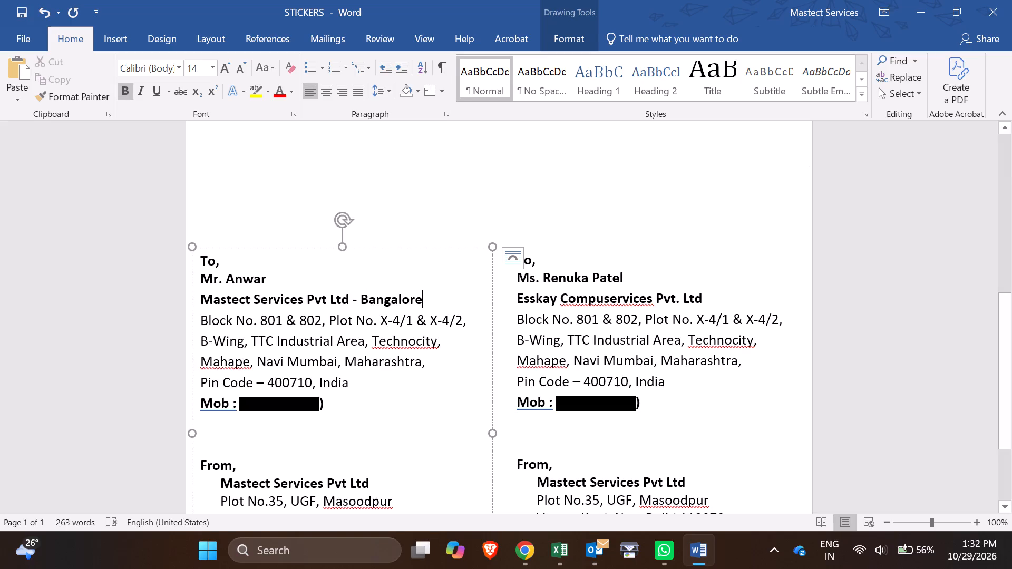
Clear the first address line, with the block and plot numbers, on the Mastect Services Bangalore sticker.
click(203, 322)
key(shift+Down)
key(shift+Left)
key(BackSpace)
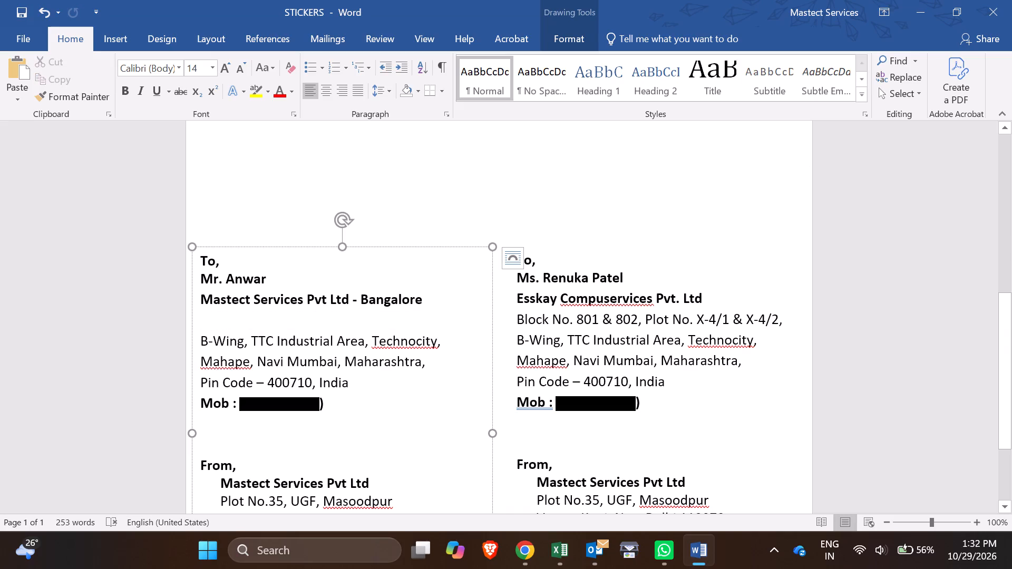
Fill the first address line of the Mastect Services Bangalore sticker with the recipient's flat number and bank ATM landmark.
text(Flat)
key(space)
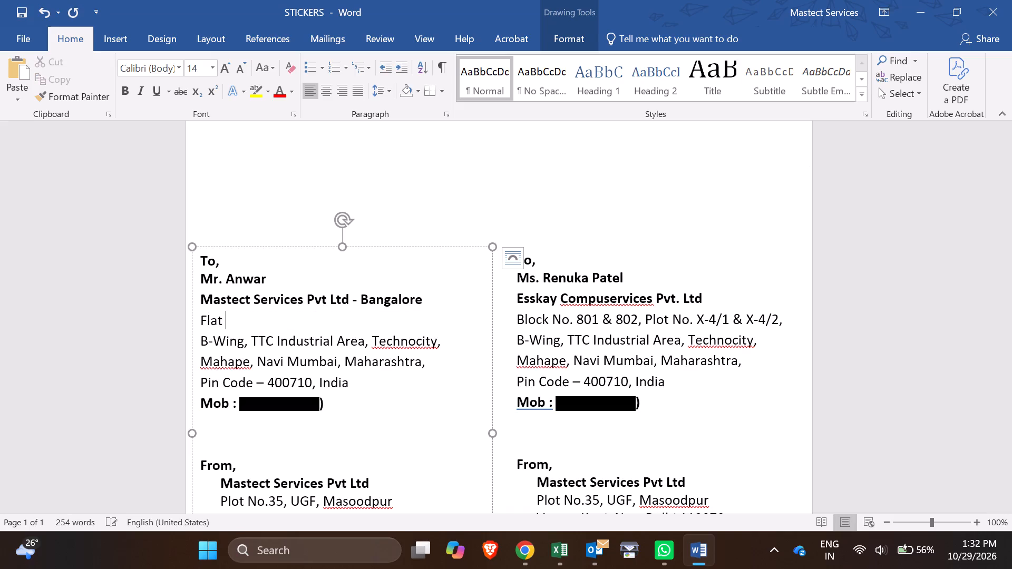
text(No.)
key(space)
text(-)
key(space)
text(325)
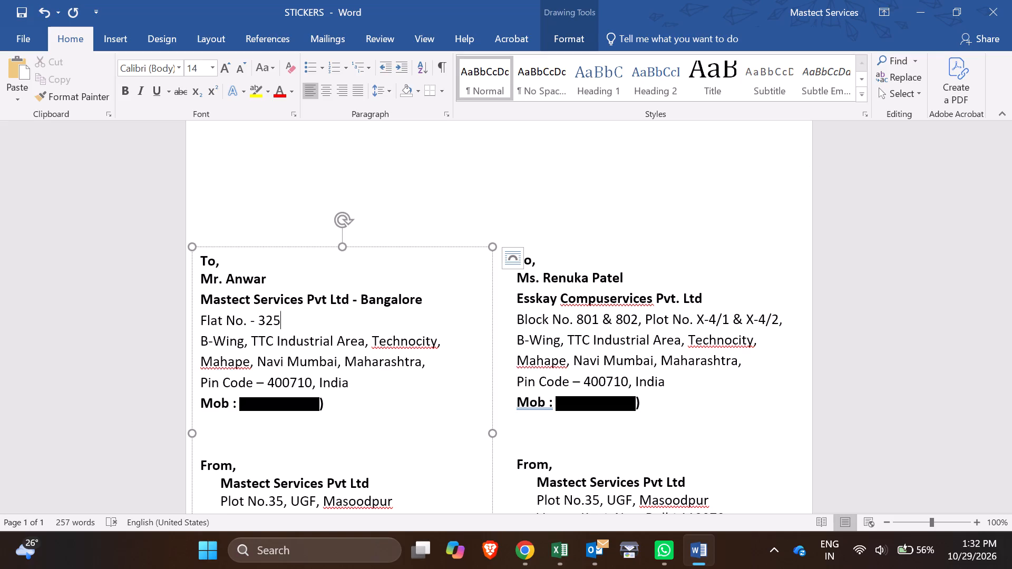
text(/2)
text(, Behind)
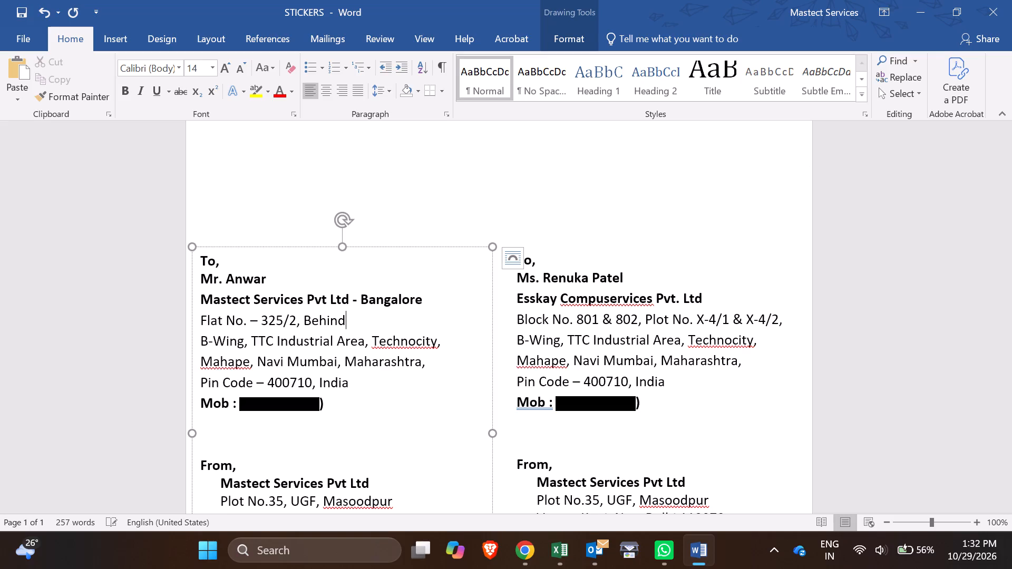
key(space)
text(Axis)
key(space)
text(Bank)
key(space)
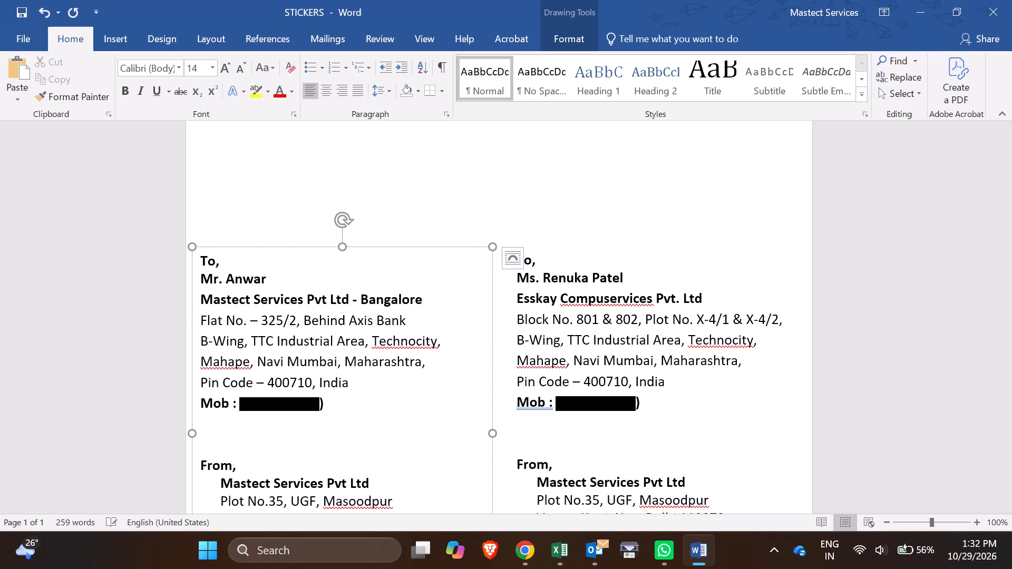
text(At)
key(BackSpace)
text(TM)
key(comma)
Replace the second address line of the Mastect Services Bangalore sticker with the recipient's neighbourhood and road name.
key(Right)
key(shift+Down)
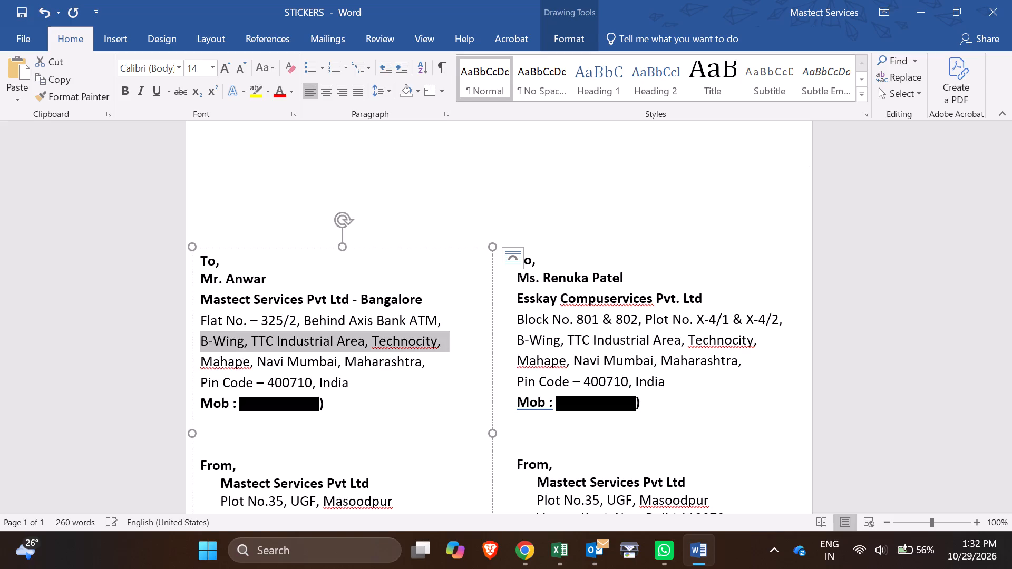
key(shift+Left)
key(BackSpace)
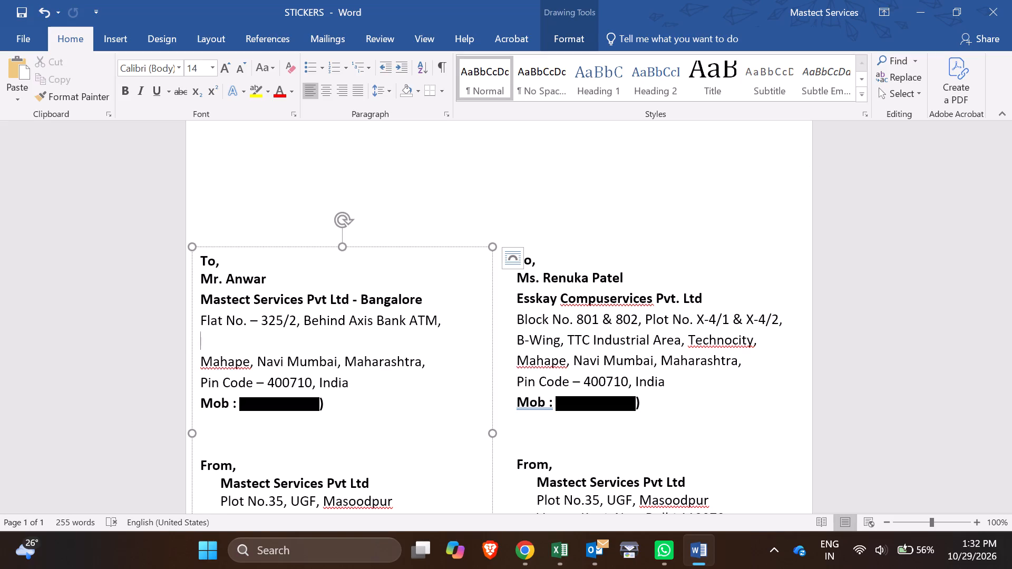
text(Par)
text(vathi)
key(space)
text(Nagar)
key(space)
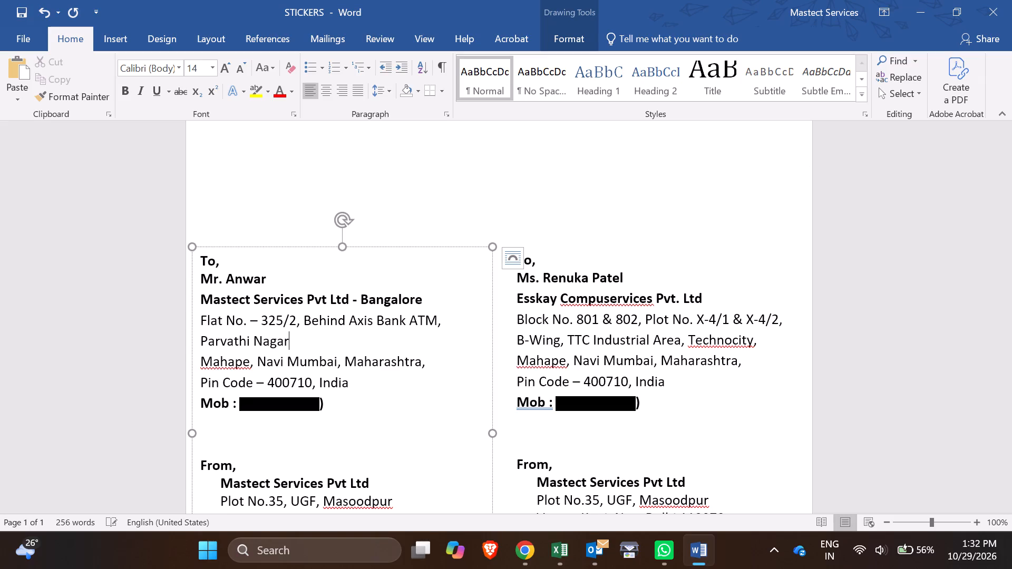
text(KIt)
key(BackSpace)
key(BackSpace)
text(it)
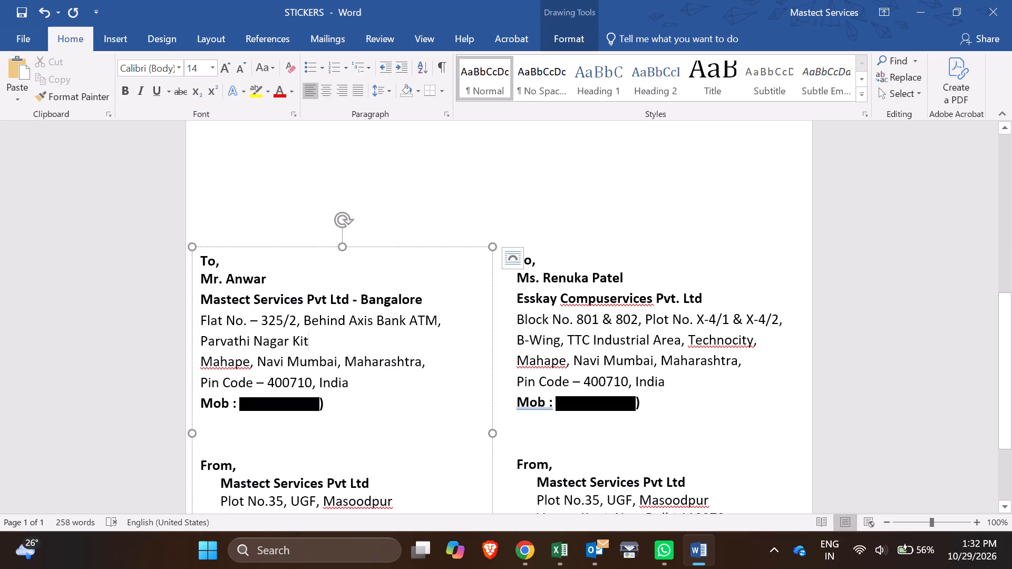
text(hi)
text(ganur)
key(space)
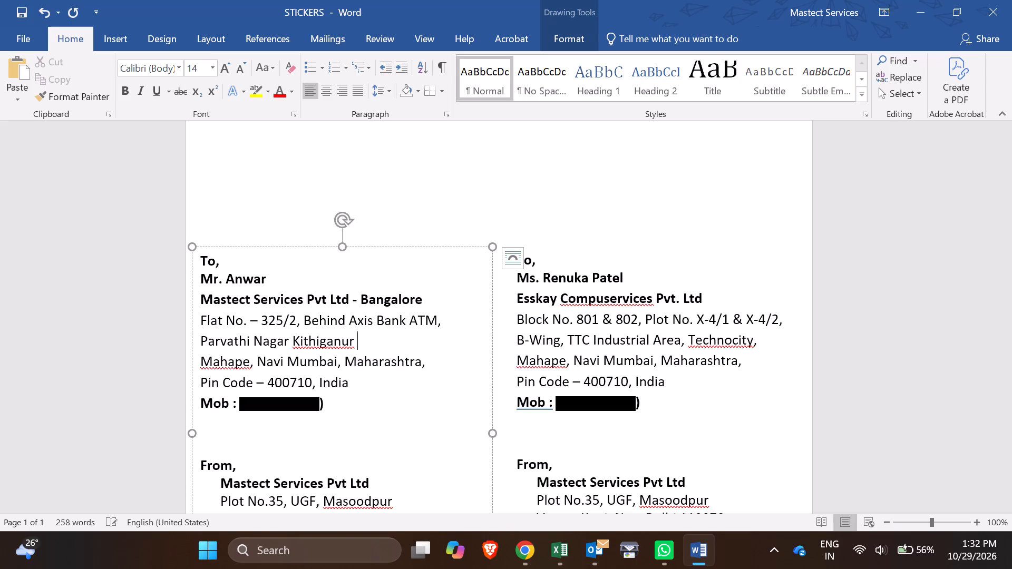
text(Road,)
Replace the third address line of the Mastect Services Bangalore sticker with the recipient's locality and the city Bangalore.
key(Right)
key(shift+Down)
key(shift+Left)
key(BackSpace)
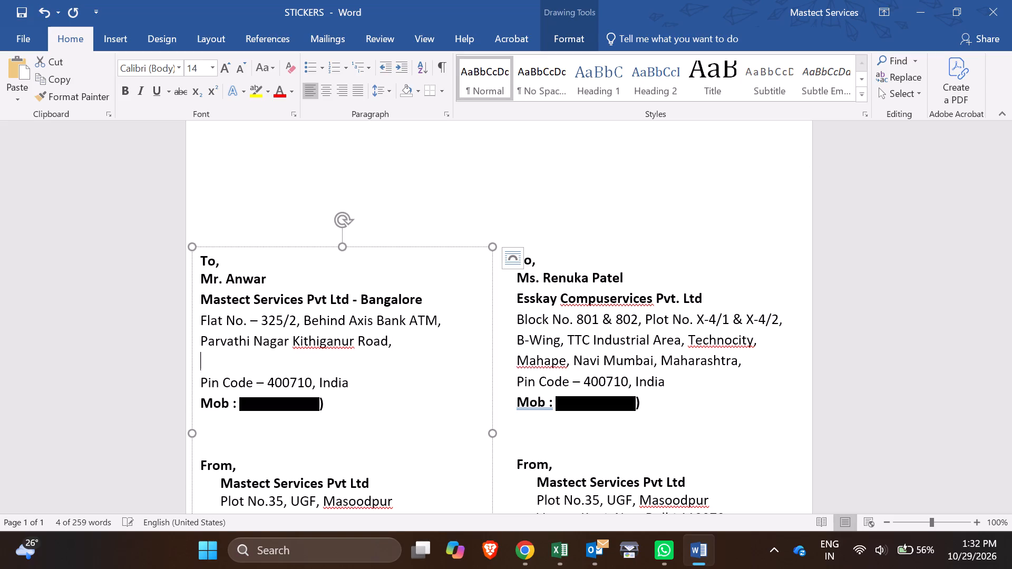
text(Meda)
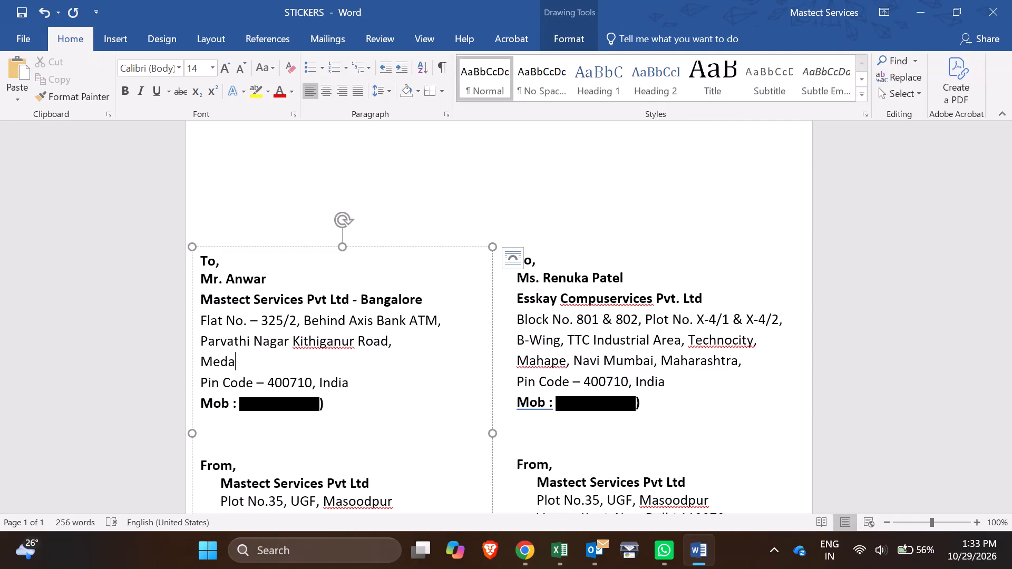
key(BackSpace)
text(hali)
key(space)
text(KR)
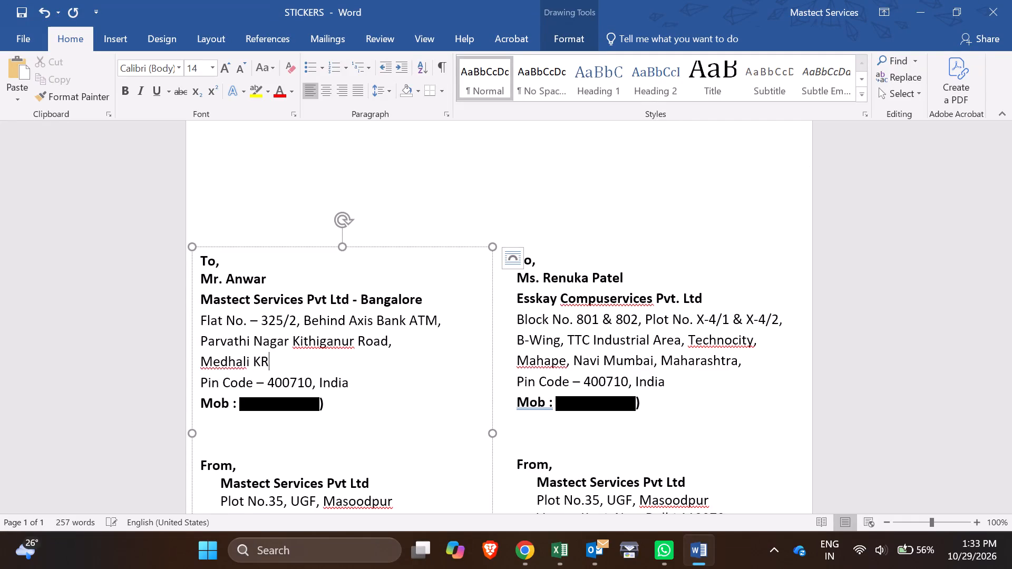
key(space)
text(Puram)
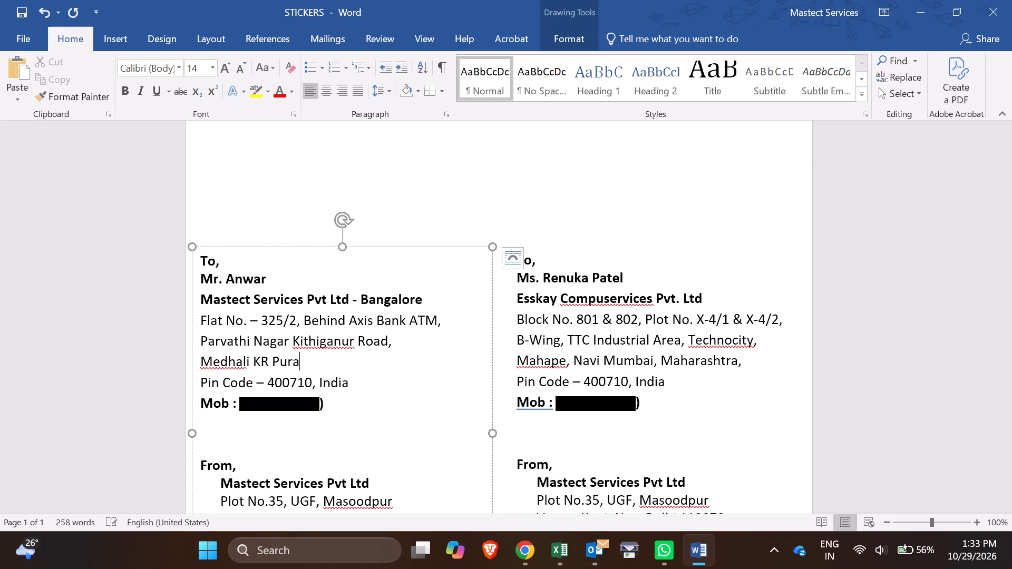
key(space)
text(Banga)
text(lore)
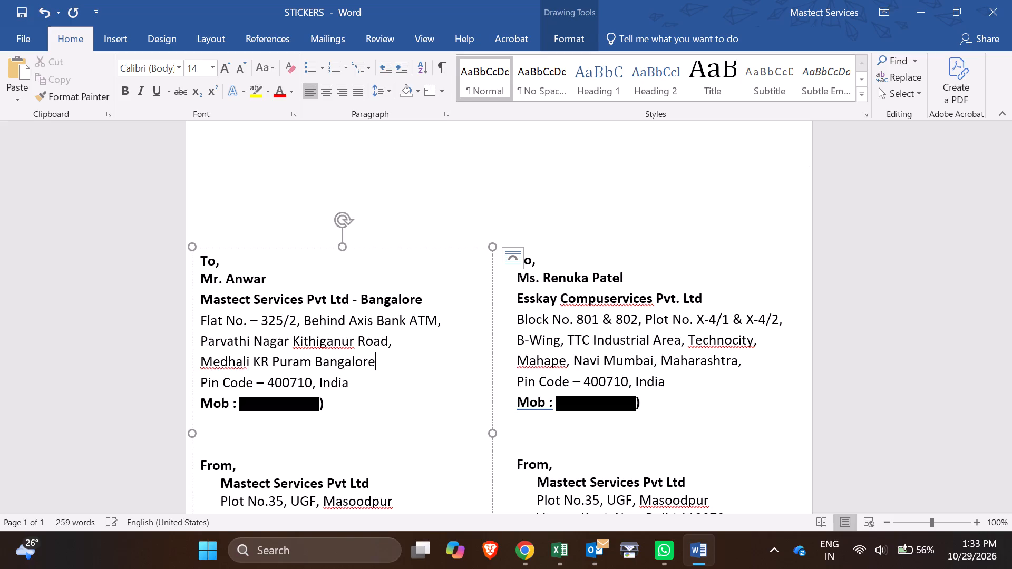
Complete the sticker's third address line with a dash, the recipient's postal code and the country India.
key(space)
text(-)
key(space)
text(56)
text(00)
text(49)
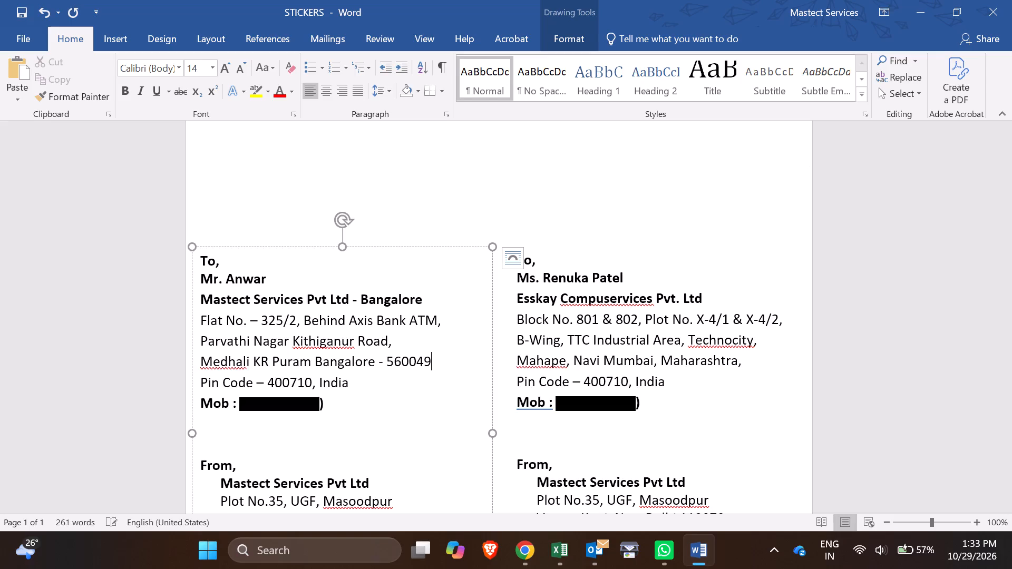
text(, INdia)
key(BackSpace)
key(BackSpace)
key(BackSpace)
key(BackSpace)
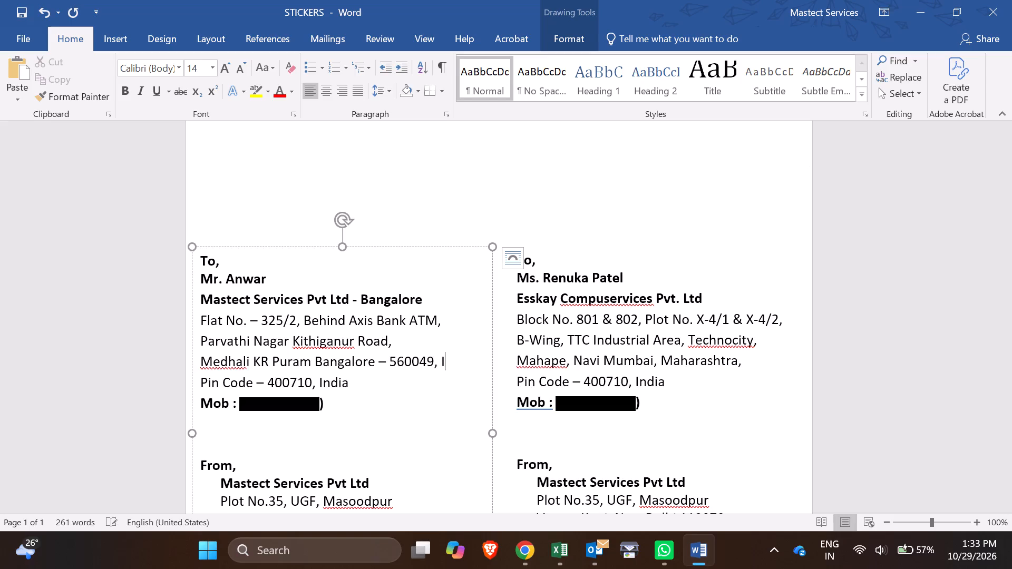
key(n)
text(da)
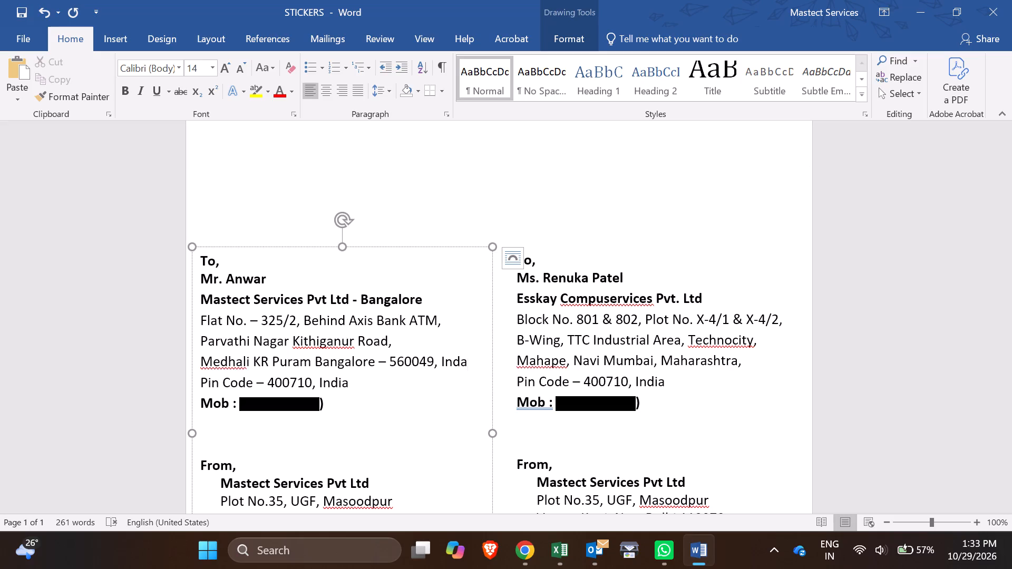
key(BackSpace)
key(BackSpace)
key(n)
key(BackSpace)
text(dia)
Open the mobile number line of the Mastect Services Bangalore sticker for editing.
click(316, 401)
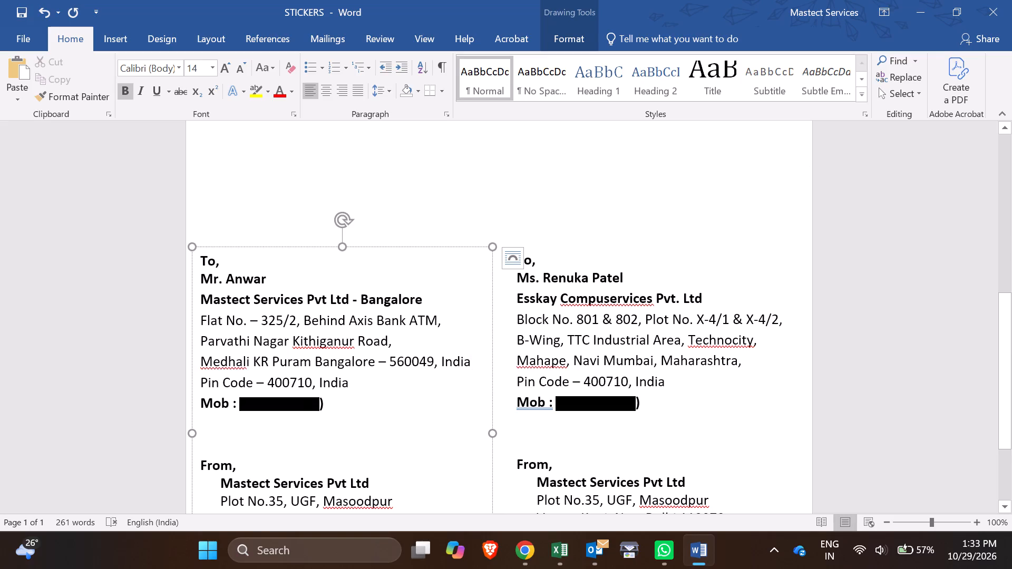
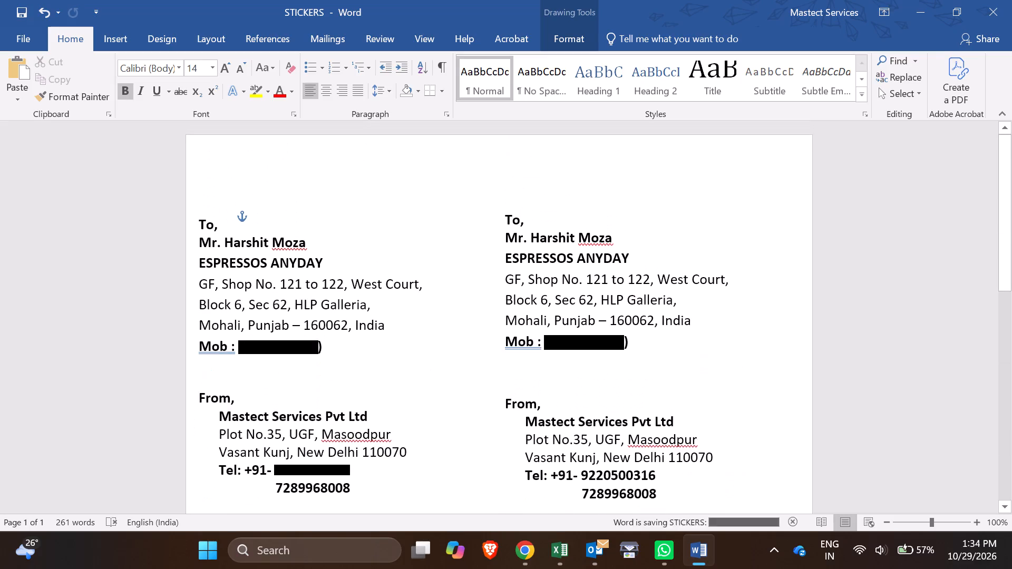
Copy the full recipient block of the Mastect Services Bangalore sticker, from the recipient's name through the mobile number line.
scroll(209, 377, down, 5)
click(201, 152)
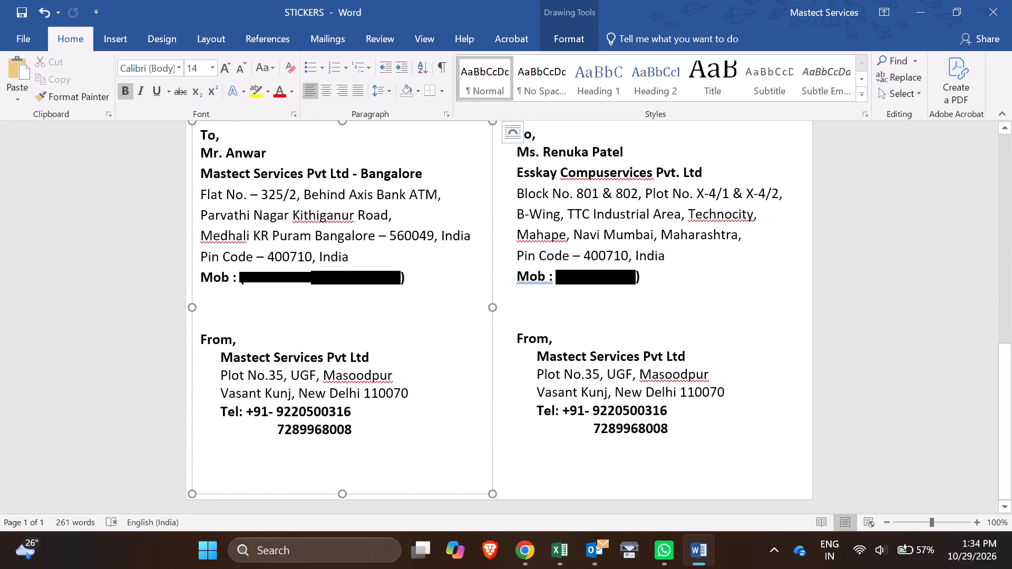
key(shift+Down)
key(shift+Down)
key(shift+Down)
key(shift+Down)
key(shift+Down)
key(shift+Down)
key(shift+Down)
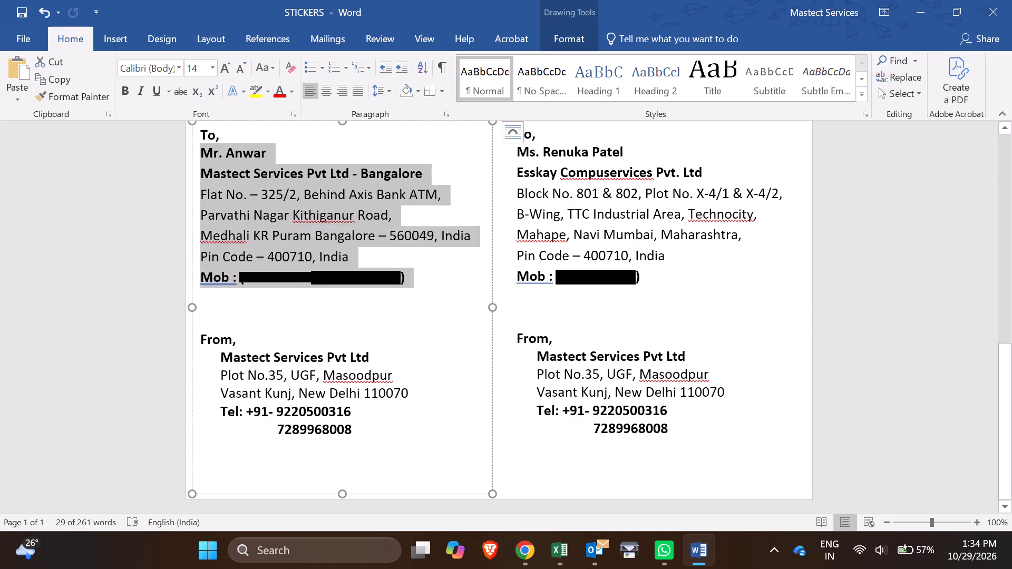
key(shift+Left)
key(ctrl+c)
Replace the Esskay Compuservices sticker's recipient block, from the name through the mobile number, with the copied Mastect Services Bangalore details.
scroll(587, 217, up, 1)
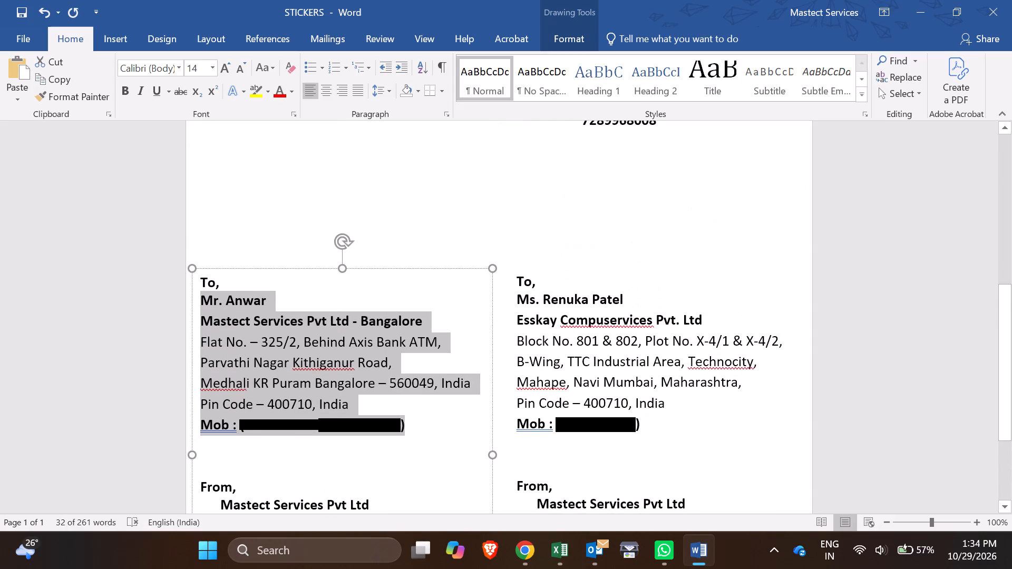
click(515, 299)
key(shift+Down)
key(shift+Down)
key(shift+Down)
key(shift+Down)
key(shift+Down)
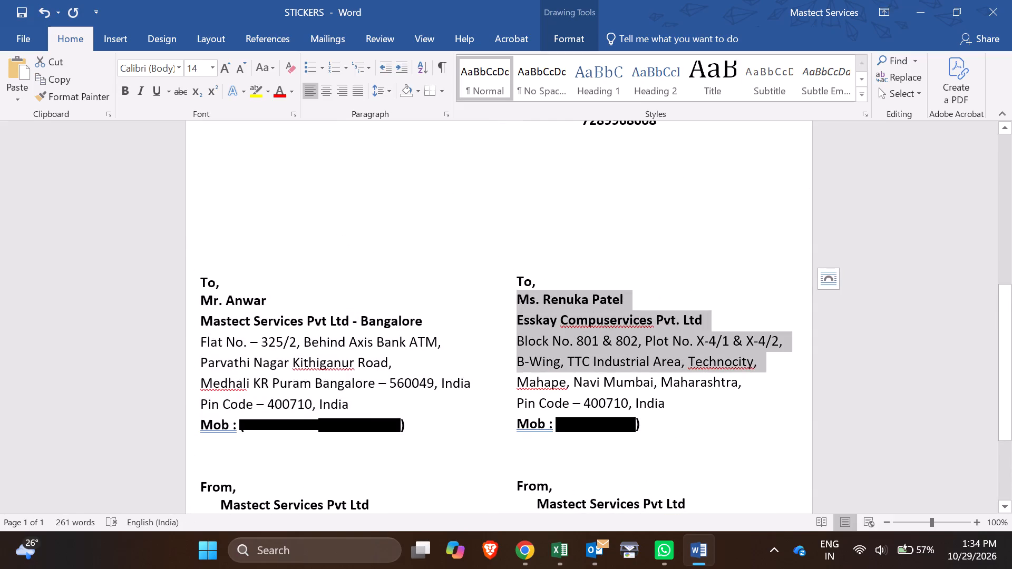
key(shift+Down)
key(shift+Down)
key(shift+Left)
key(ctrl+v)
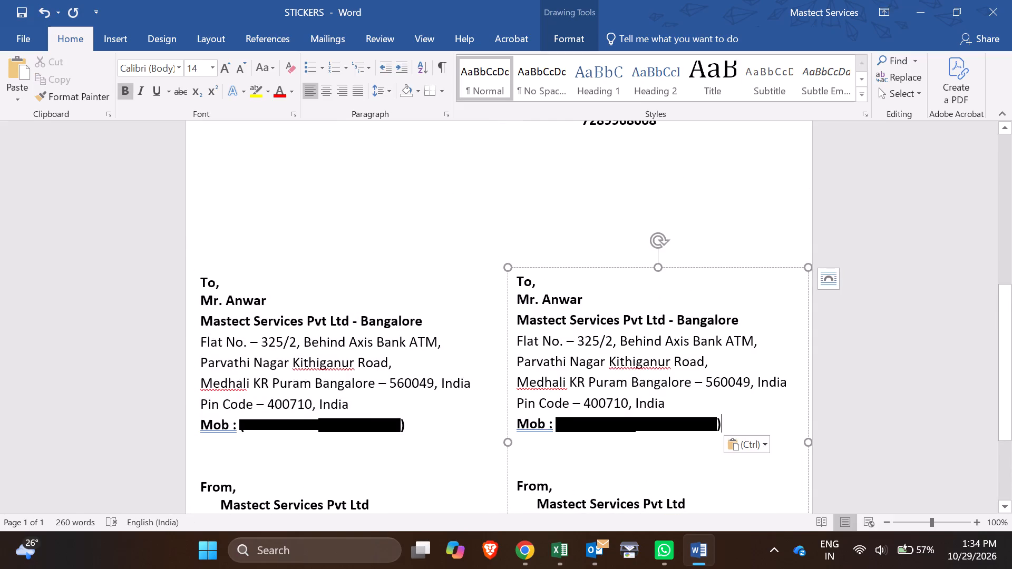
Save the stickers document.
click(371, 352)
key(ctrl+s)
key(ctrl+s)
Set up the sticker sheet for printing with the number of copies set to 1.
scroll(371, 352, up, 5)
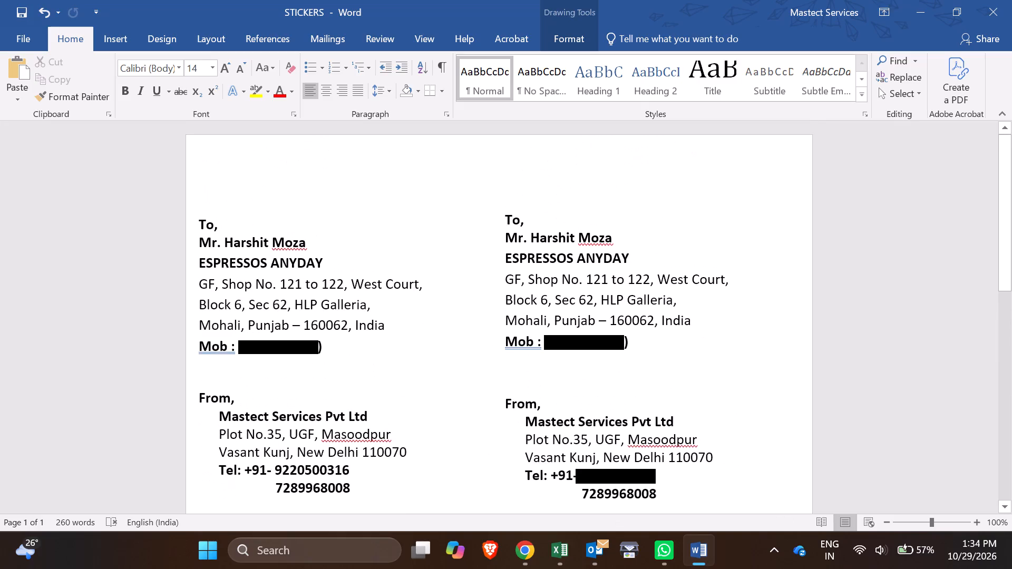
scroll(371, 352, up, 6)
scroll(371, 352, down, 1)
key(ctrl+p)
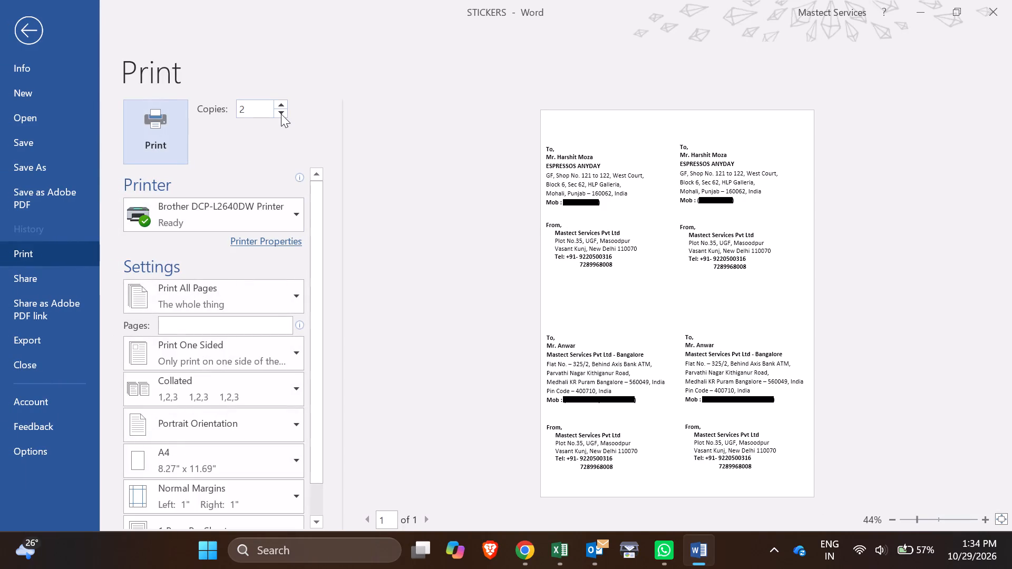
click(281, 114)
click(267, 141)
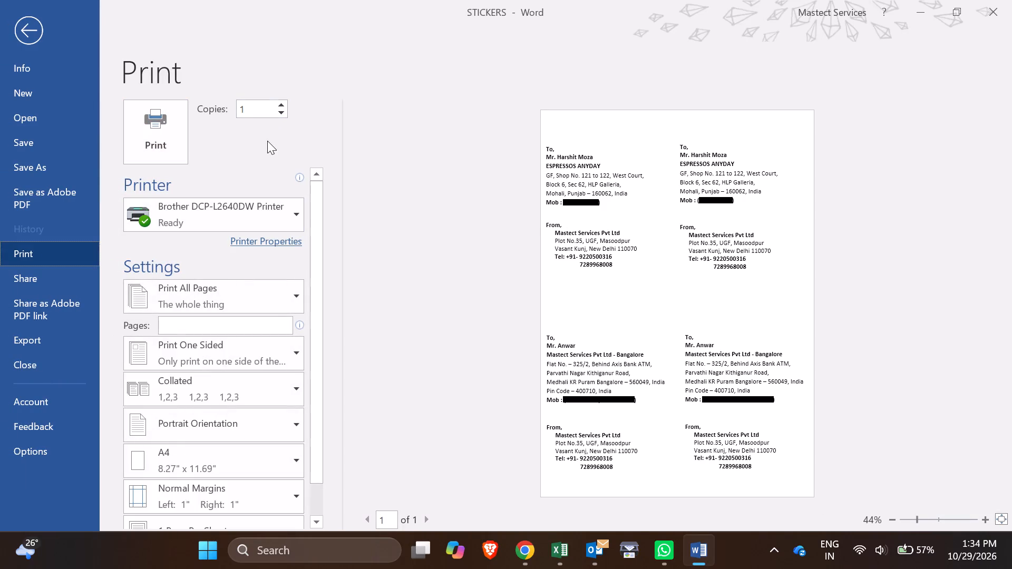
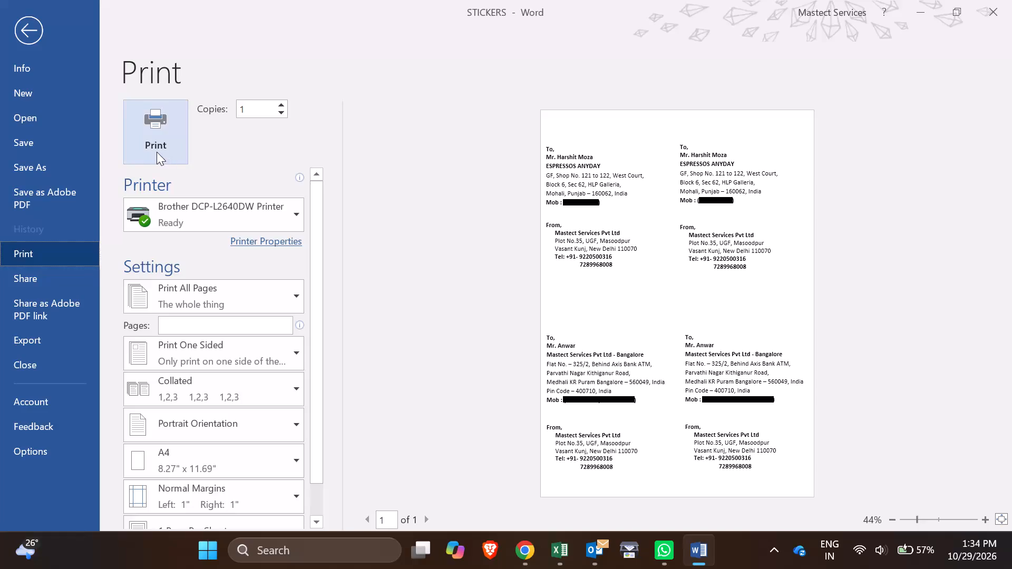
Print one copy of the Espressos Anyday and Mastect Bangalore sticker sheet on the Brother DCP-L2640DW printer.
click(157, 152)
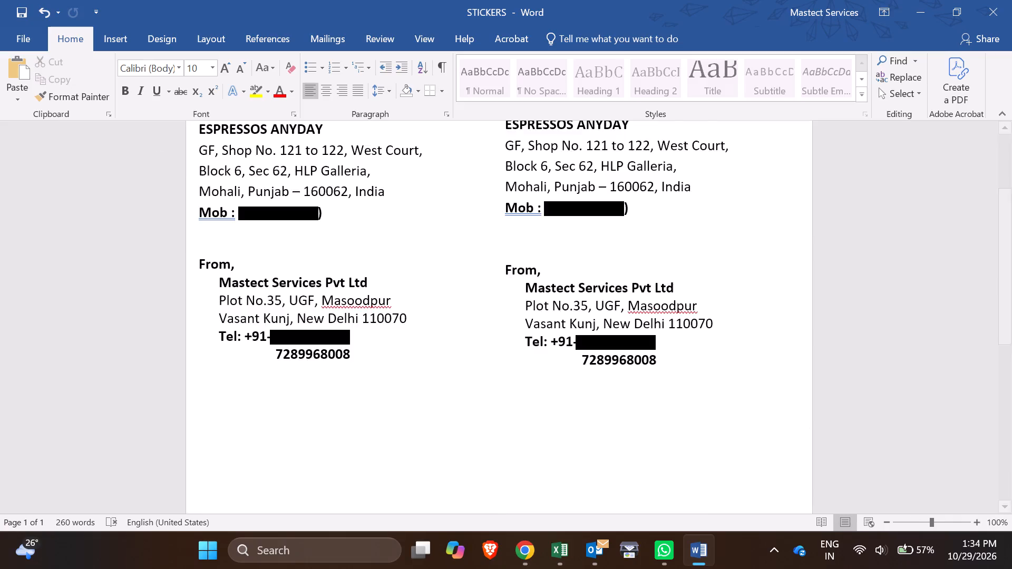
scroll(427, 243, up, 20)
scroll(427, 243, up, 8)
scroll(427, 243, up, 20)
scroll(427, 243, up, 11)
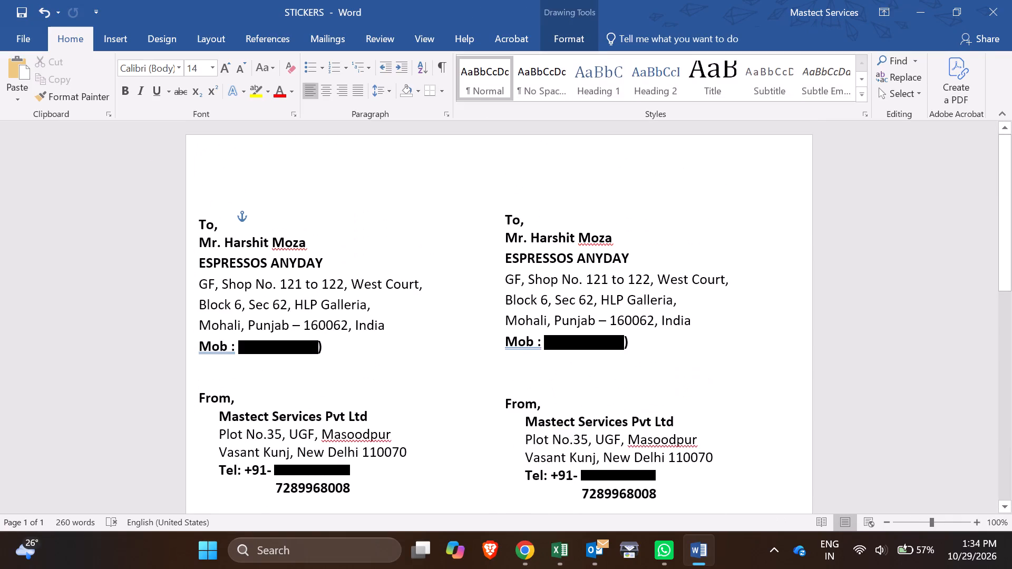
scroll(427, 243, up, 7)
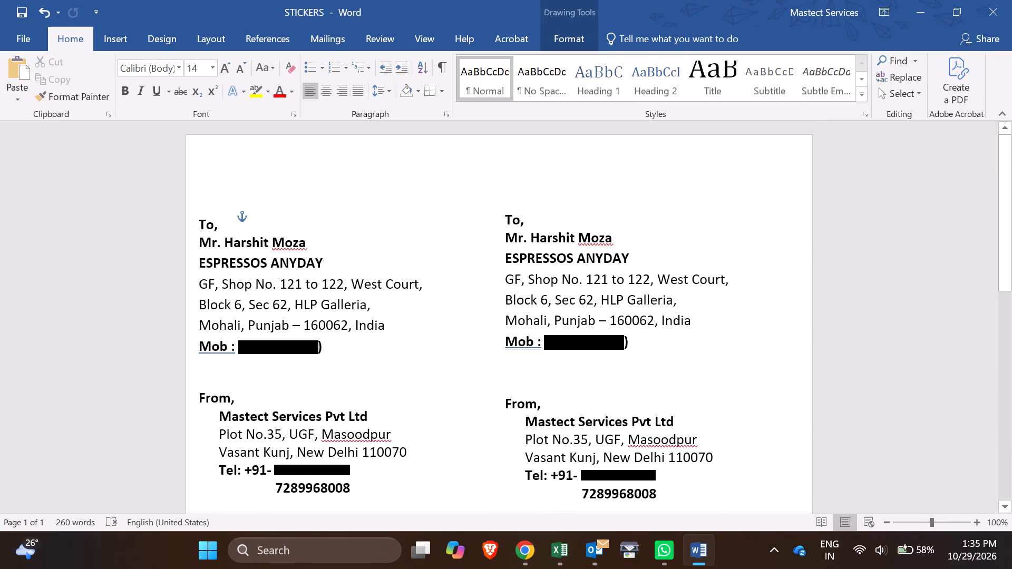
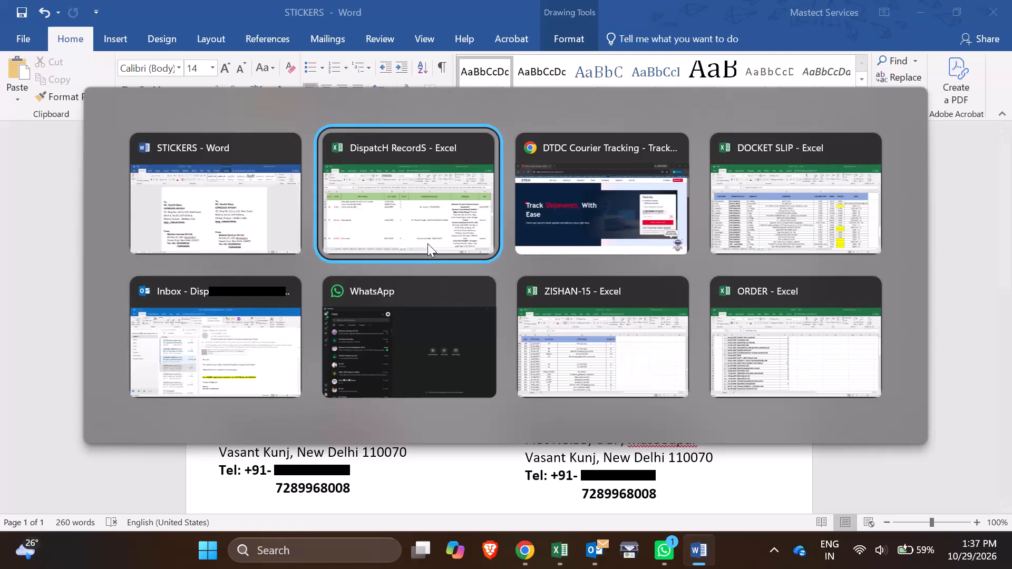
Switch to the DispatcH RecordS workbook and enter centred serial number 94 in the first empty row of the Oct 26 sheet.
key(alt+Right)
key(alt+Left)
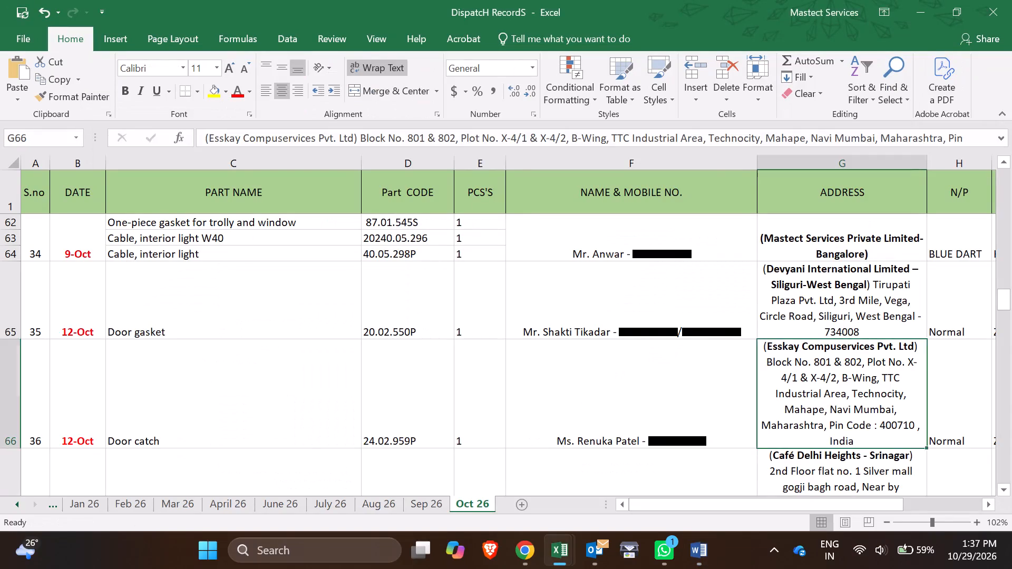
click(415, 311)
key(ctrl+s)
scroll(415, 311, down, 2)
scroll(322, 377, down, 3)
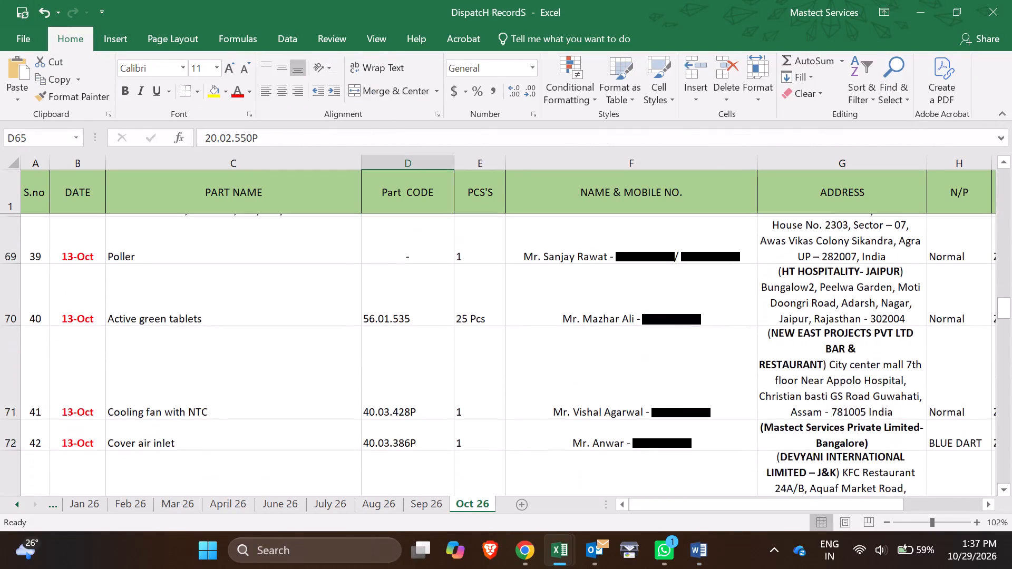
scroll(322, 377, down, 18)
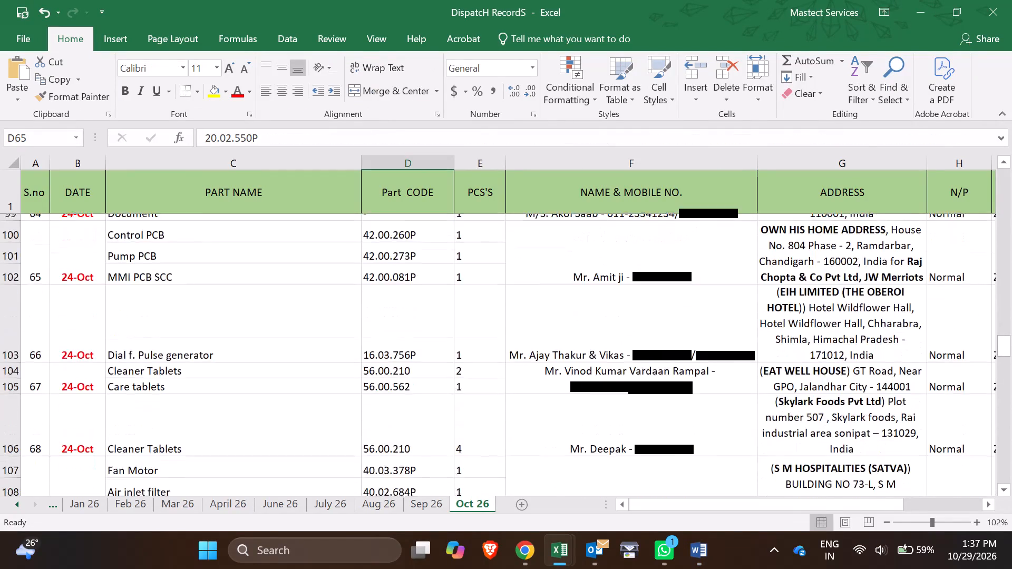
scroll(322, 377, down, 15)
scroll(322, 377, up, 1)
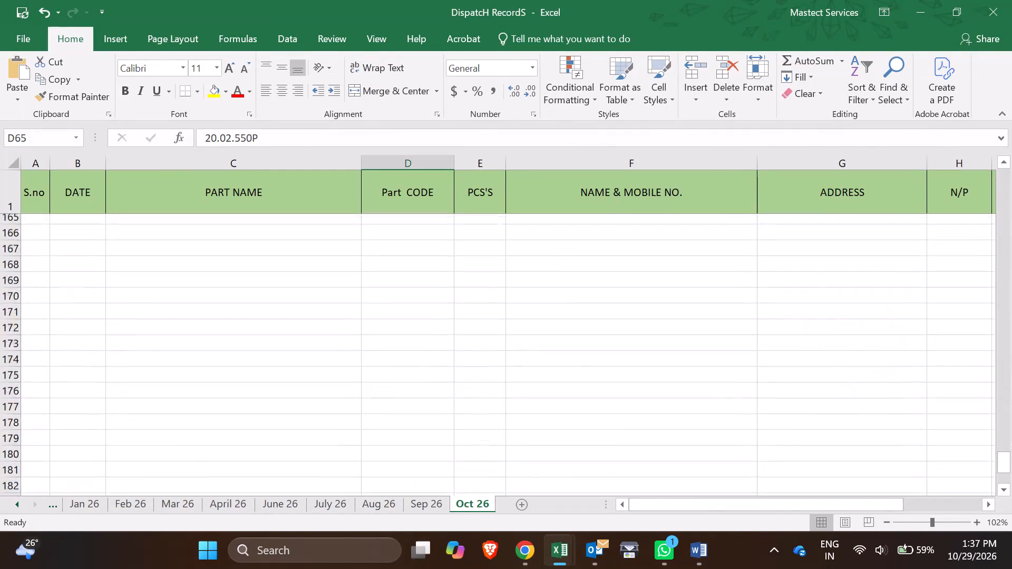
scroll(322, 377, up, 1)
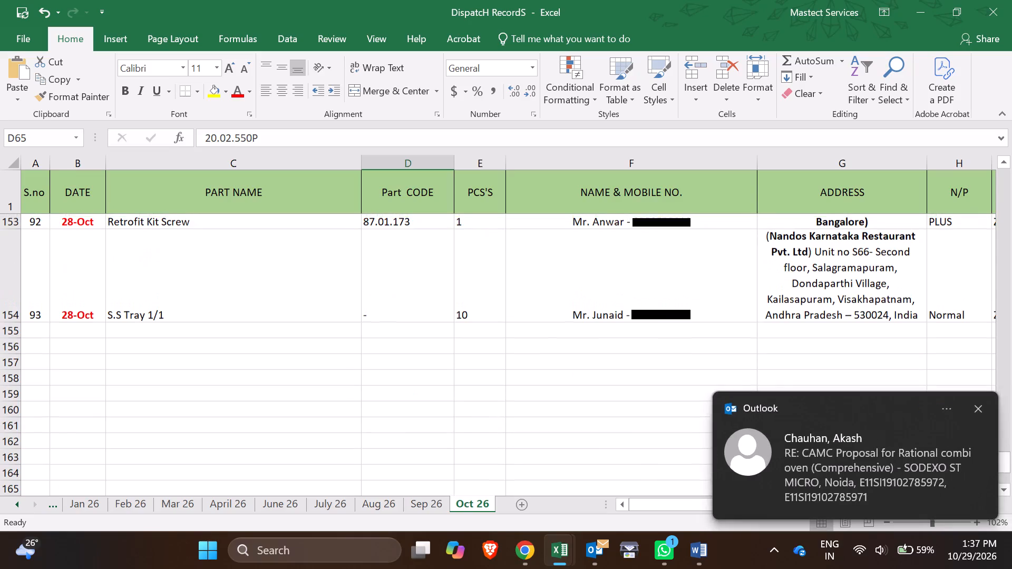
click(36, 327)
text(94)
key(Return)
key(Up)
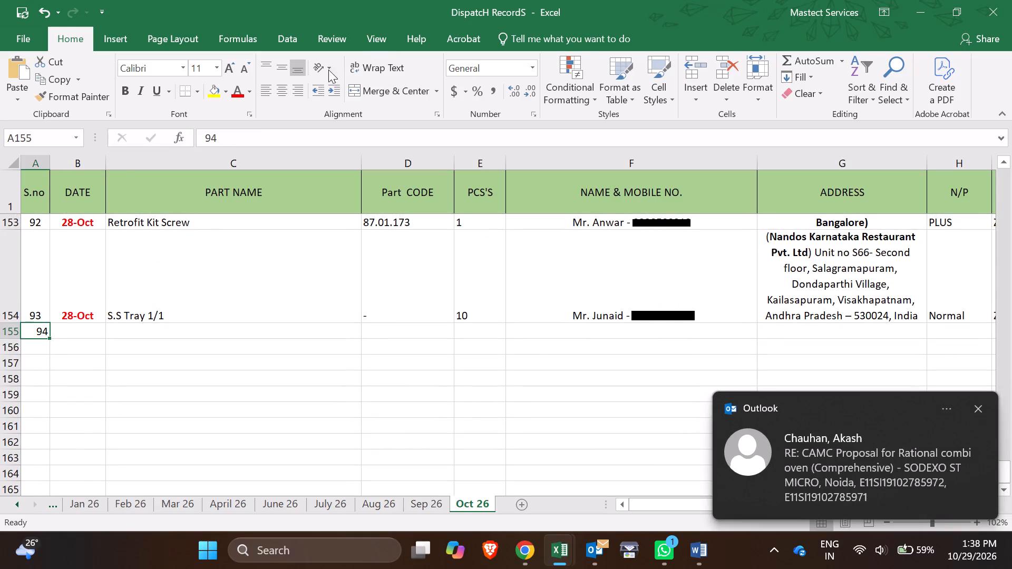
click(282, 92)
key(Right)
key(ctrl+s)
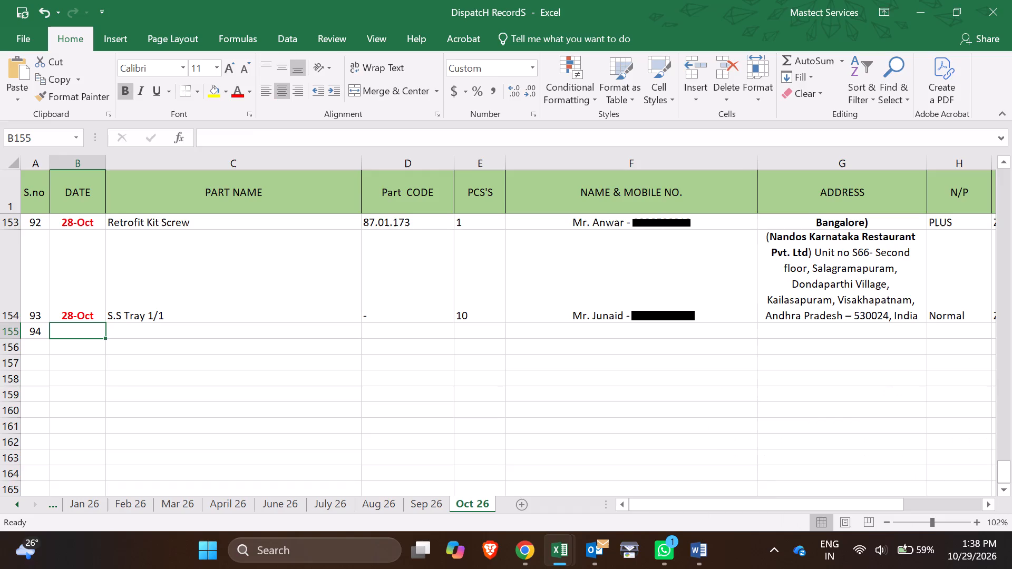
Fill the date of entry 94 from the row above, change it to 29-Oct, and save the workbook.
key(ctrl+d)
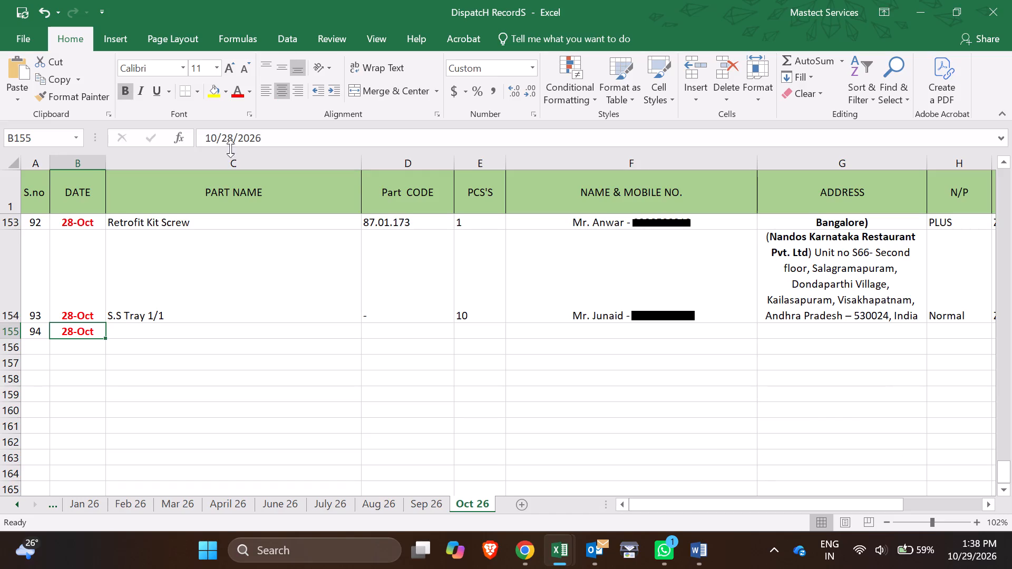
click(232, 147)
click(232, 142)
key(BackSpace)
key(9)
key(Return)
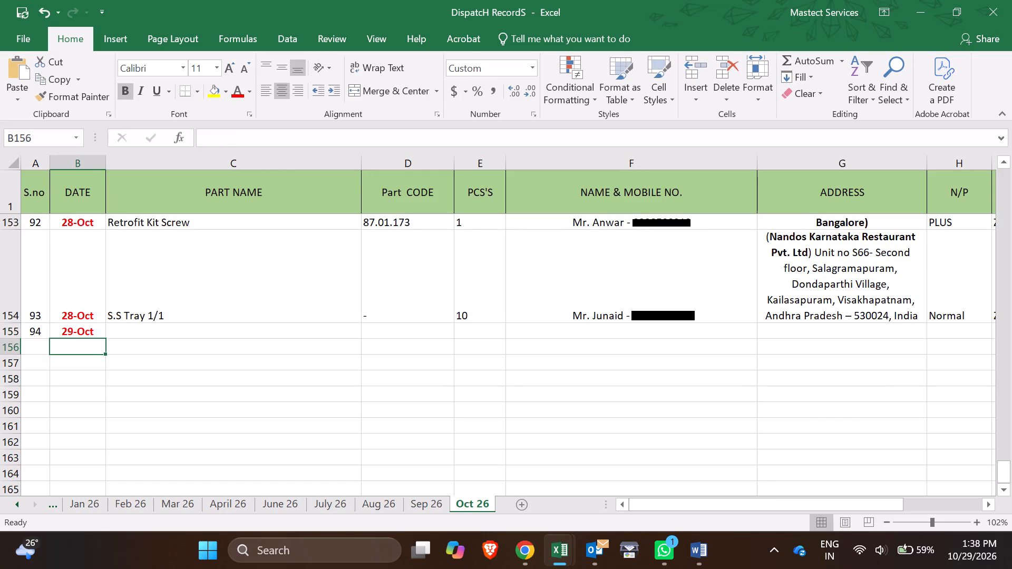
key(Up)
key(ctrl+s)
key(Right)
key(ctrl+s)
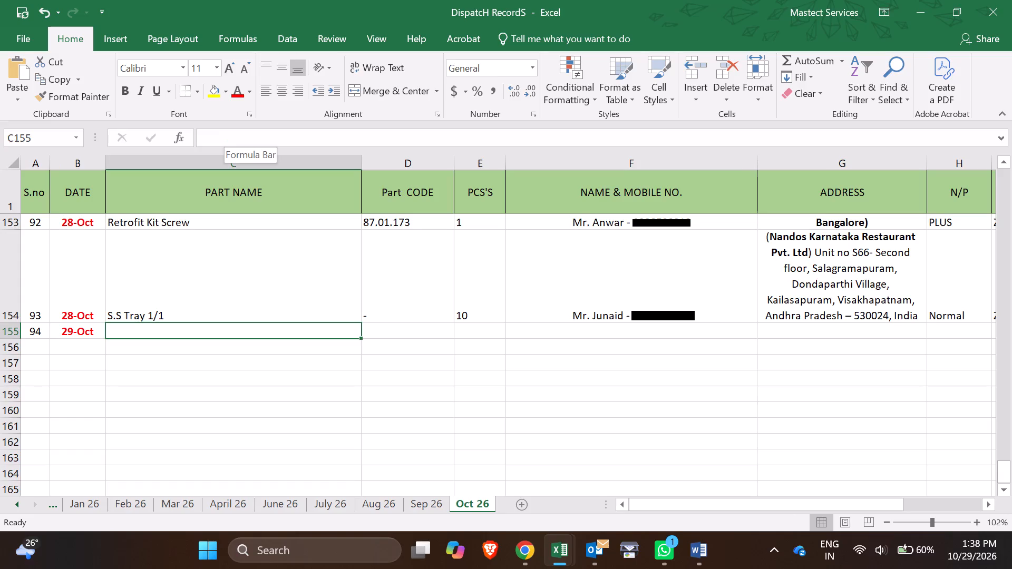
Fill entry 94 with part name Air inlet filter, part code 40.05.424P and 1 piece, and save the workbook.
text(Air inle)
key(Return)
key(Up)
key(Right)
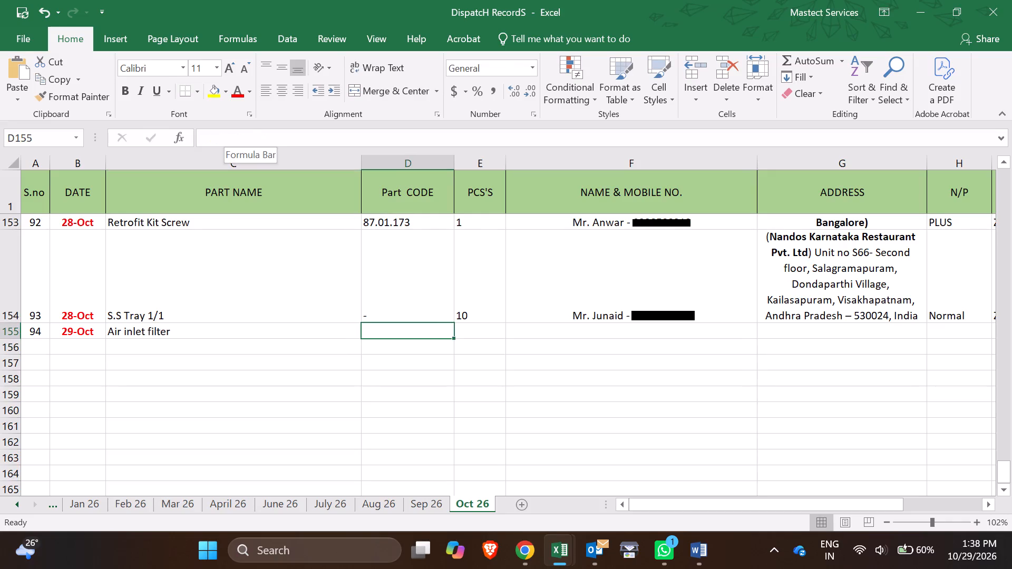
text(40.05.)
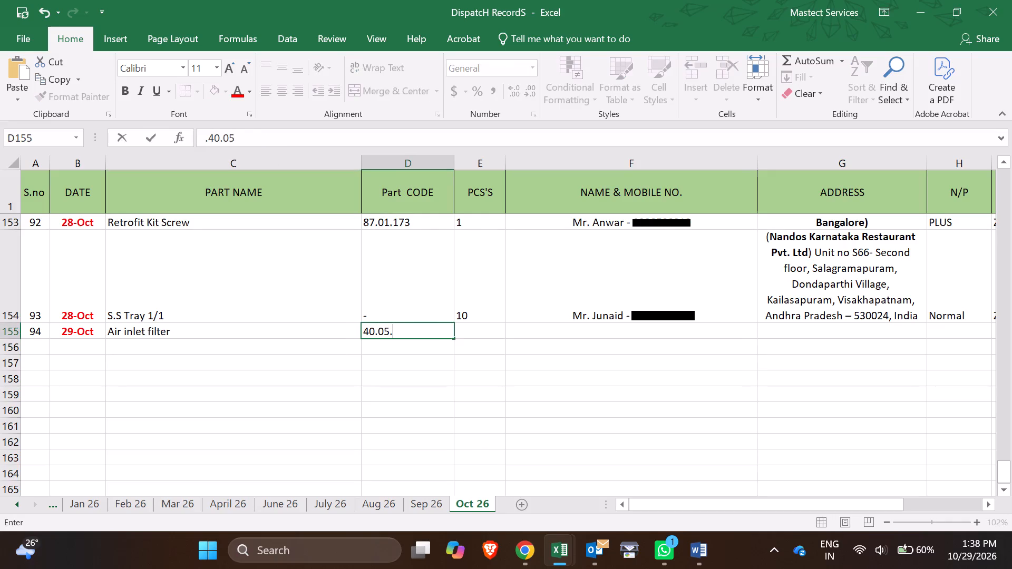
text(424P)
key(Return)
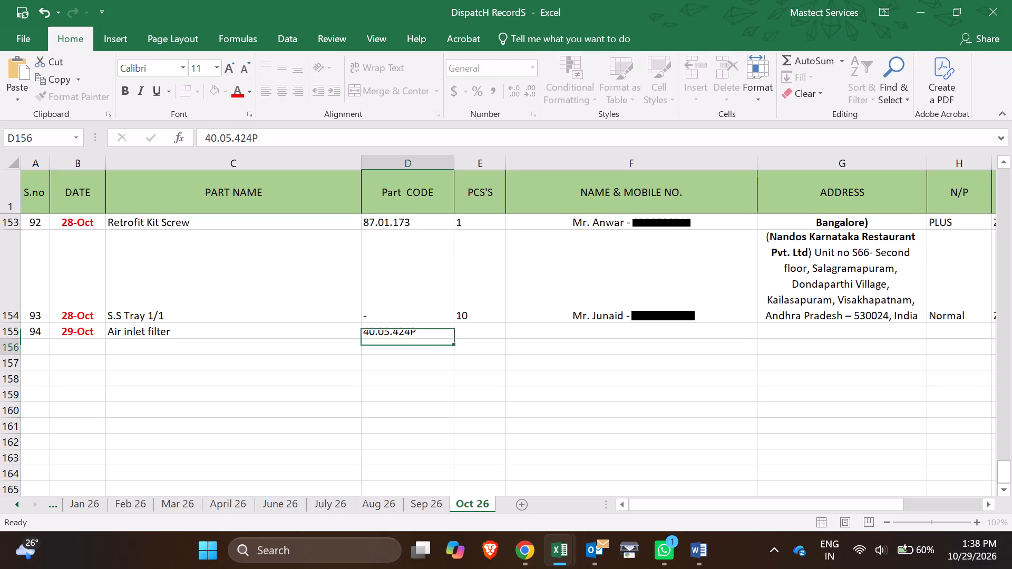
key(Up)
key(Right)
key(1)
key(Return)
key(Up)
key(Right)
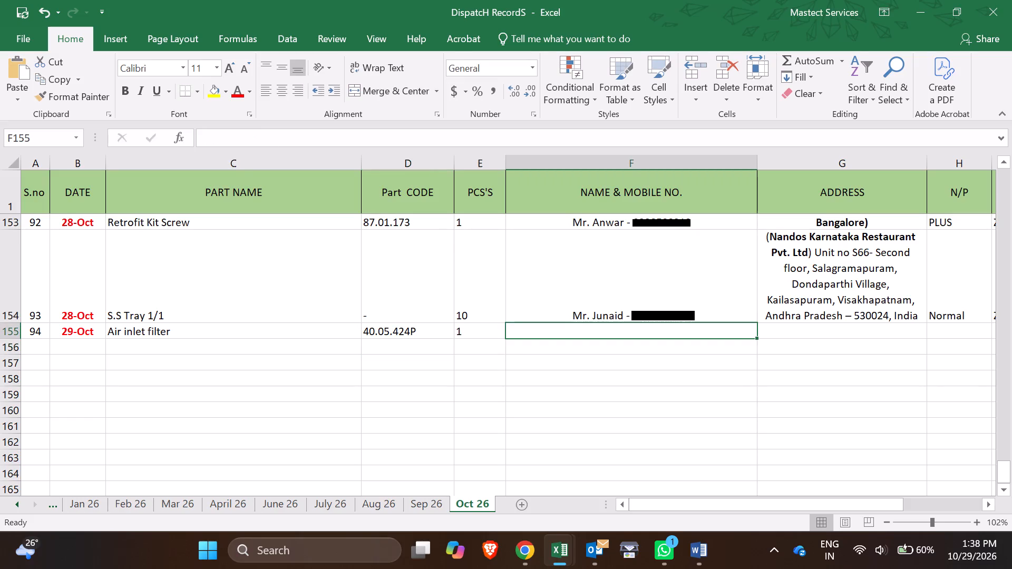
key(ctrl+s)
Enter the Esskay contact's name and mobile number for entry 94, centre the cell, and save the workbook.
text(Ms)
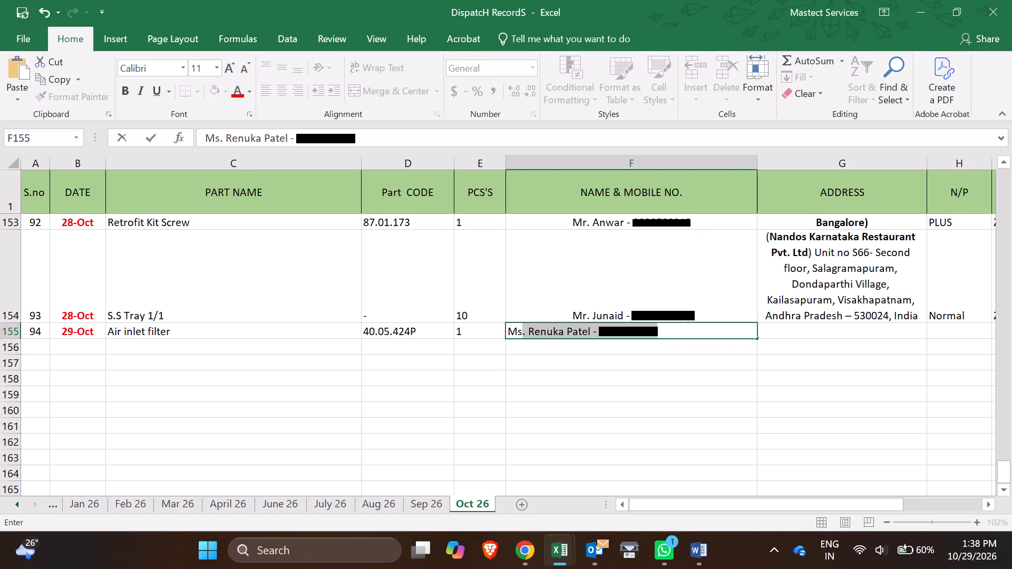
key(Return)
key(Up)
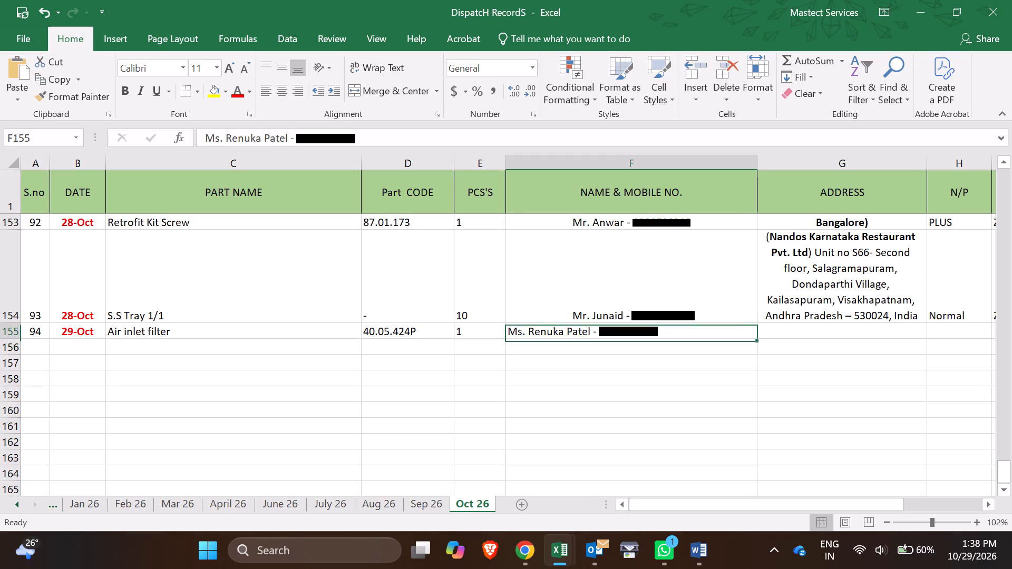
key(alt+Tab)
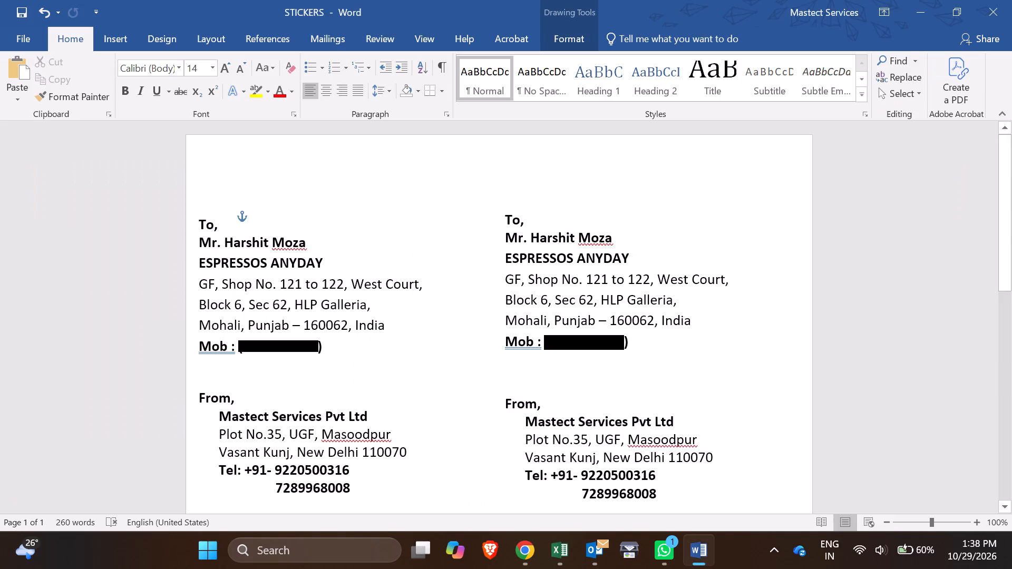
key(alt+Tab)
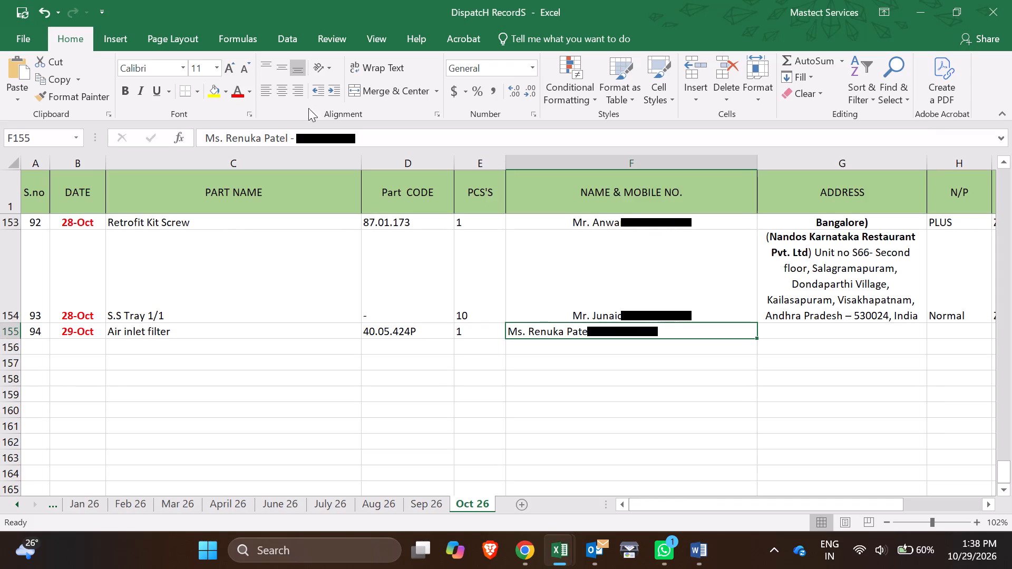
click(283, 89)
key(Right)
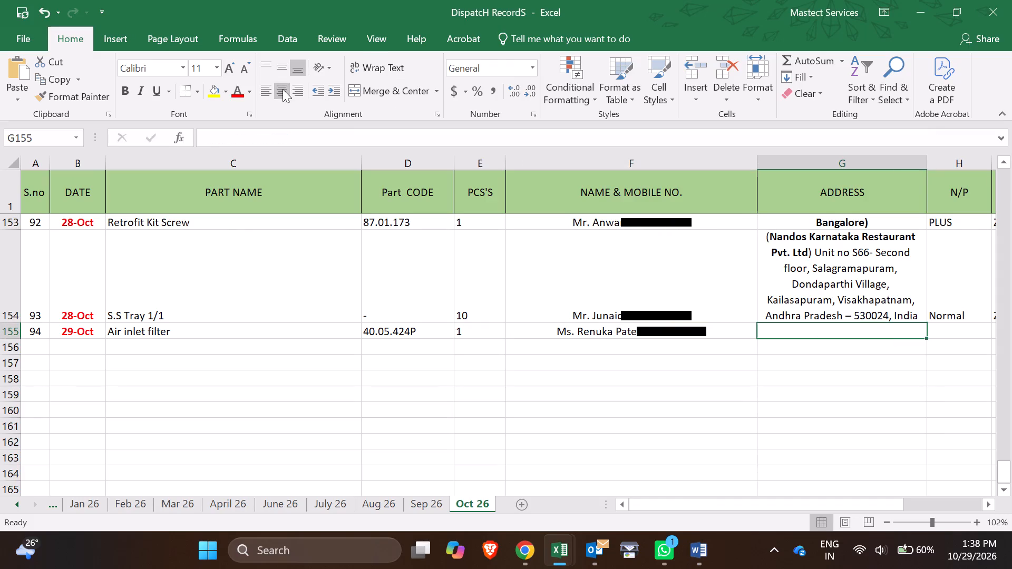
key(ctrl+s)
Enter the Esskay Compuservices Pvt. Ltd address for entry 94, save, and format the cell with wrapped, centred text.
key(shift+parenleft)
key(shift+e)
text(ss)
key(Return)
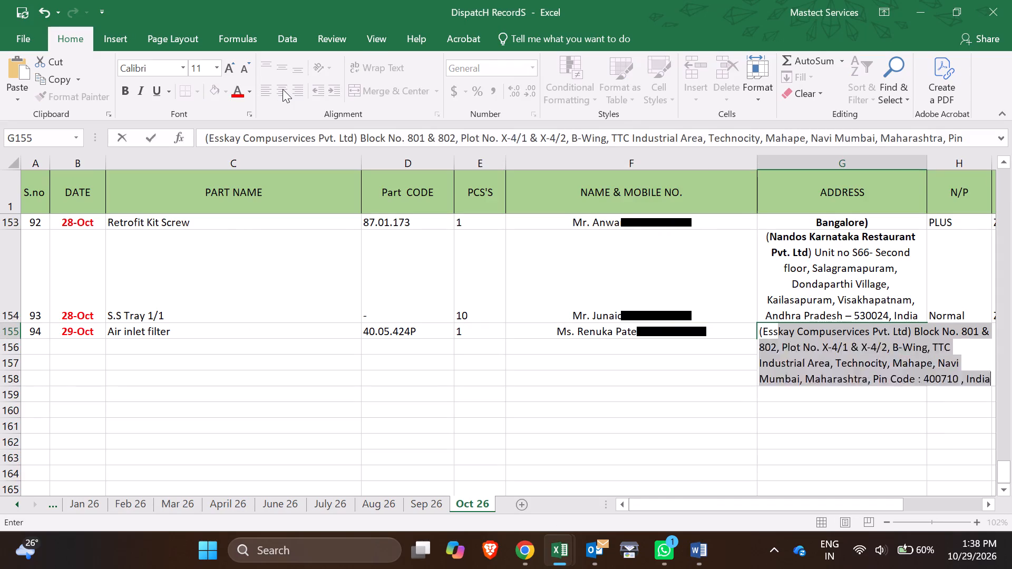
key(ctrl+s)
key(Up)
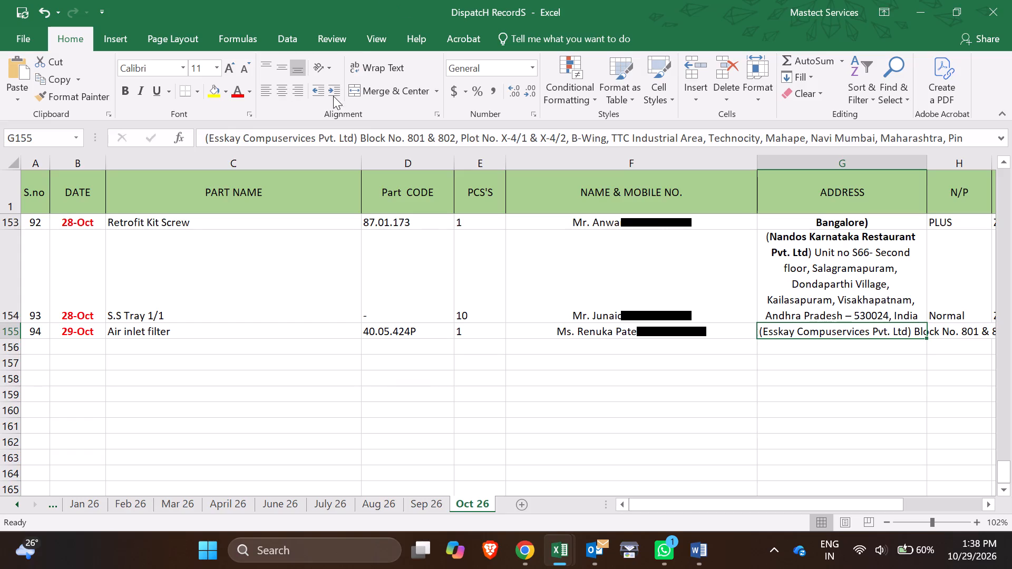
click(378, 70)
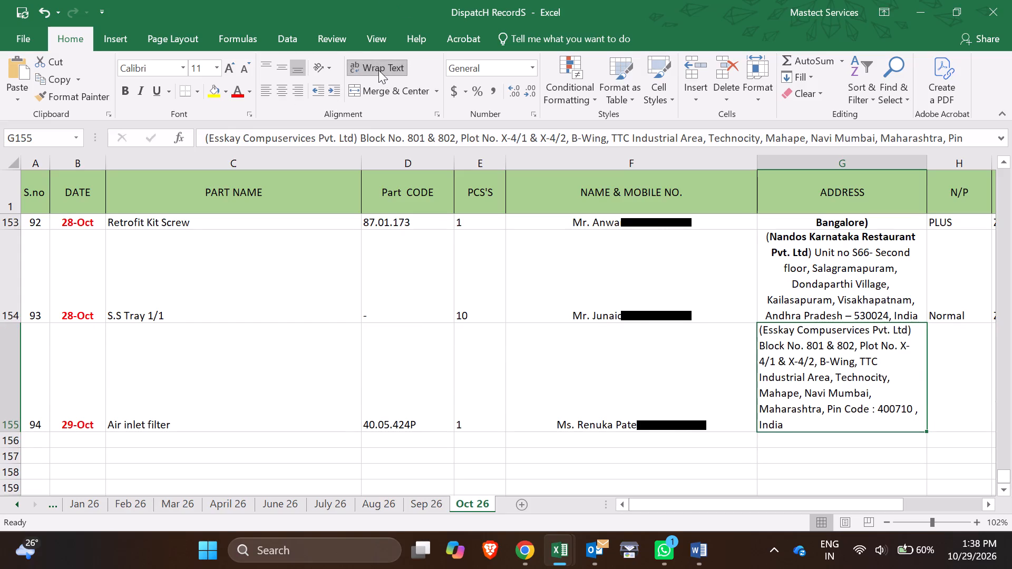
click(276, 97)
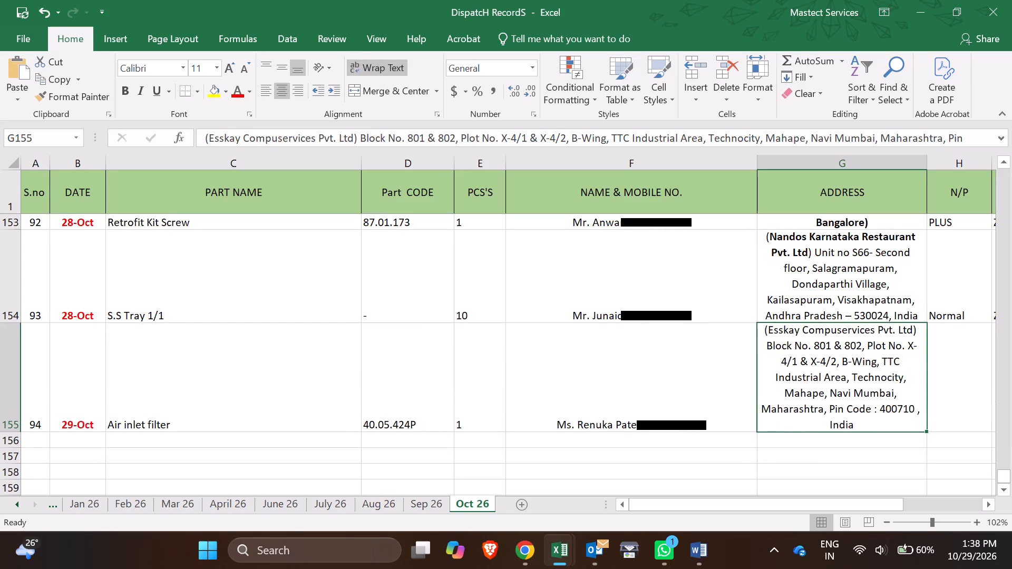
Bold the company name Esskay Compuservices Pvt. Ltd in entry 94's address, save the workbook, and move to the N/P cell.
click(207, 143)
key(Right)
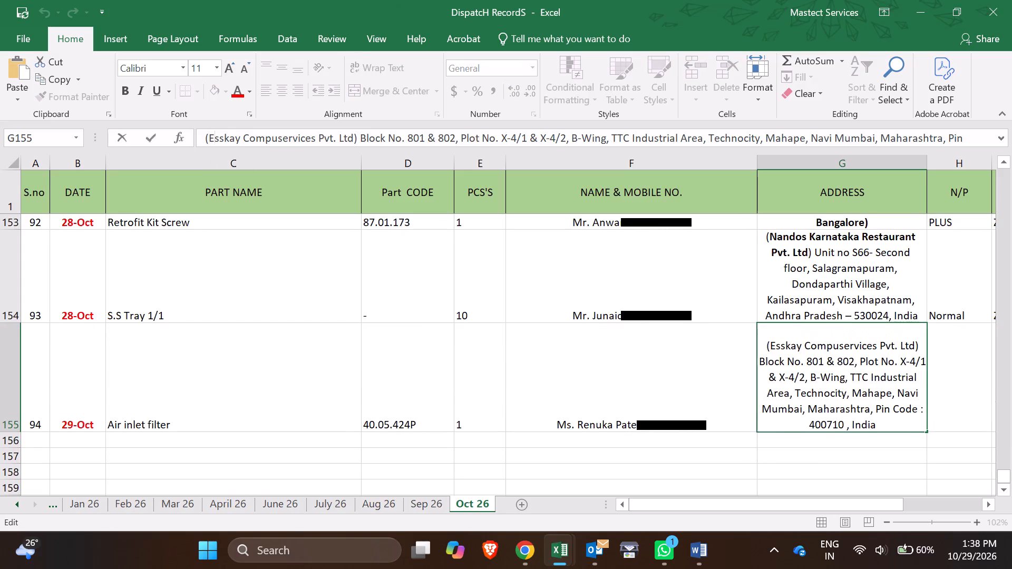
key(Left)
key(shift+Right)
key(shift+Right)
key(shift+Right)
key(shift+Right)
key(shift+Right)
key(shift+Right)
key(shift+Right)
key(shift+Right)
key(shift+Right)
key(shift+Right)
key(shift+Right)
key(shift+Right)
key(shift+Right)
key(shift+Right)
key(shift+Right)
key(shift+Right)
key(shift+Right)
key(shift+Right)
key(shift+Right)
key(shift+Right)
key(shift+Right)
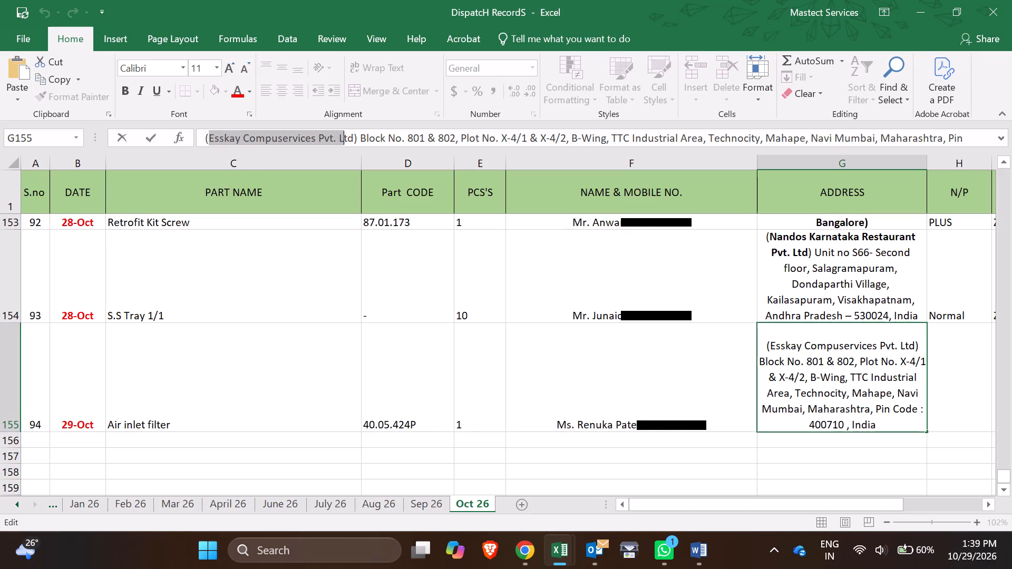
key(shift+Right)
key(shift+Right)
key(ctrl+b)
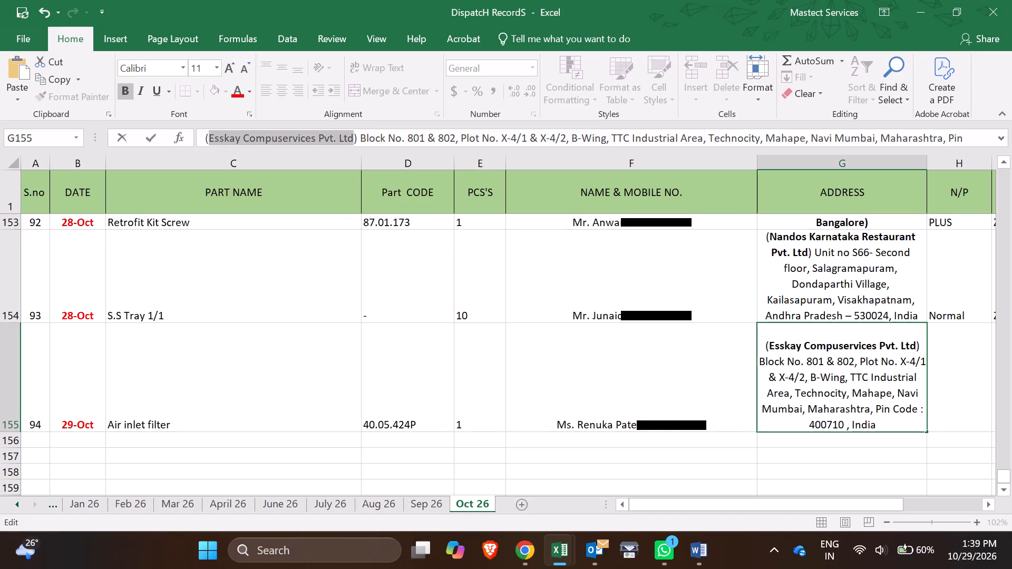
click(590, 387)
key(ctrl+s)
key(Right)
key(Right)
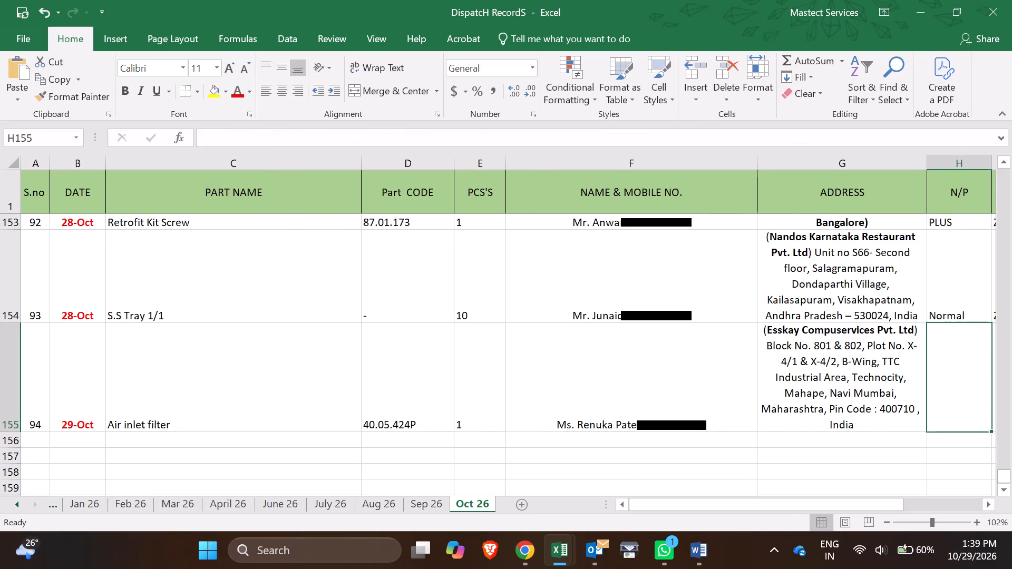
Complete entry 94 with N/P as Normal and the remark Zishan.
key(shift+n)
key(Return)
key(Up)
key(Right)
key(shift+z)
key(shift+Return)
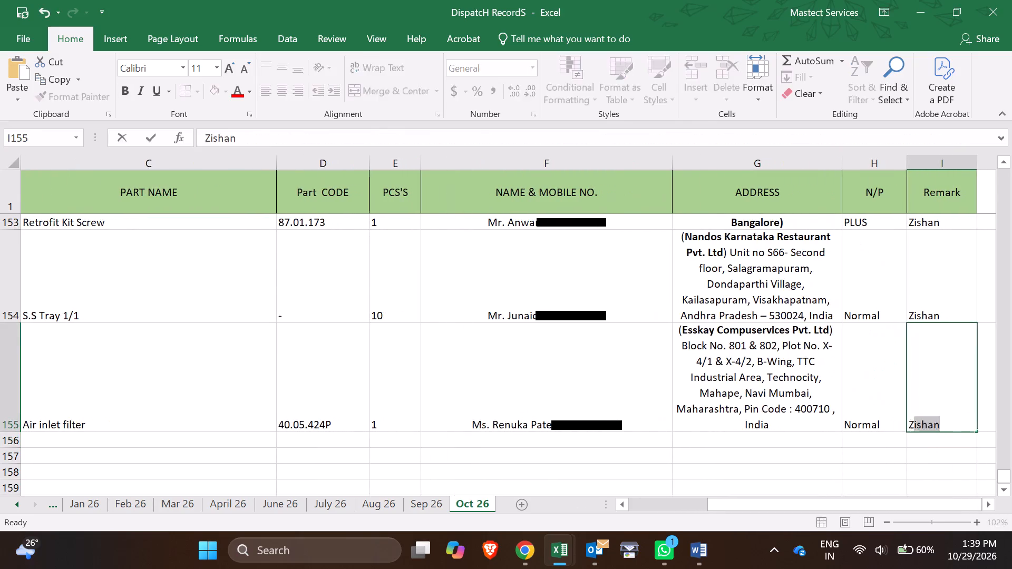
Enter serial number 95 in the row below entry 94 and centre it.
key(Down)
key(Left)
key(Left)
key(Left)
key(Left)
key(Left)
key(Left)
key(Left)
key(Left)
key(Left)
key(Left)
key(Left)
key(Left)
key(Left)
key(Left)
key(Left)
key(Left)
key(Left)
key(Right)
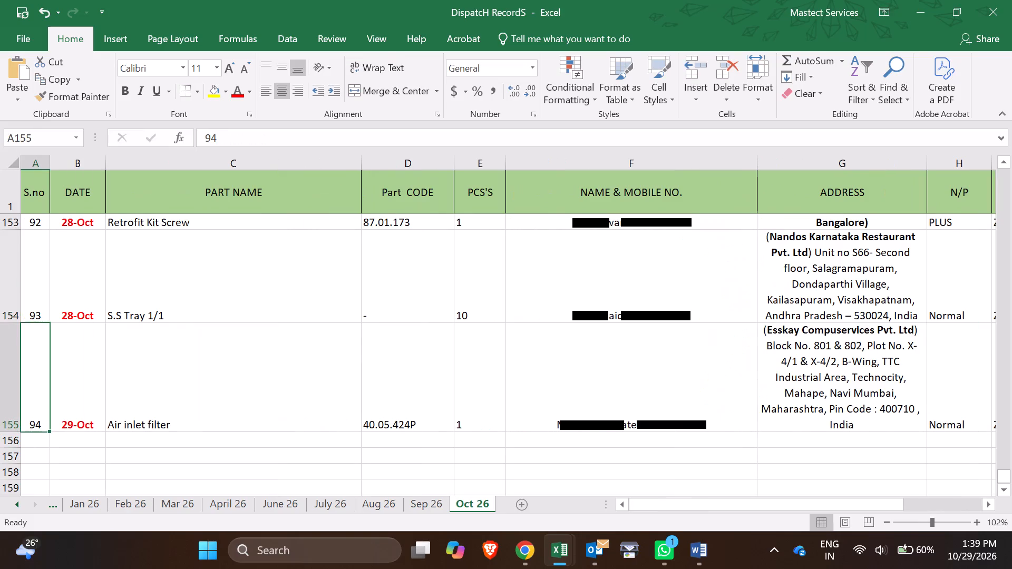
key(Down)
key(Left)
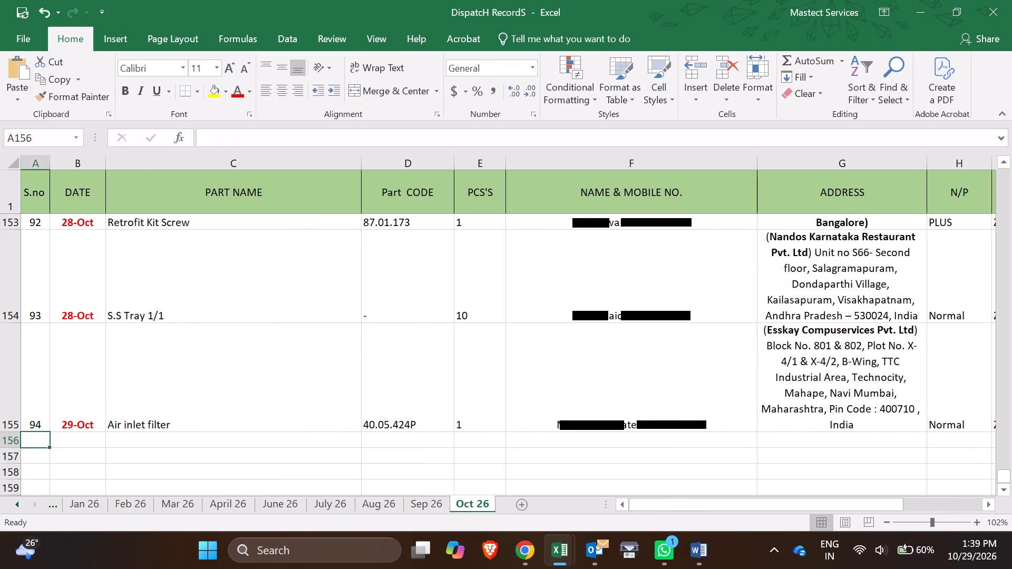
text(95)
key(Return)
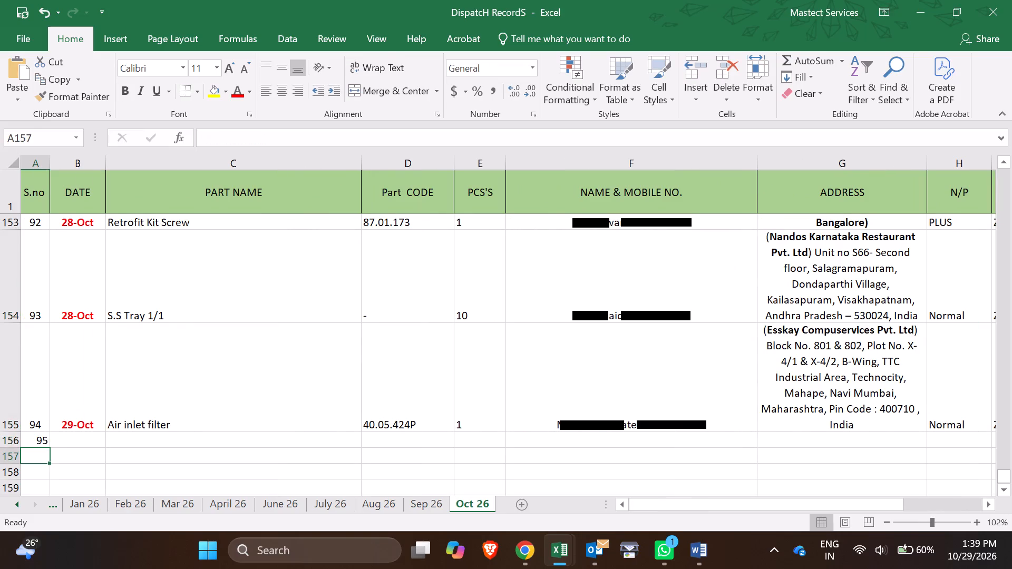
key(Up)
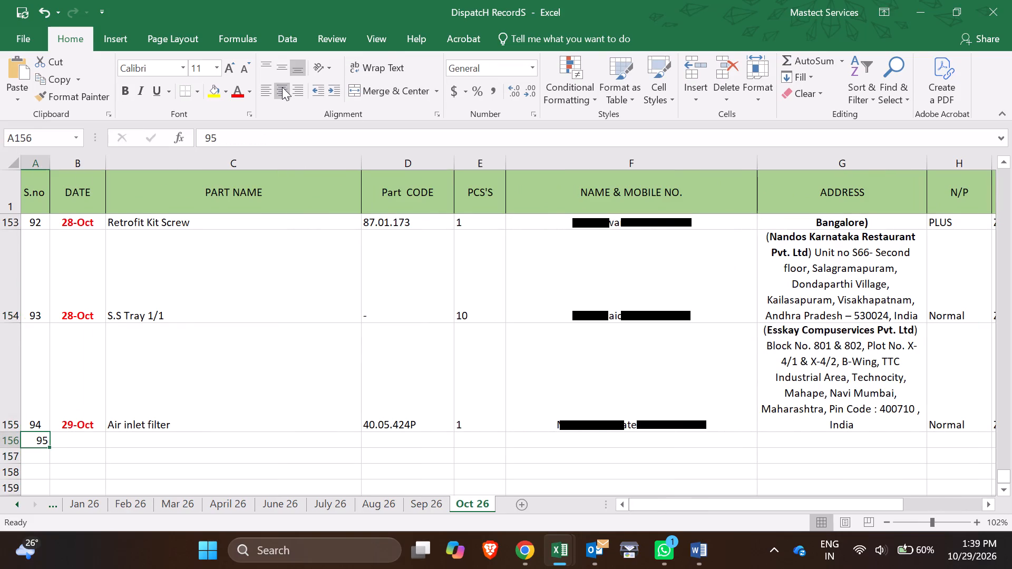
click(282, 87)
Fill the 29-Oct date down from entry 94 into entry 95 and save the workbook.
key(Right)
key(ctrl+d)
key(ctrl+s)
key(Right)
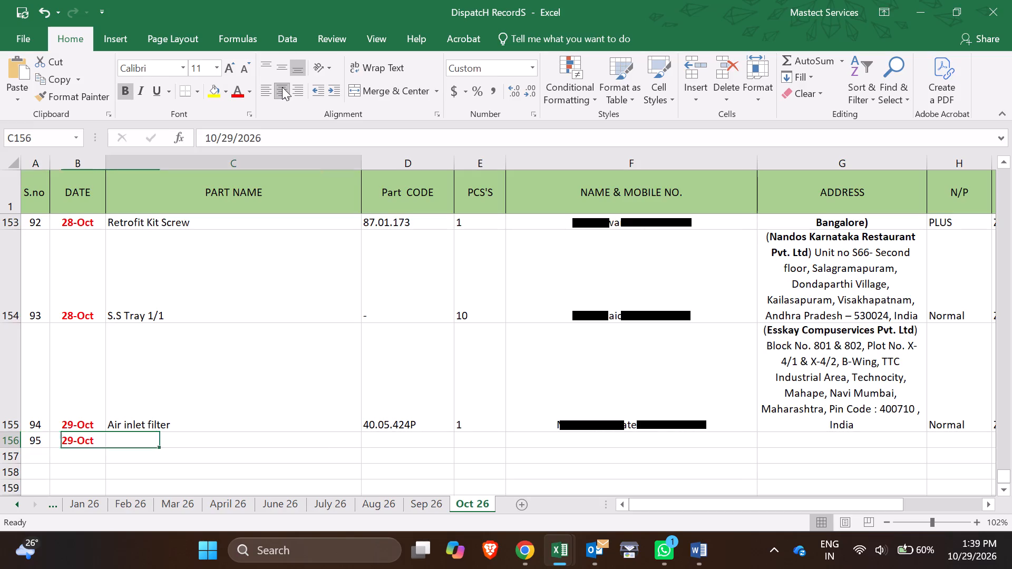
key(ctrl+s)
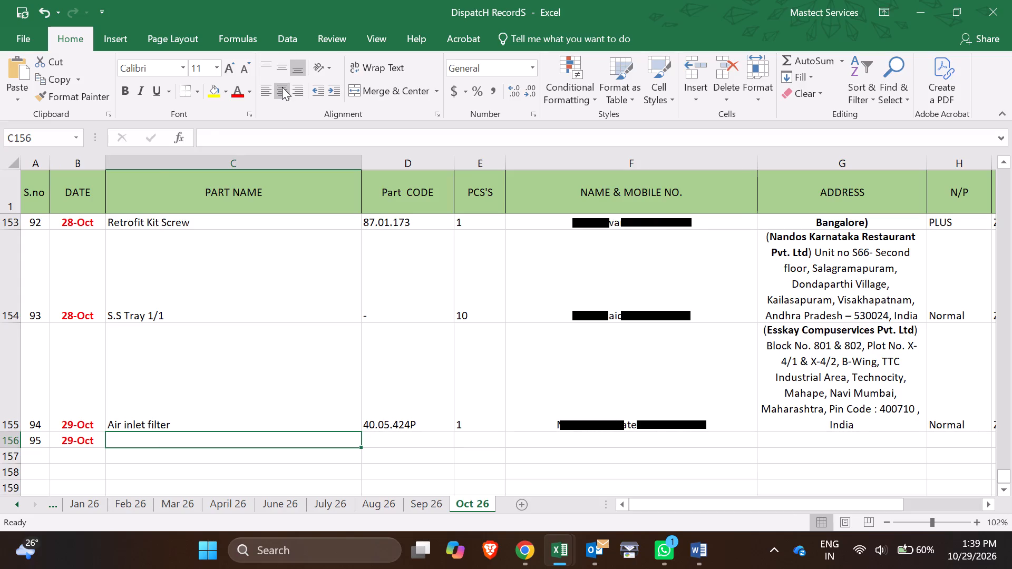
Enter the part name "Cable control harness" for entry 95.
text(Cab)
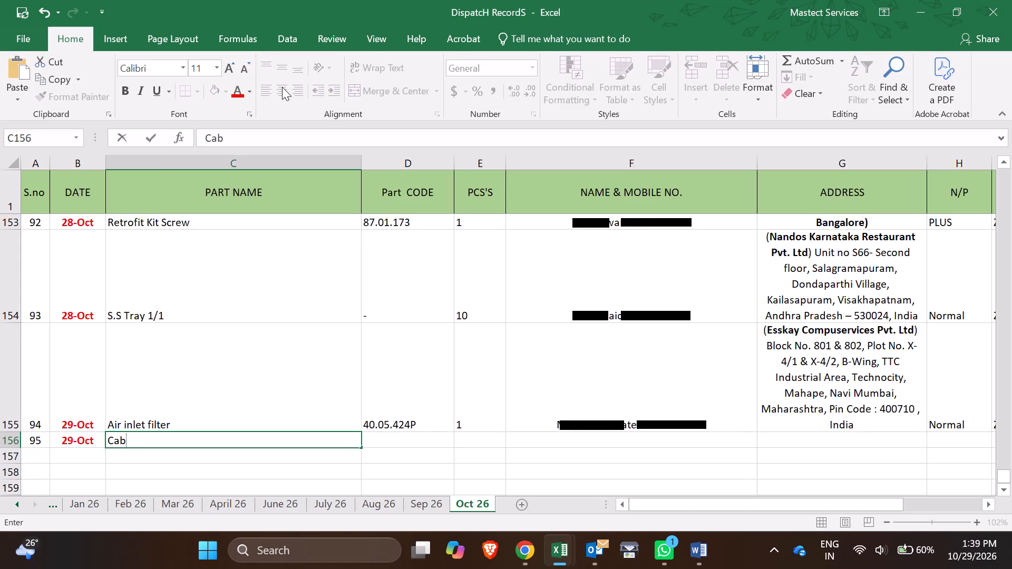
key(BackSpace)
text(ble)
key(space)
text(control)
key(space)
text(harness)
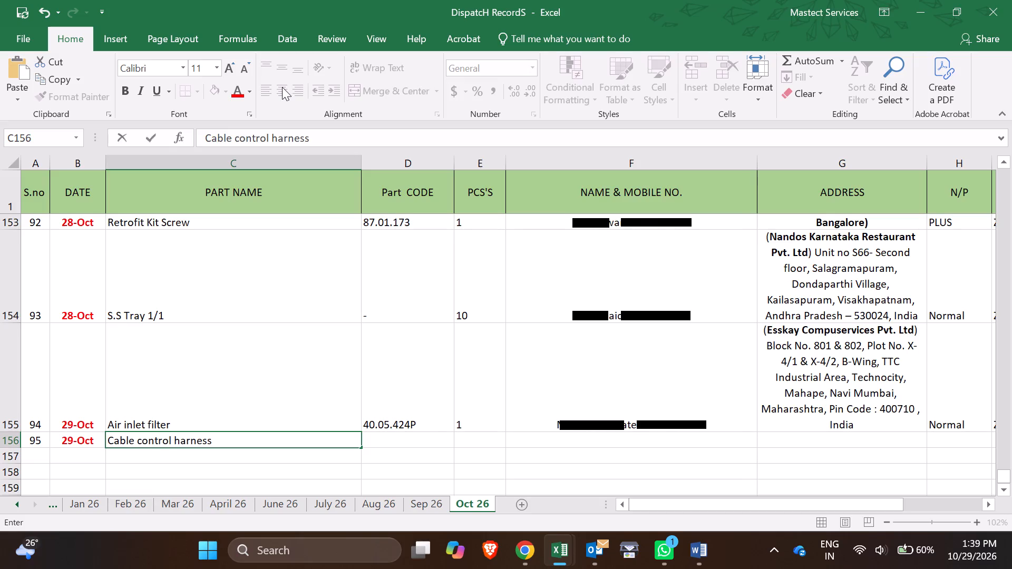
Enter part code 40.06.055P and a quantity of 1 piece for entry 95, and save the workbook.
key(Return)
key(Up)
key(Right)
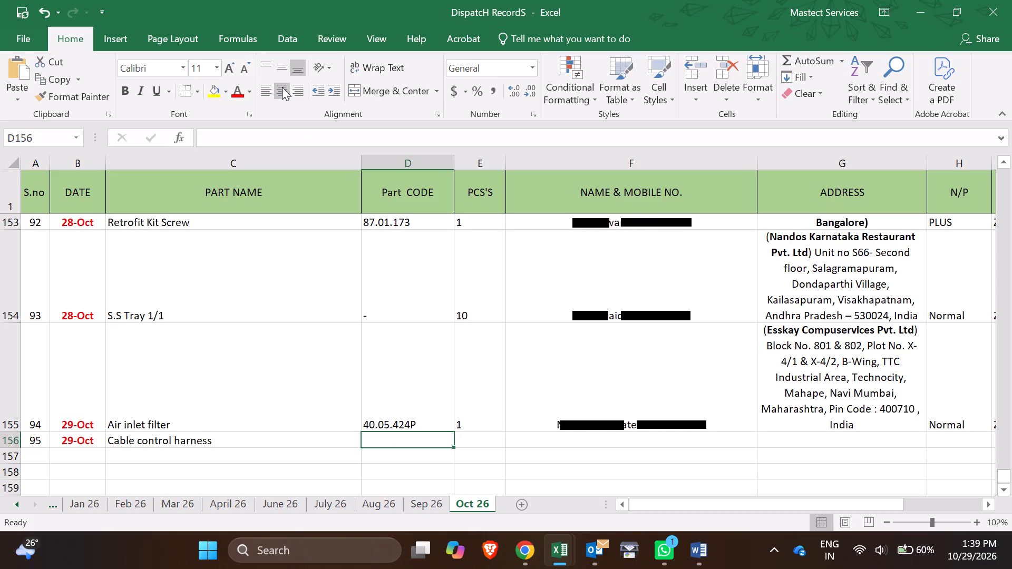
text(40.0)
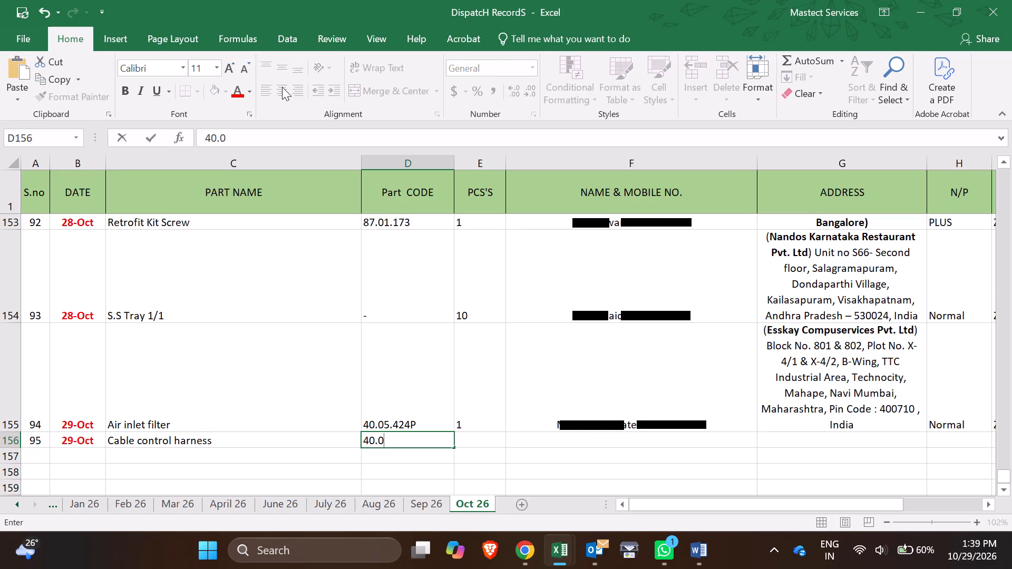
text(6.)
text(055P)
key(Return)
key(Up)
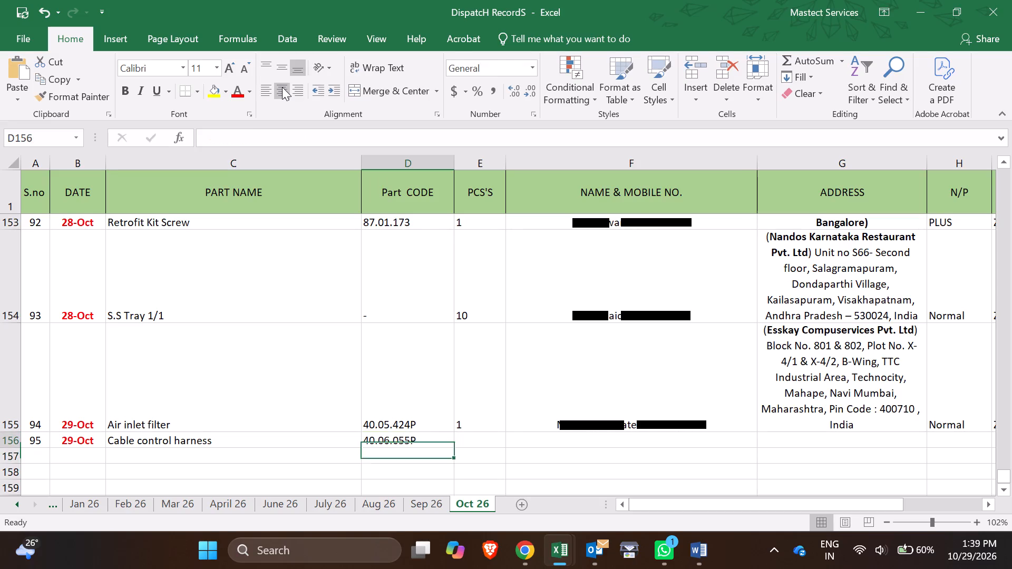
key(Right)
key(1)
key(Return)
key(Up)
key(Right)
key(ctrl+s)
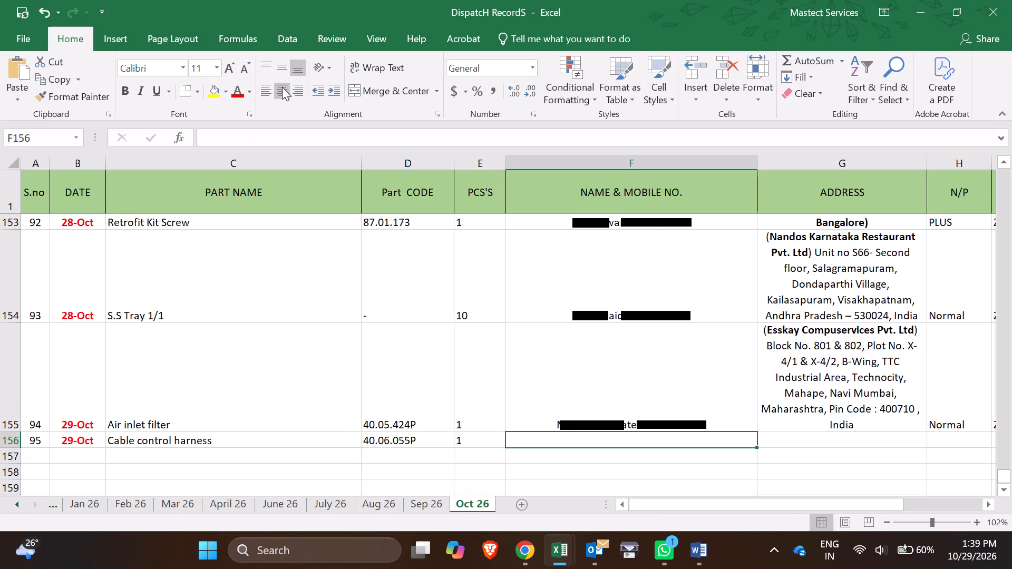
Enter Mr. Anwar with his mobile number as entry 95's contact, centre the cell and save the workbook.
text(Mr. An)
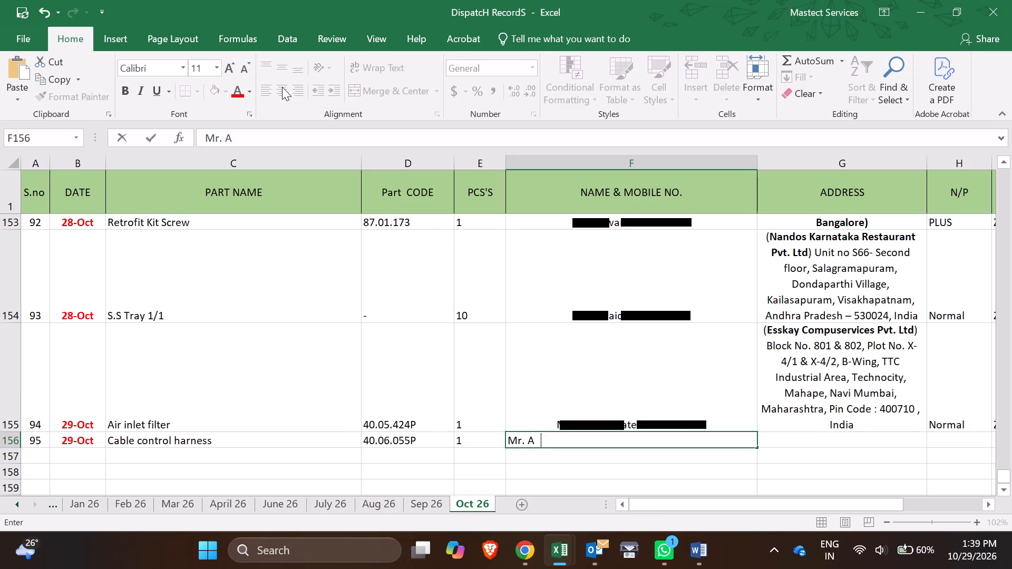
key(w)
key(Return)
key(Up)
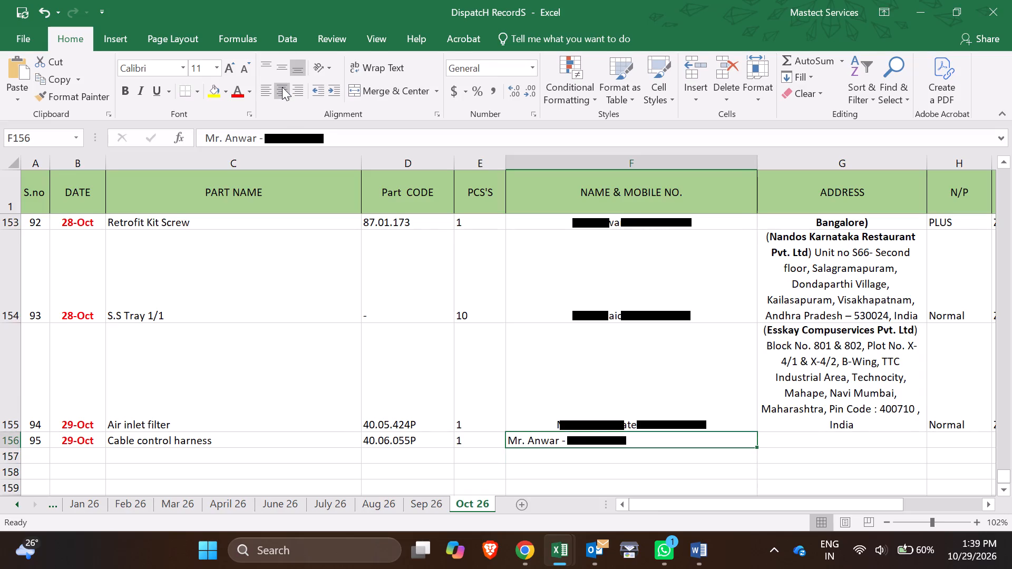
click(284, 94)
key(Right)
key(ctrl+s)
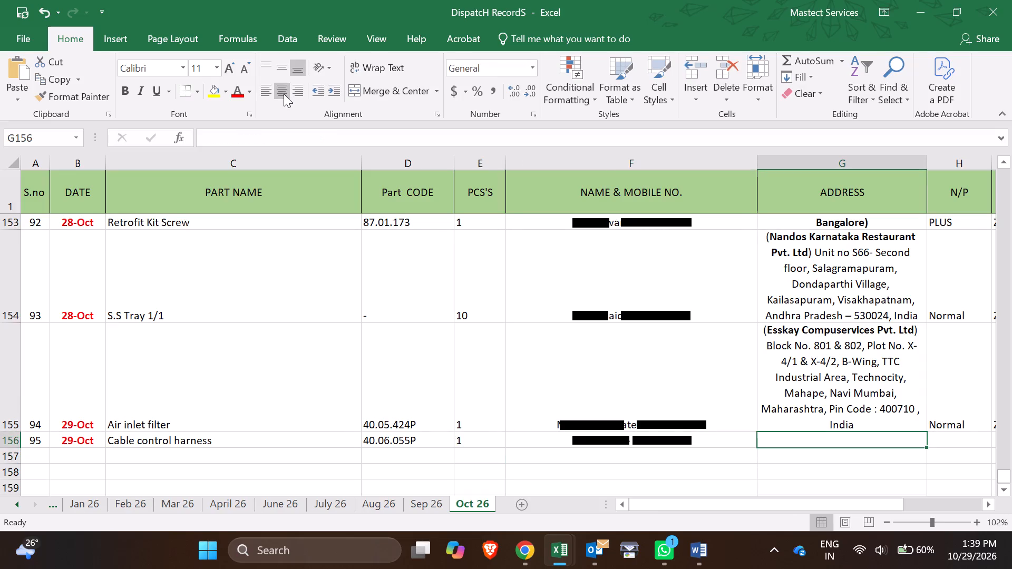
Copy the address text "(Mastect Services Private Limited-Bangalore)" from entry 92 for entry 95's address cell.
click(294, 139)
scroll(829, 339, up, 1)
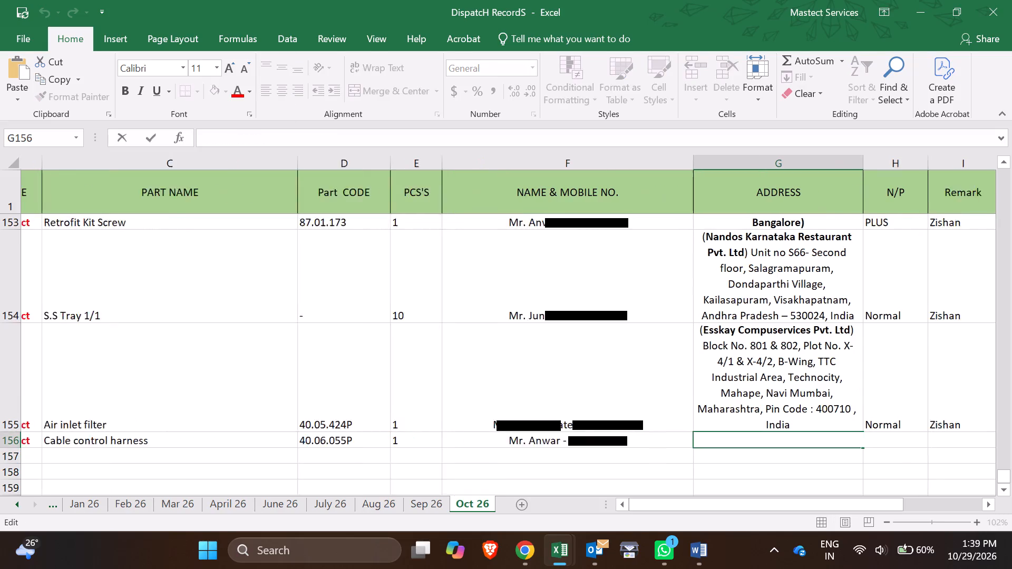
scroll(829, 339, up, 1)
click(745, 238)
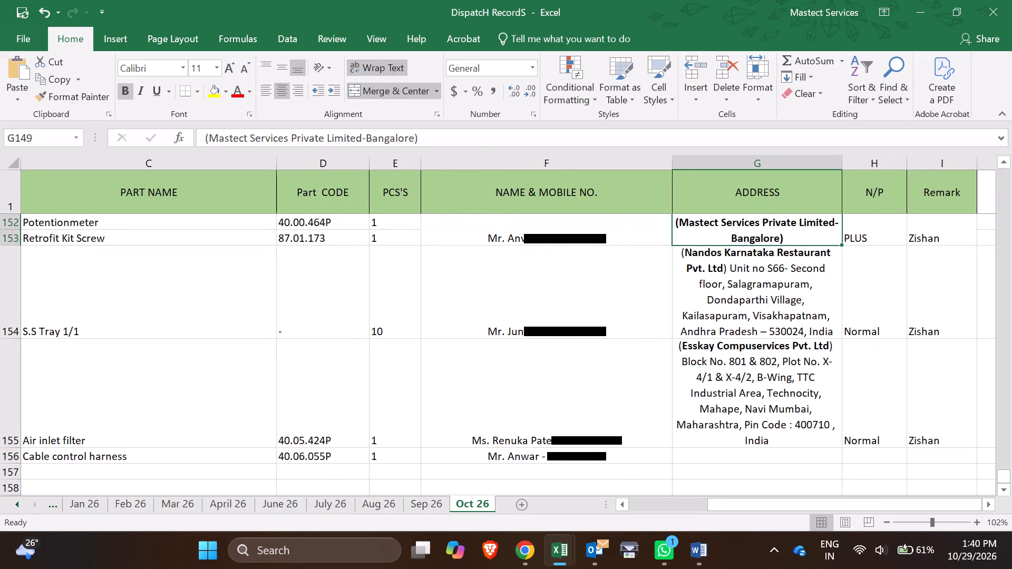
triple_click(431, 141)
key(ctrl+c)
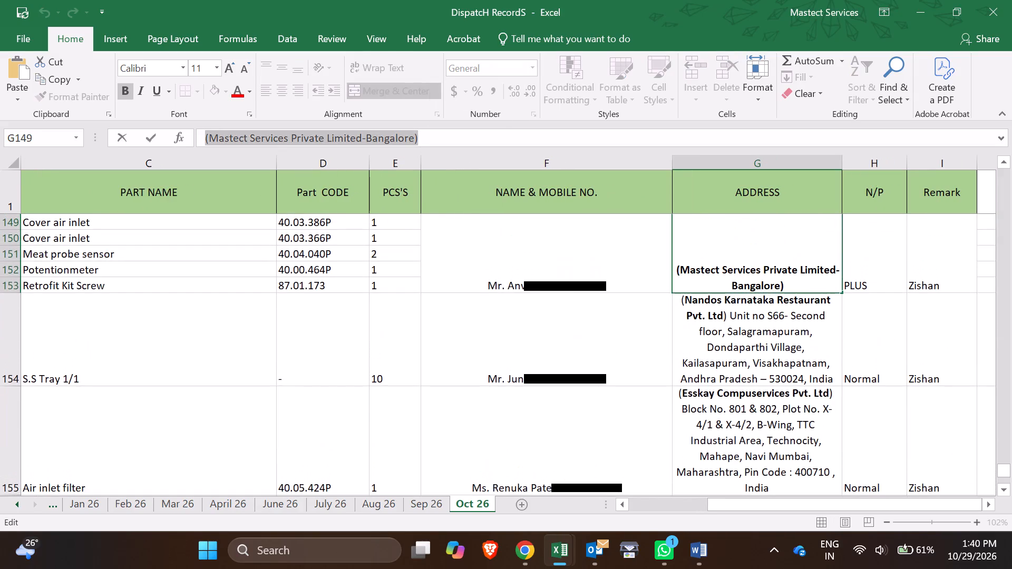
click(705, 454)
scroll(705, 454, right, 4)
scroll(705, 454, down, 2)
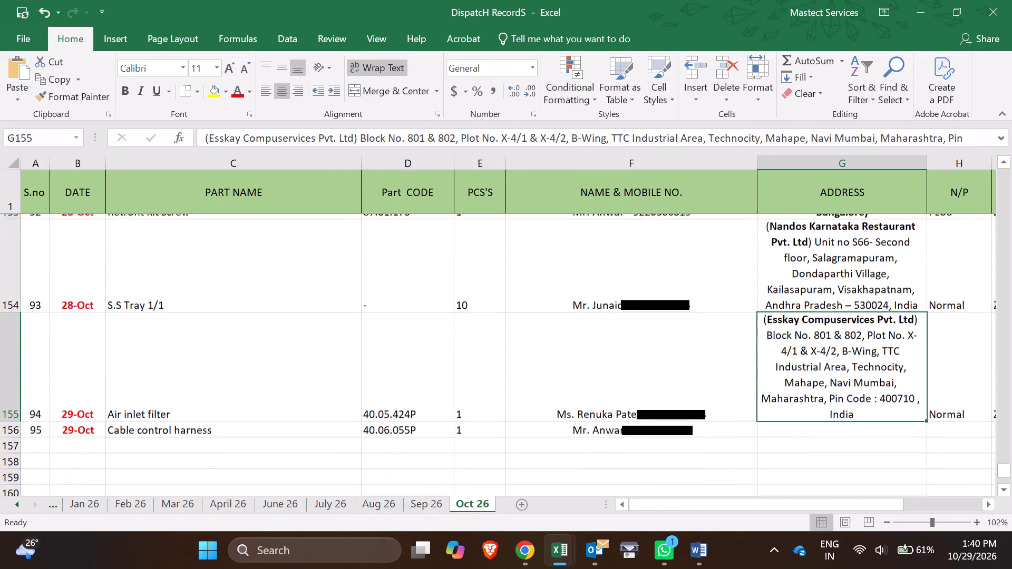
click(773, 426)
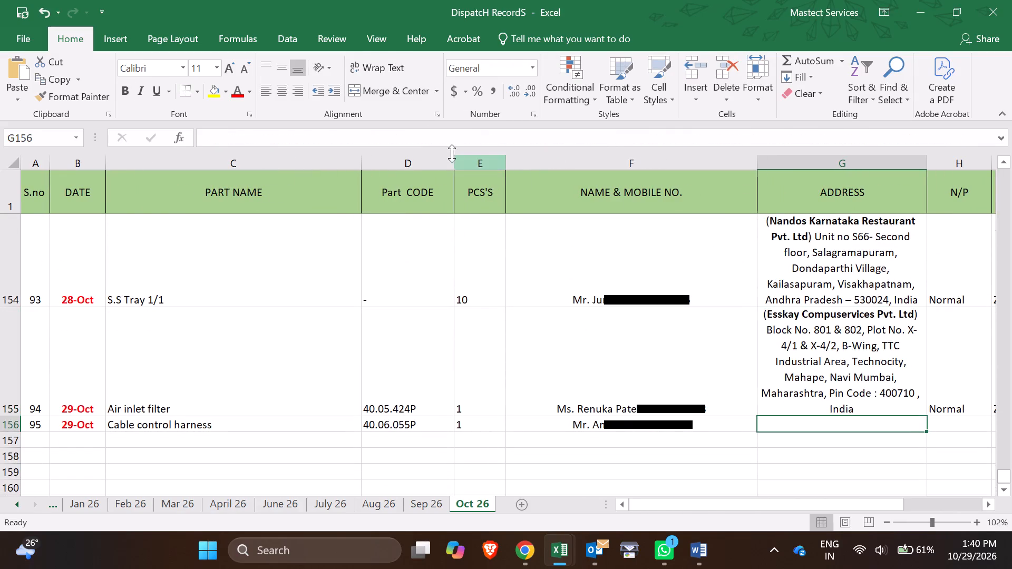
Paste the address "(Mastect Services Private Limited-Bangalore)" into entry 95, wrap and centre it, and save.
click(447, 136)
key(ctrl+v)
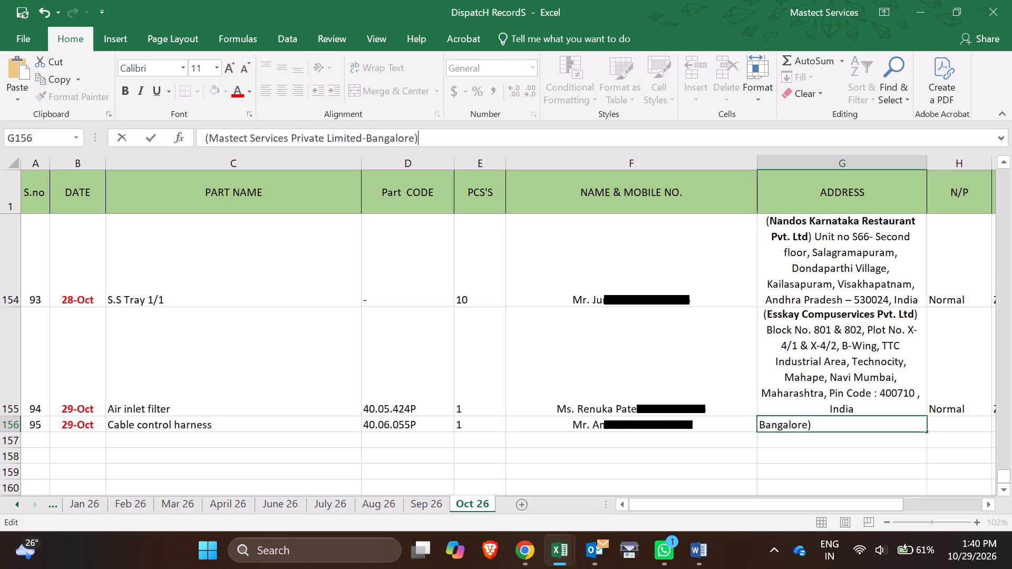
key(Return)
key(ctrl+s)
key(Up)
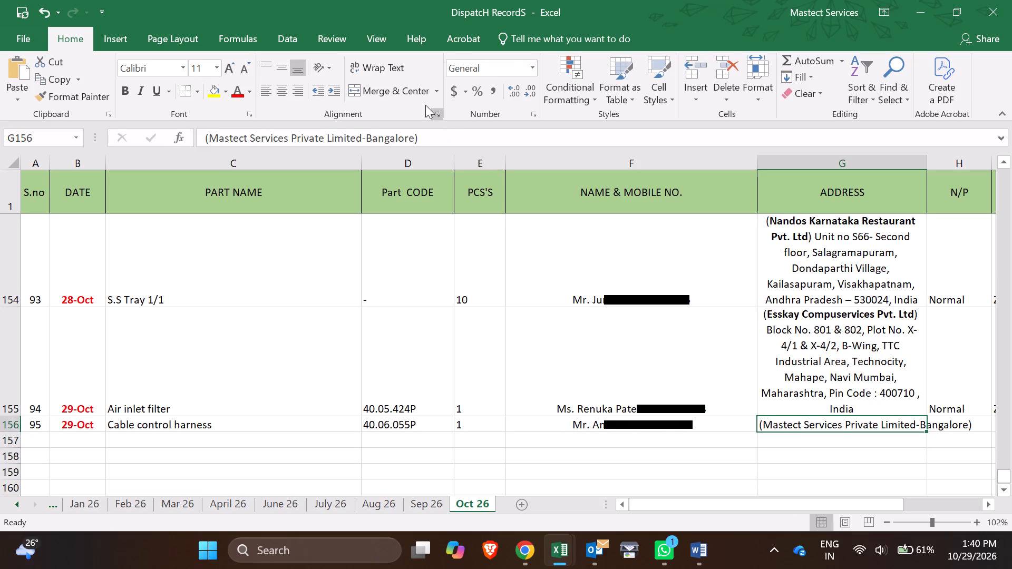
click(371, 67)
key(ctrl+s)
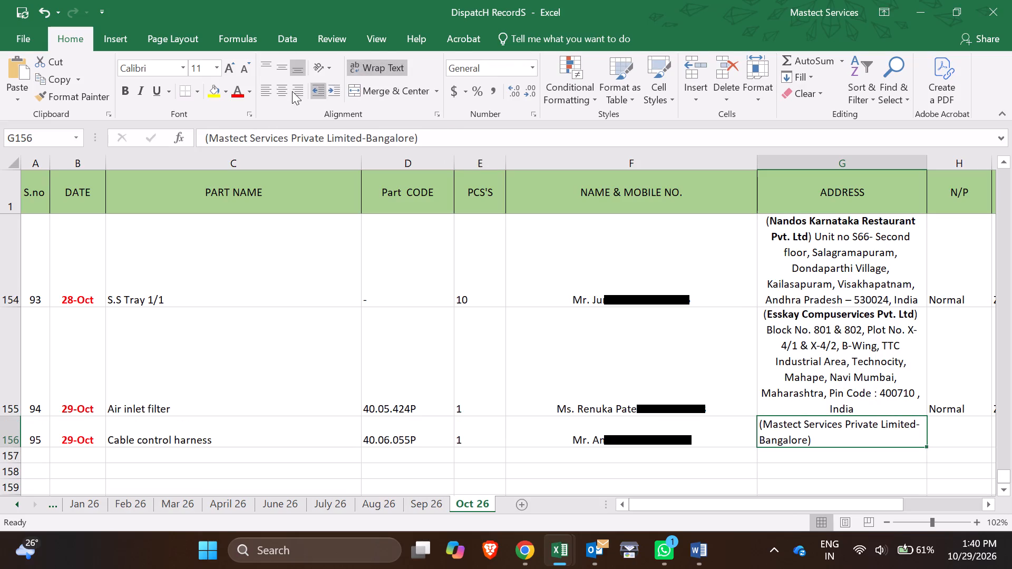
click(281, 91)
key(Right)
key(ctrl+s)
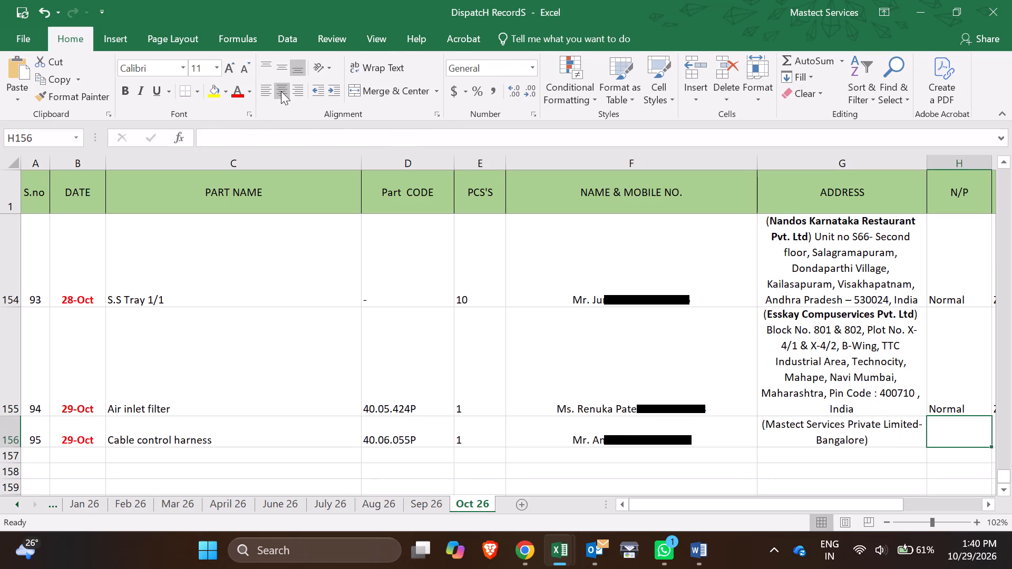
Set entry 95's N/P to BLUE DART and its remark to Zishan.
key(shift+b)
key(Return)
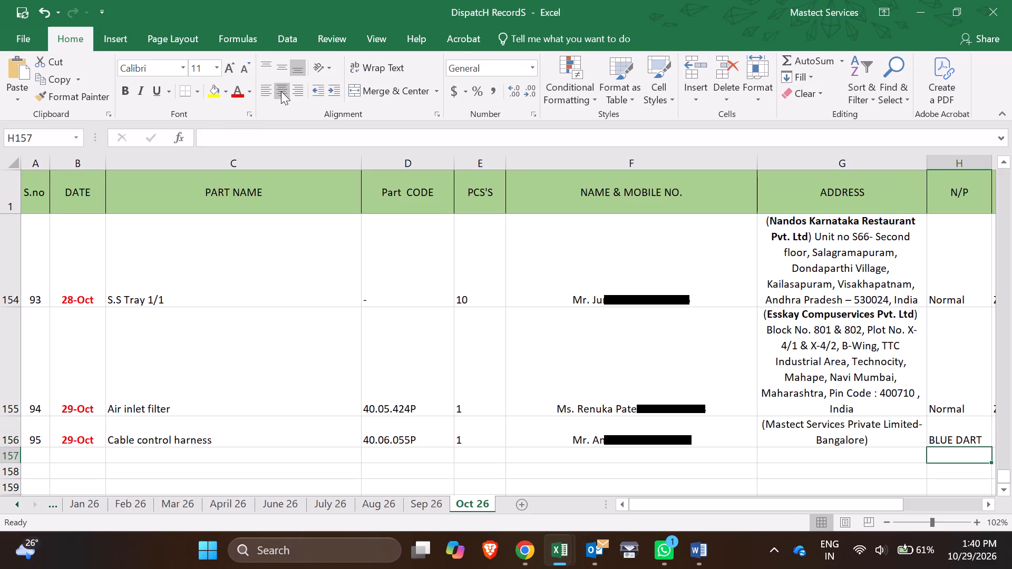
key(Up)
key(Right)
key(shift+z)
key(shift+Return)
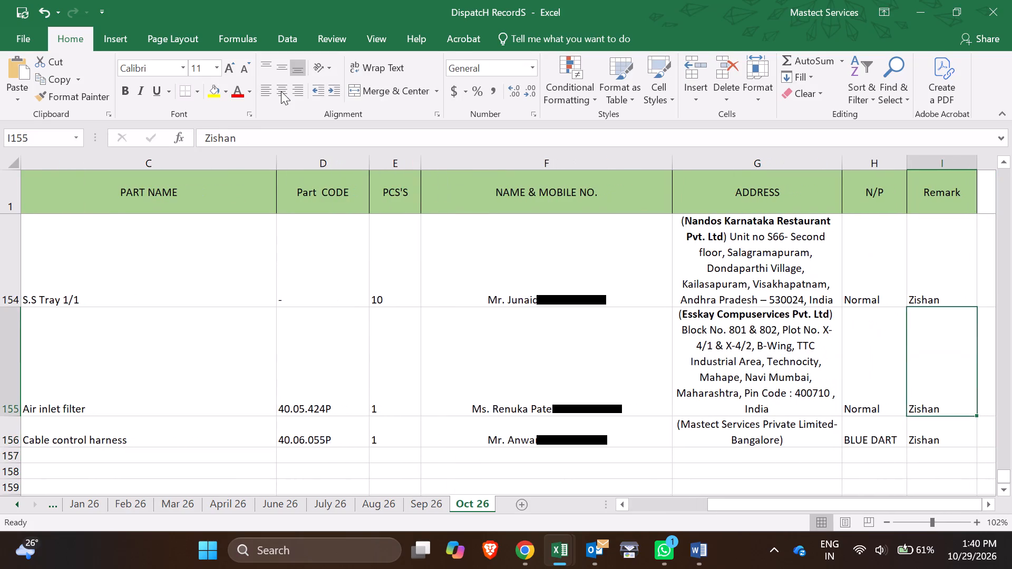
Change the N/P value of entry 92, the 28-Oct Mastect Bangalore dispatch, to Normal and save.
key(Up)
key(Up)
key(Left)
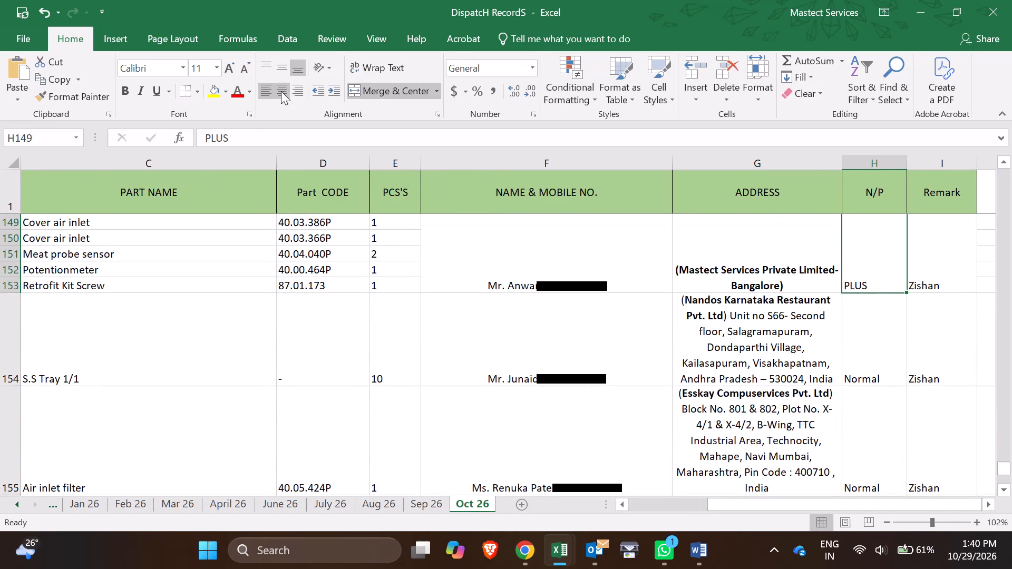
key(shift+n)
key(Return)
key(ctrl+s)
key(ctrl+s)
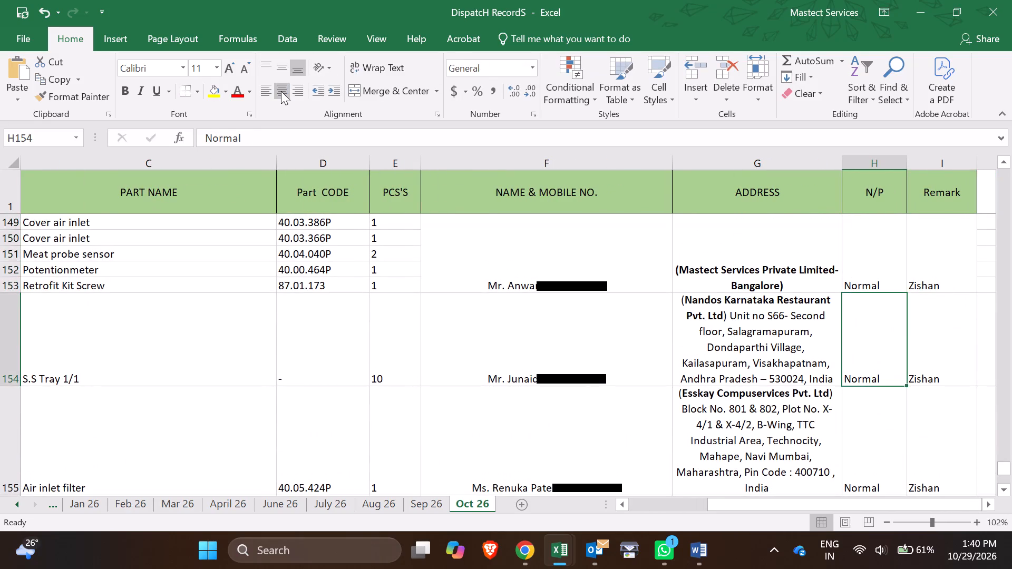
Make the Mastect Services Private Limited-Bangalore address in entry 95 bold and save the workbook.
key(Down)
key(Down)
key(Down)
key(Left)
key(Left)
key(Up)
key(Right)
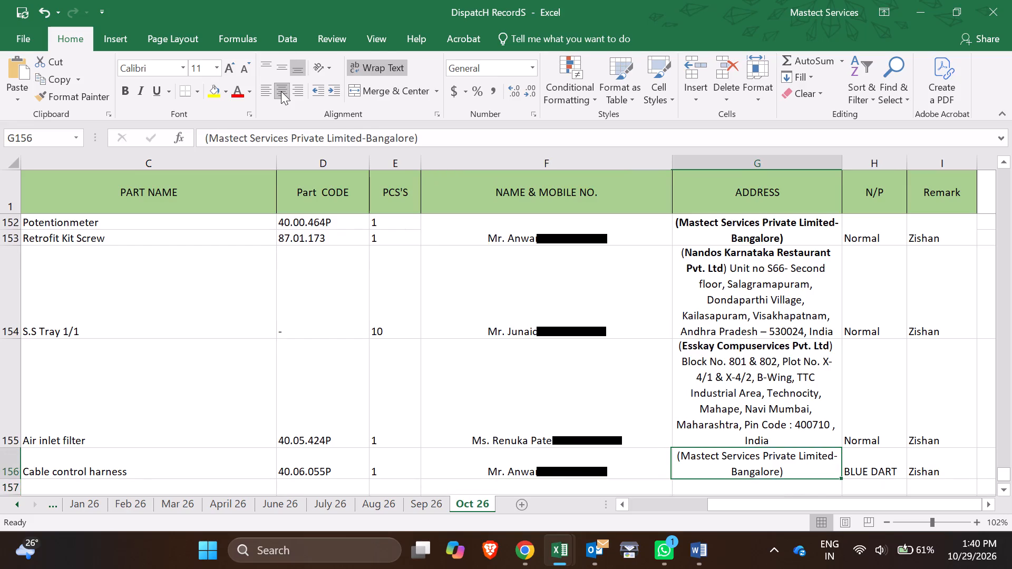
key(ctrl+b)
key(ctrl+s)
click(475, 343)
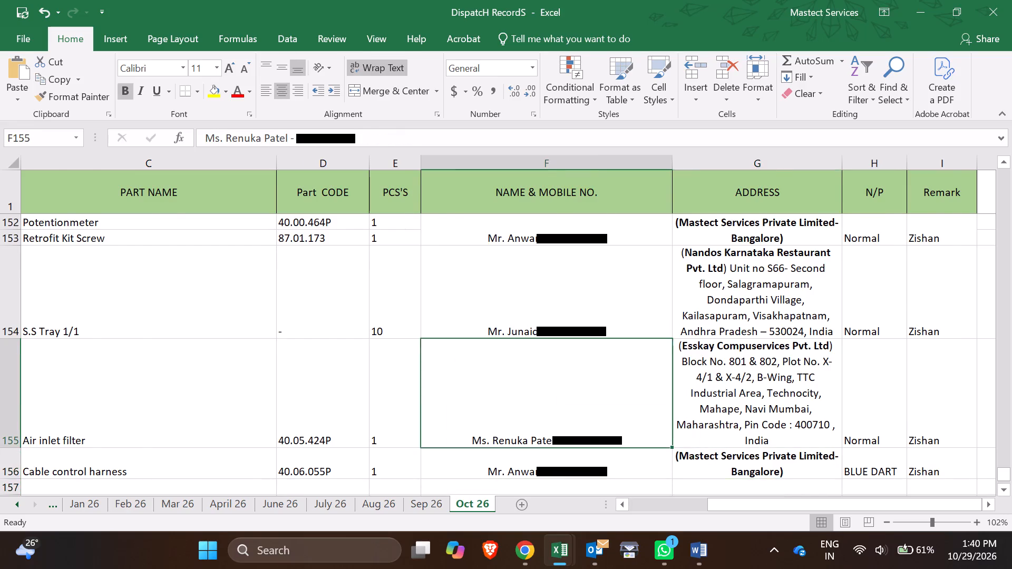
scroll(475, 343, right, 5)
key(ctrl+s)
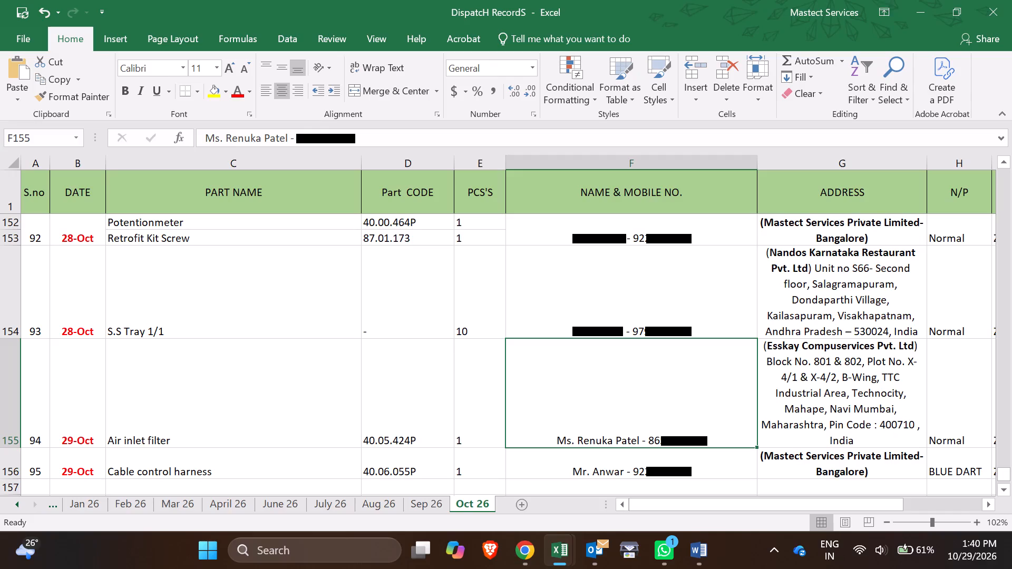
Switch to the DOCKET SLIP workbook, set the date of OCT-26 entries 93 and 94 to 29-Oct-26, and save.
key(alt+Tab)
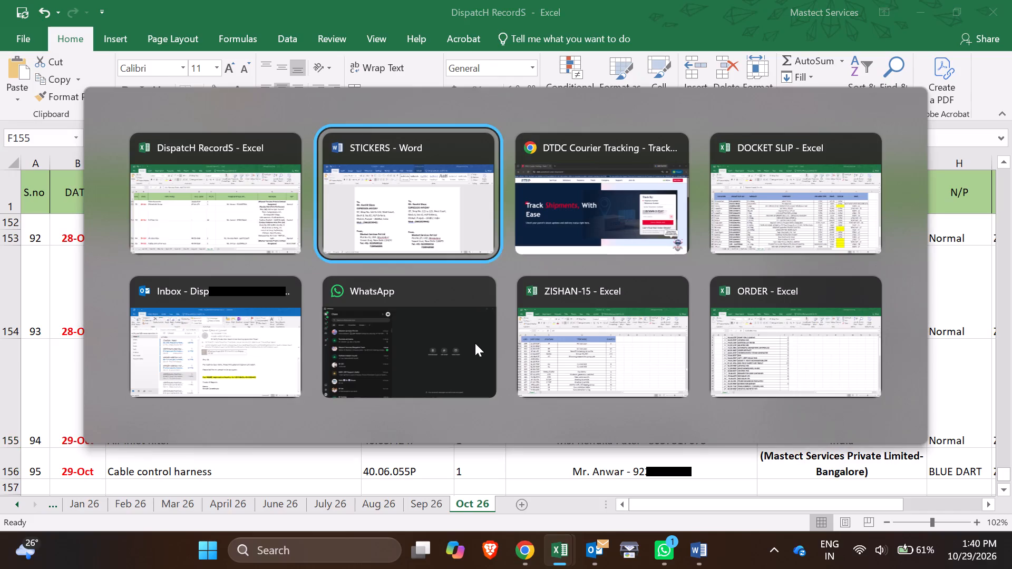
key(alt+Right)
key(alt+Right)
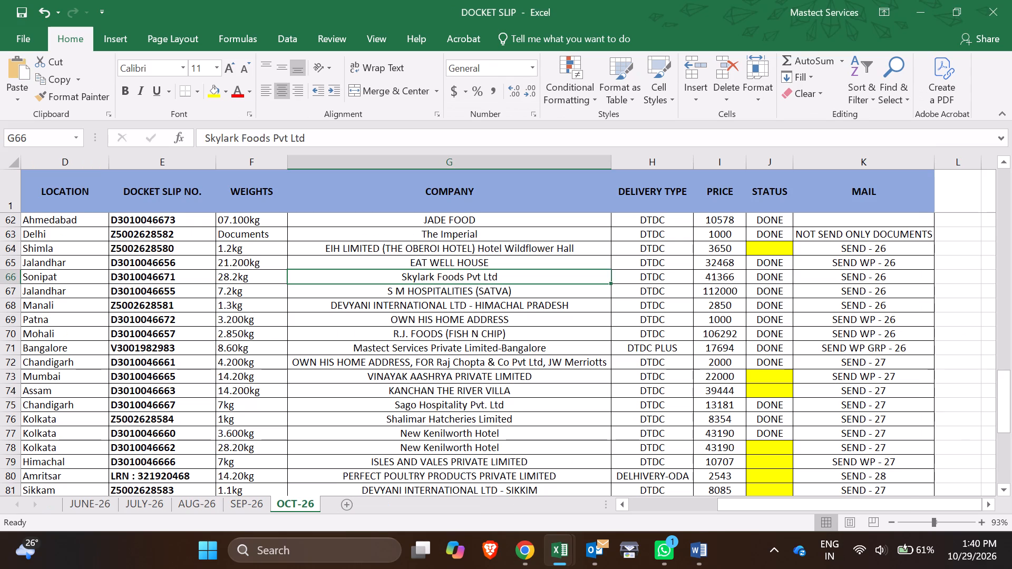
click(475, 343)
scroll(475, 343, right, 7)
scroll(475, 343, down, 3)
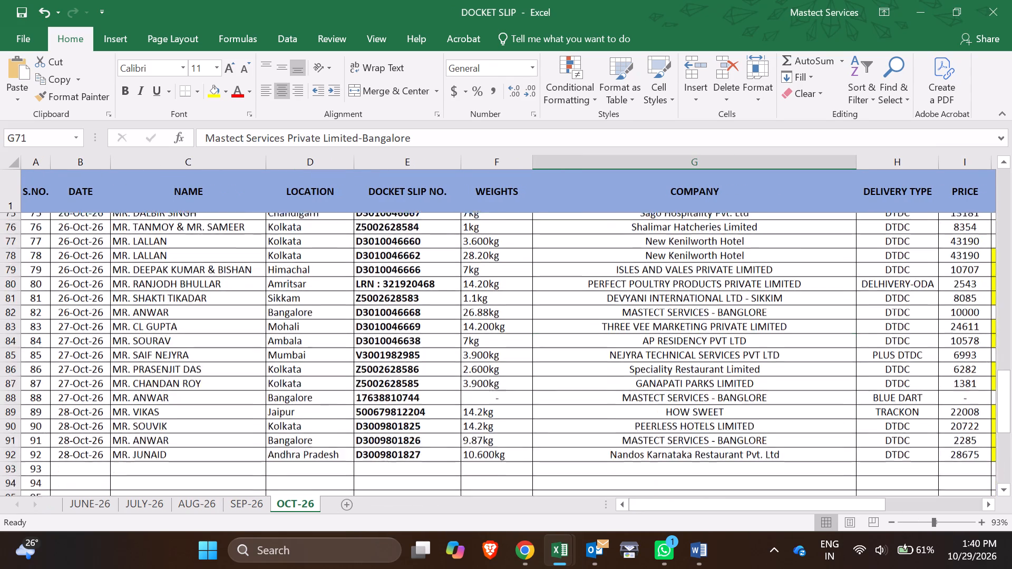
scroll(475, 343, down, 1)
click(62, 391)
key(ctrl+d)
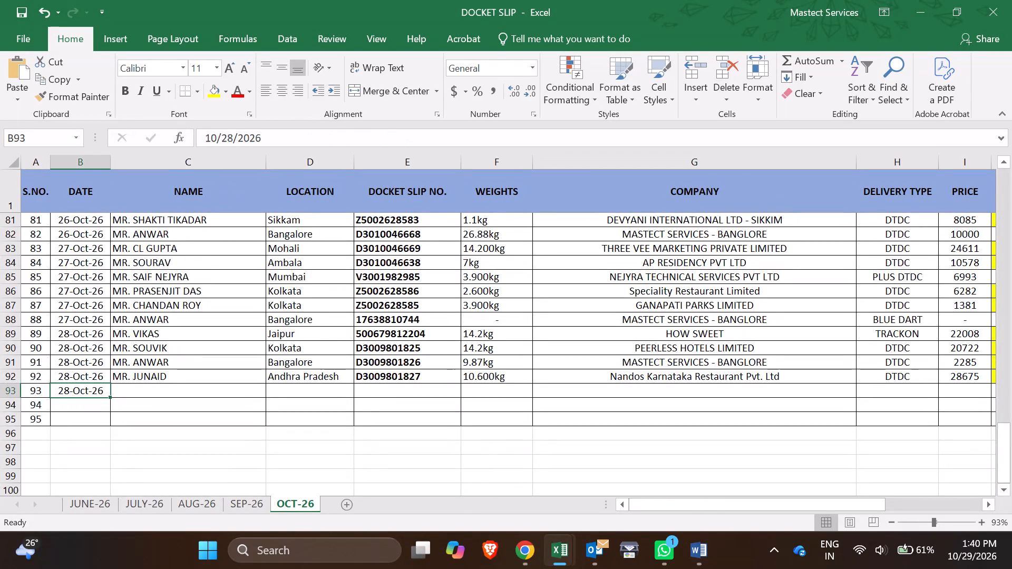
key(Return)
key(ctrl+d)
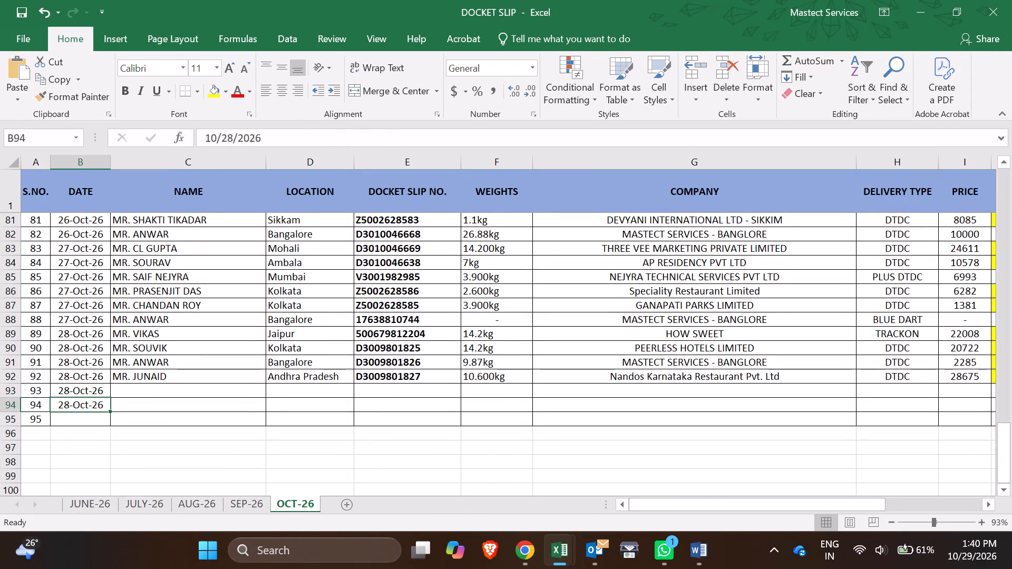
key(BackSpace)
key(Return)
key(Up)
key(Up)
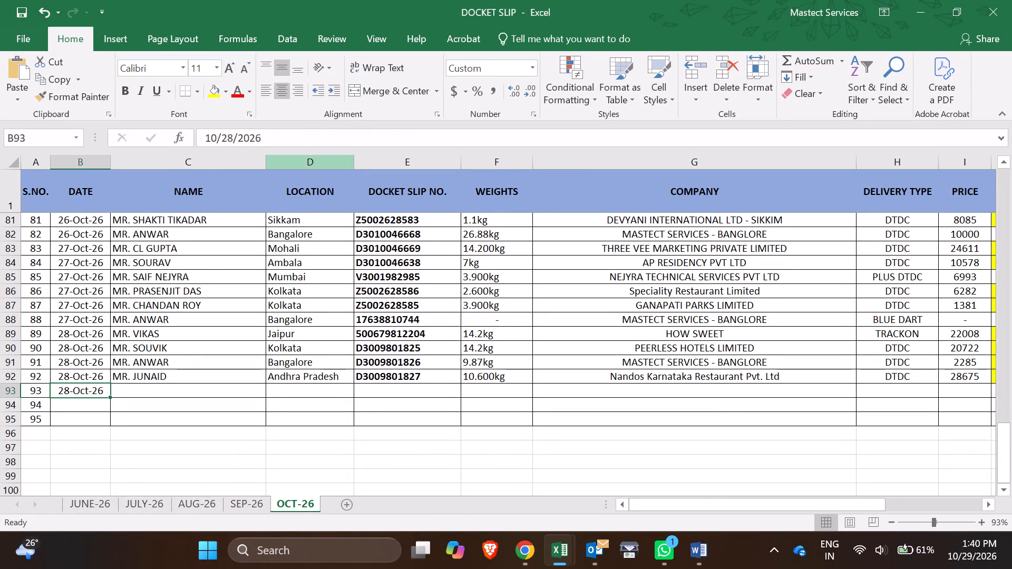
click(231, 140)
key(BackSpace)
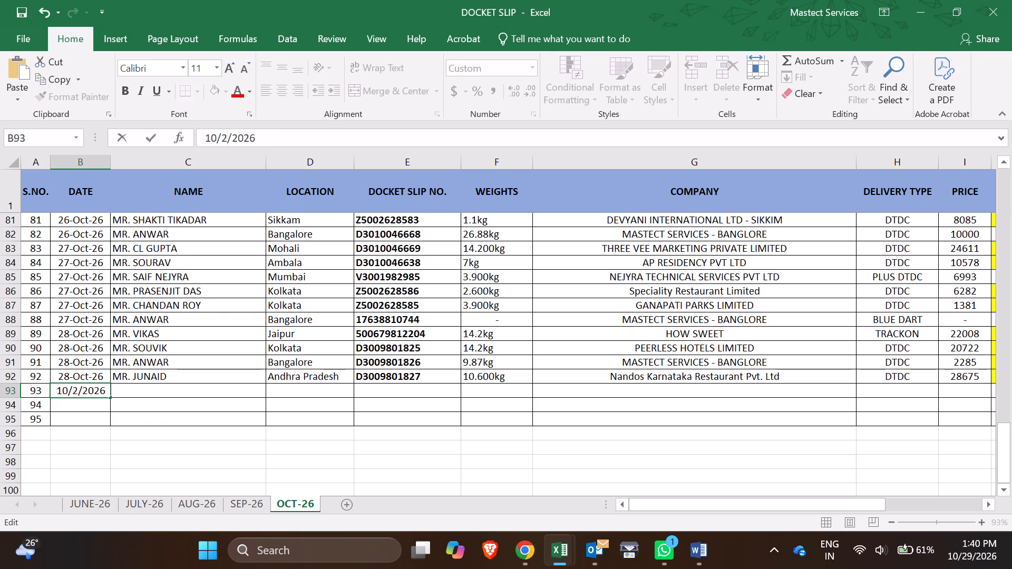
key(9)
key(Return)
key(ctrl+d)
key(ctrl+s)
key(Return)
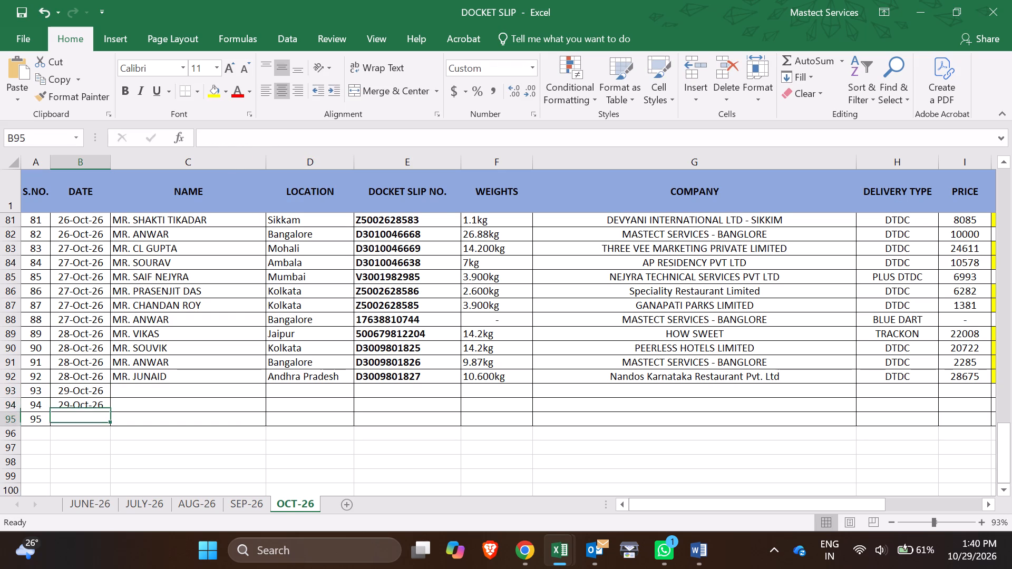
key(Up)
key(Up)
key(Up)
key(Right)
key(Down)
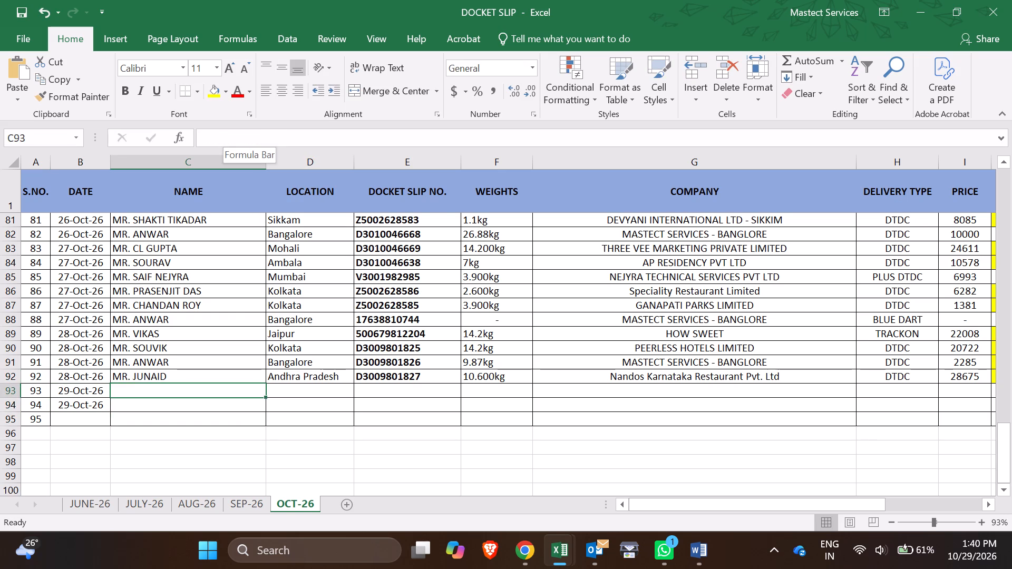
key(ctrl+s)
key(m)
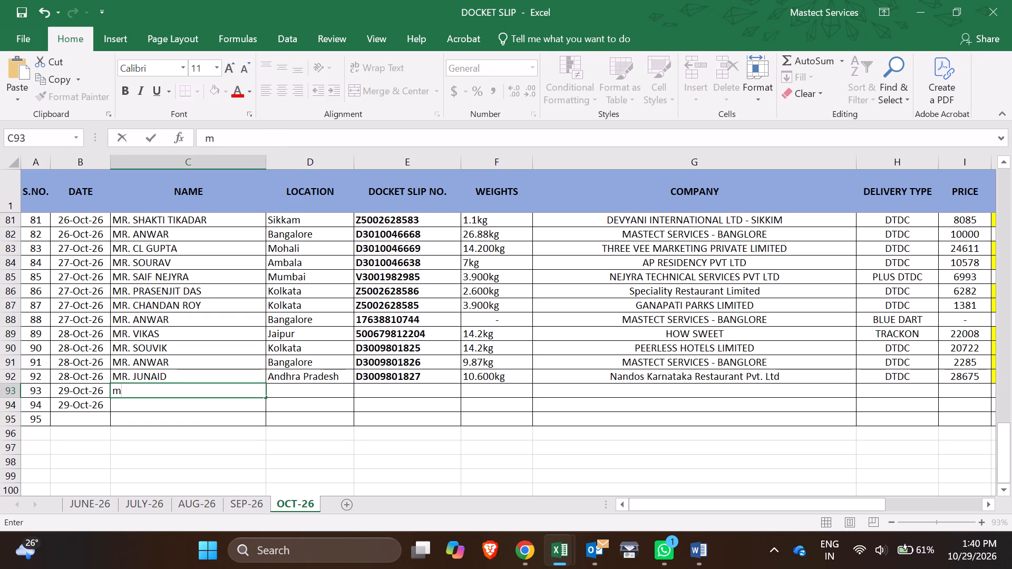
key(BackSpace)
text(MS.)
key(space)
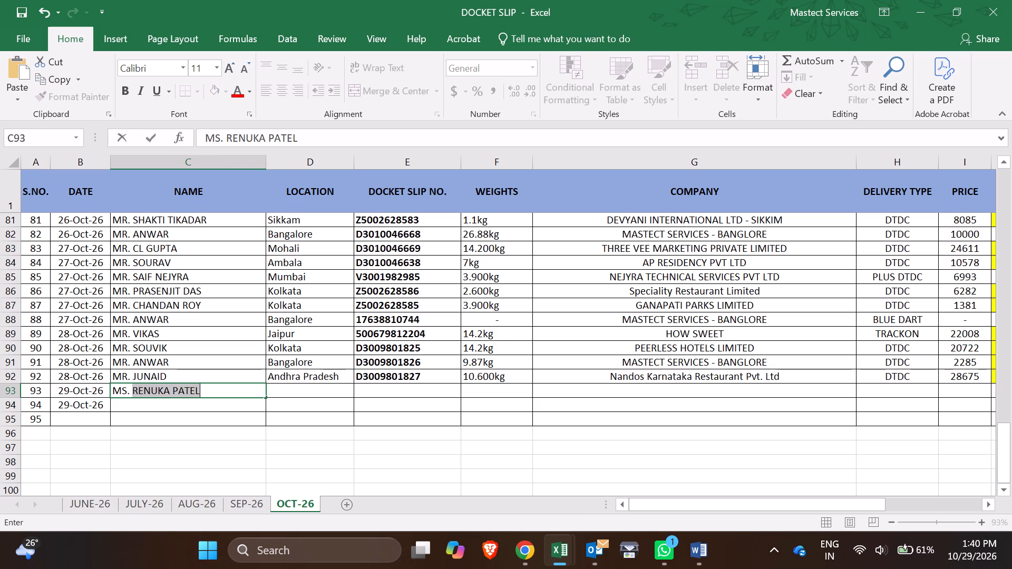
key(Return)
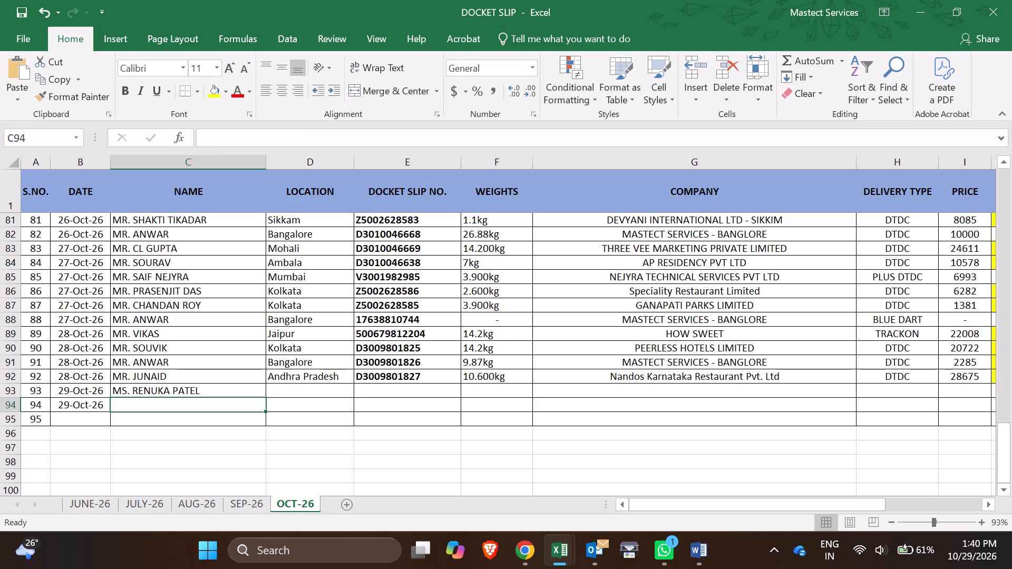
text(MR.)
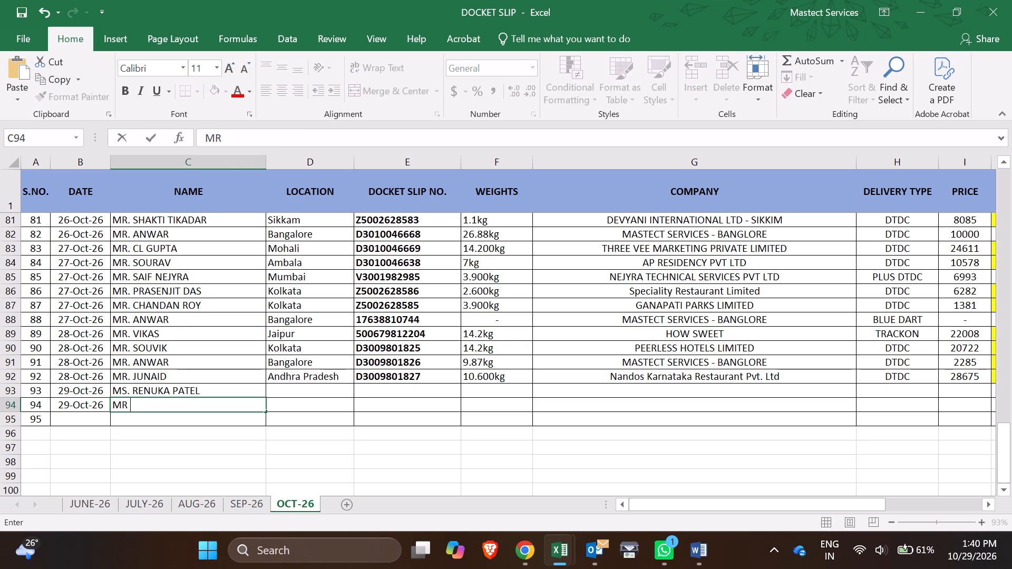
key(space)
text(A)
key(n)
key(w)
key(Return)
Set the location of entry 93 to Mumbai and entry 94 to Bangalore, and save the workbook.
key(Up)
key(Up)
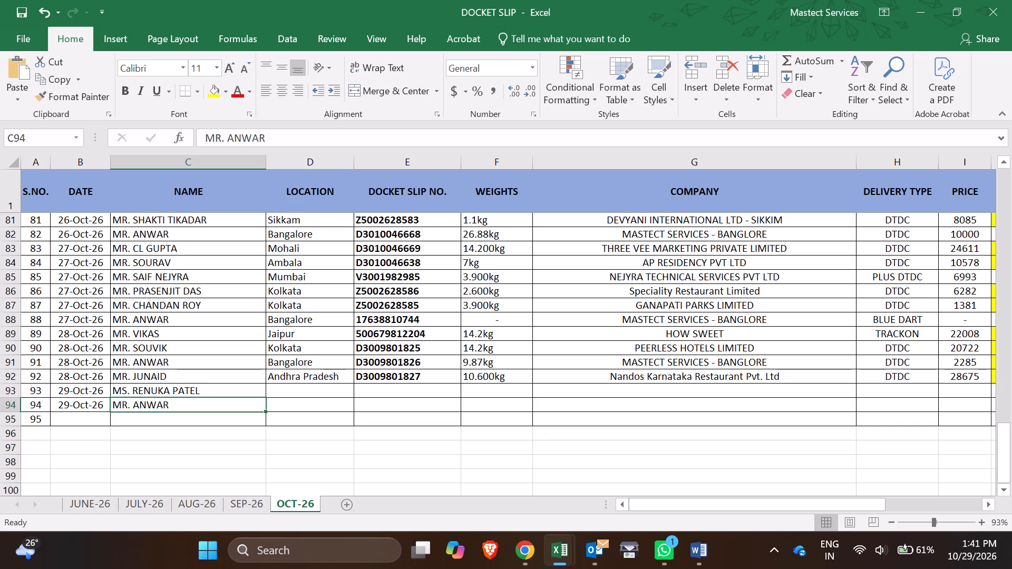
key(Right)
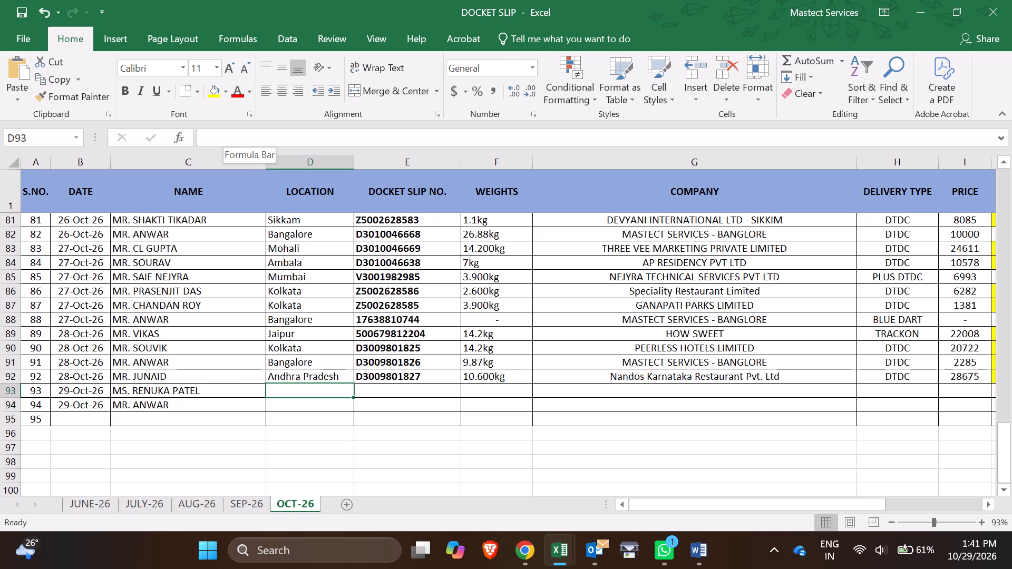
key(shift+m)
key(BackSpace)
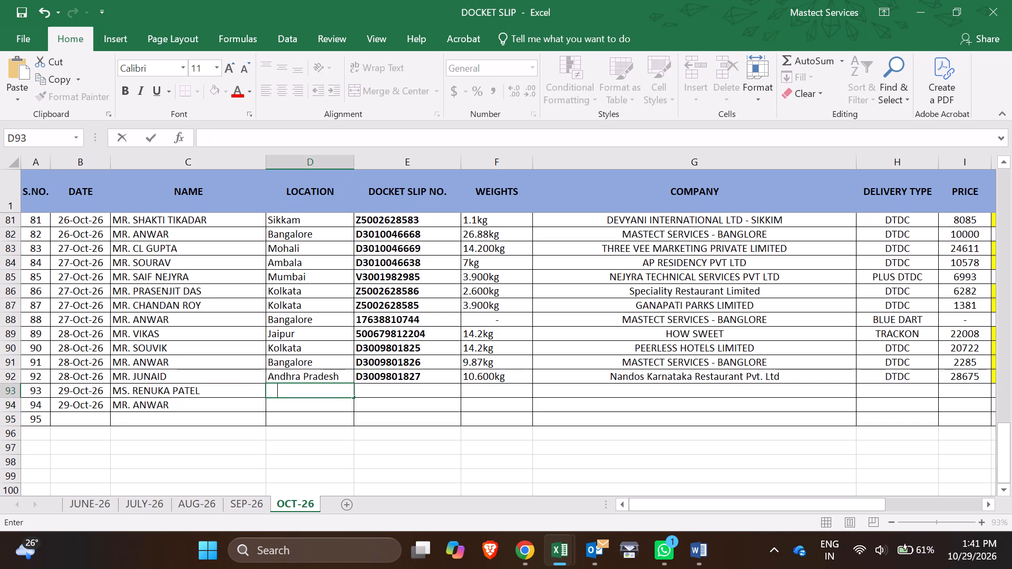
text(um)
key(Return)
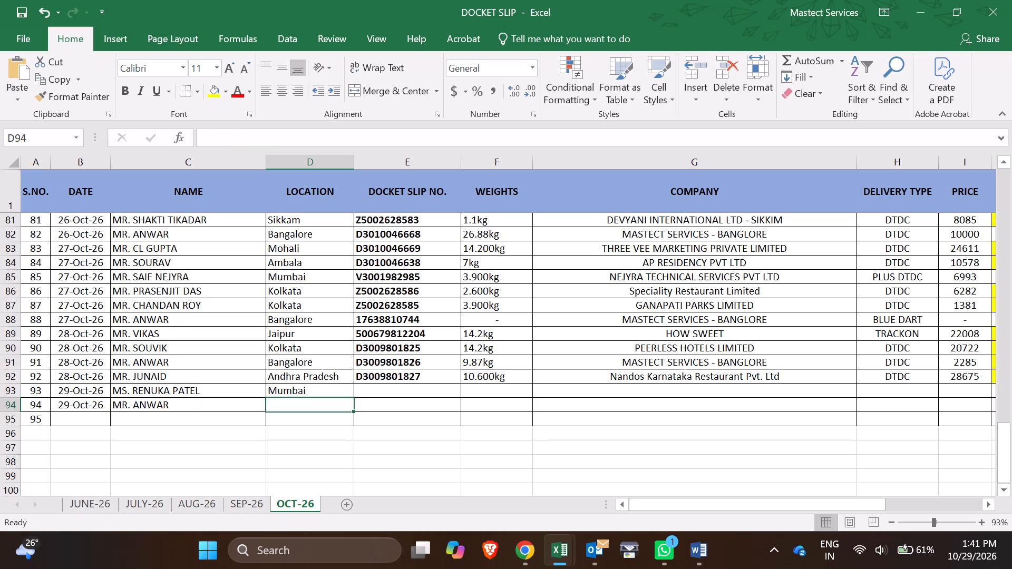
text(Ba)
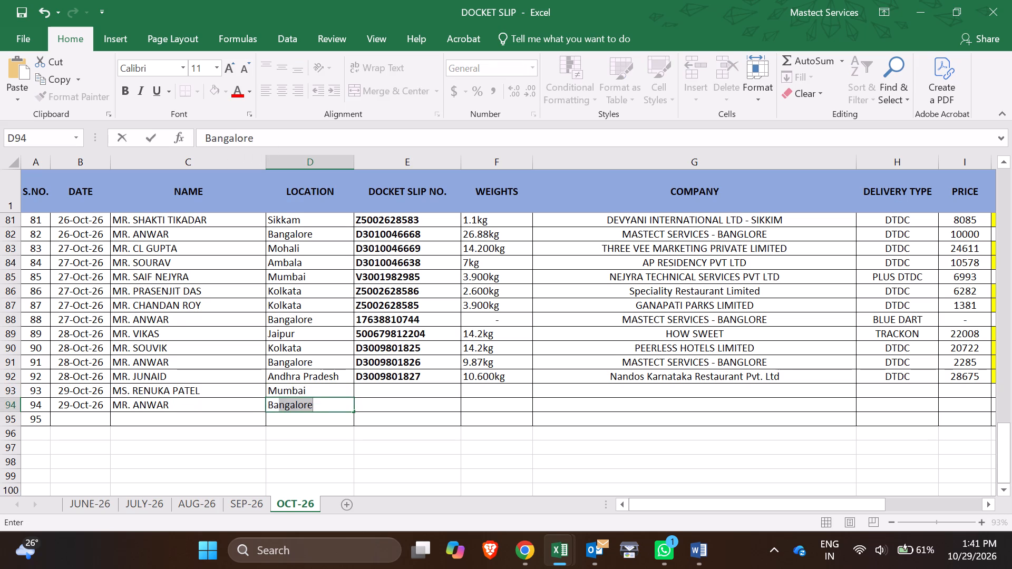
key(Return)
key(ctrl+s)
Enter Esskay Compuservices Pvt. Ltd as the company for entry 93 and save the workbook.
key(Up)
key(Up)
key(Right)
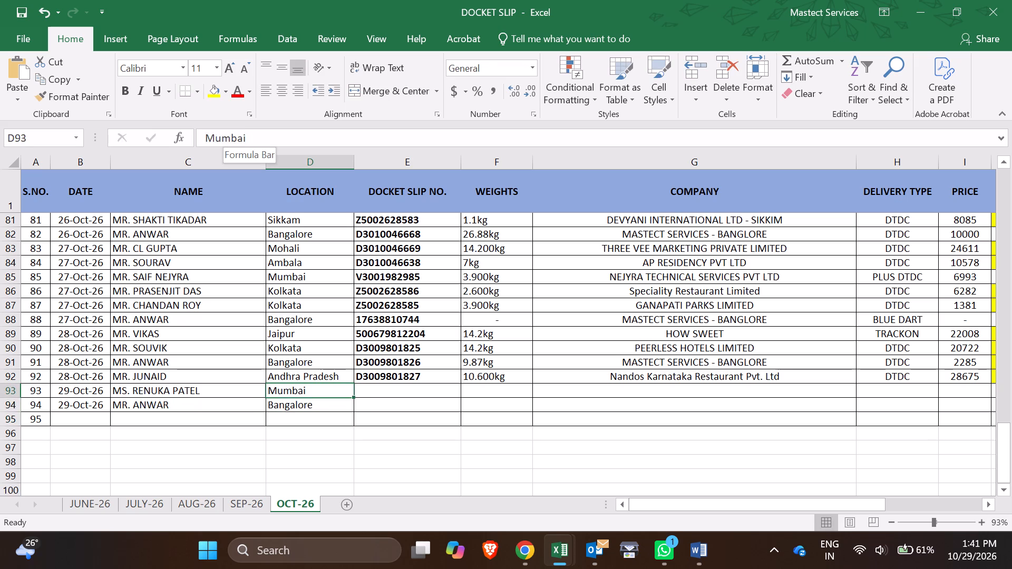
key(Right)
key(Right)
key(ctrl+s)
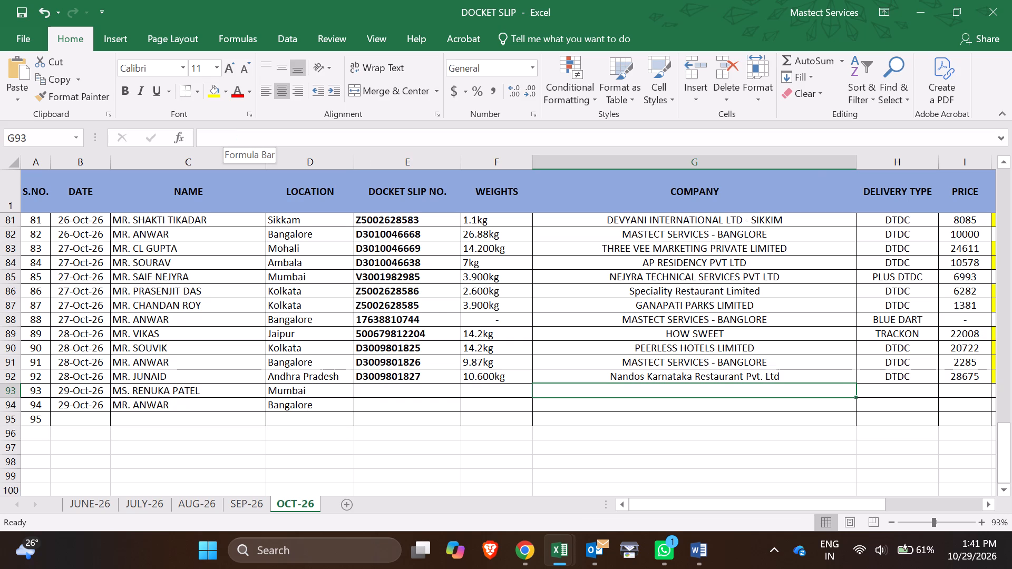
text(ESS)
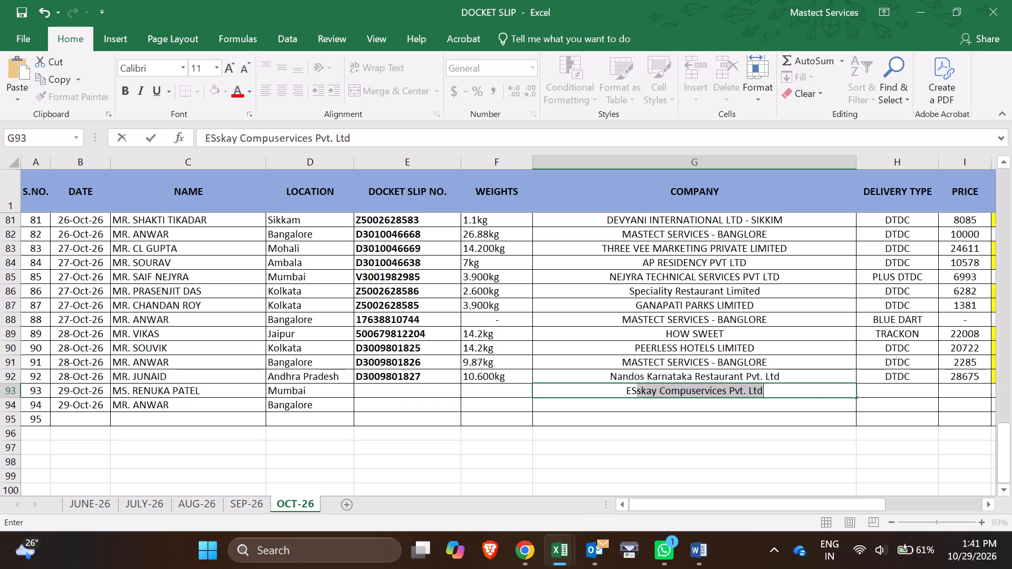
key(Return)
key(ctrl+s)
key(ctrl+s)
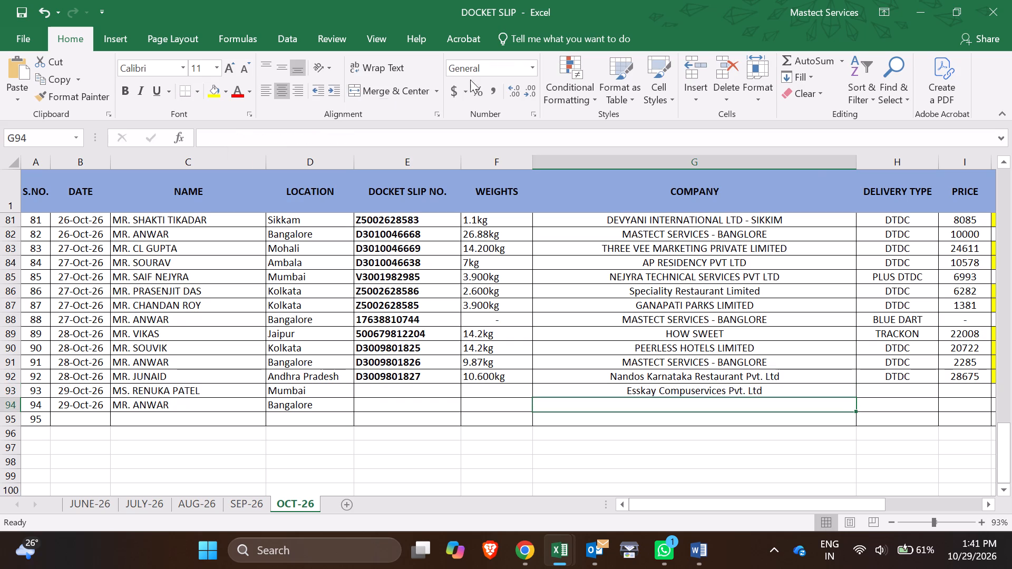
Copy the company MASTECT SERVICES - BANGLORE from entry 88 into entry 94 and save the workbook.
click(590, 319)
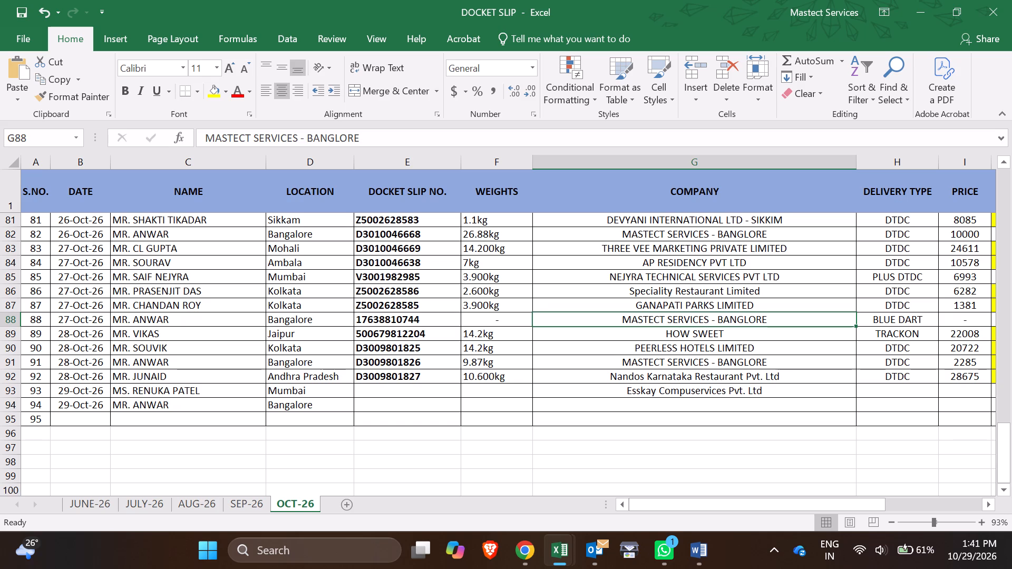
key(ctrl+c)
key(Down)
key(Down)
key(Down)
key(Down)
key(Down)
key(Down)
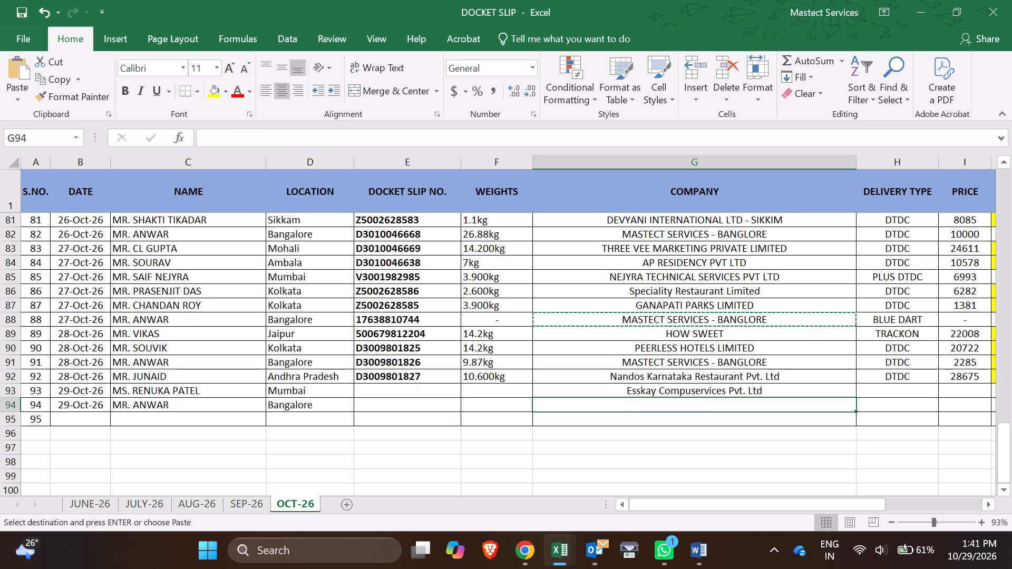
key(ctrl+v)
key(ctrl+s)
key(ctrl+Return)
key(Up)
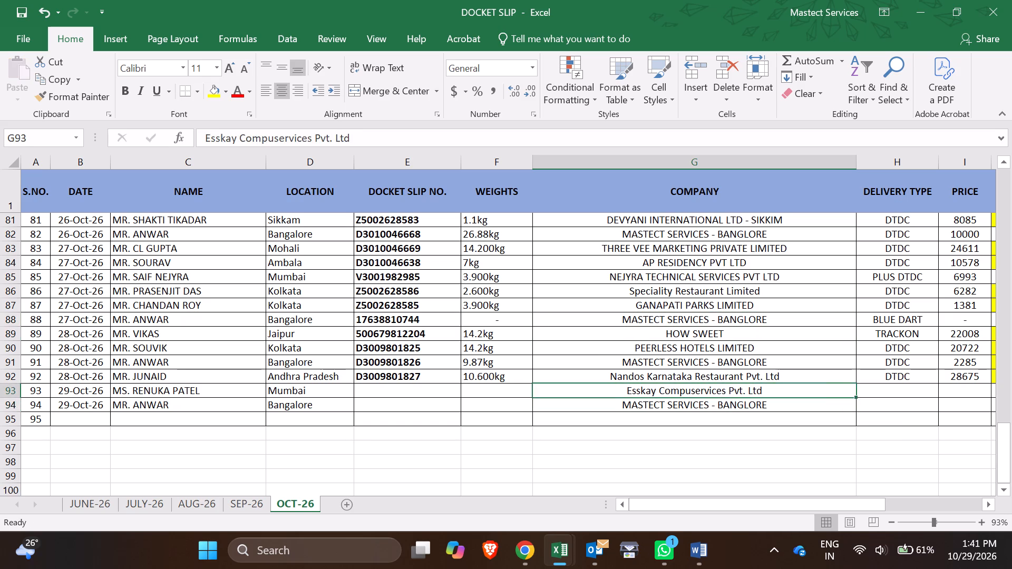
Set the delivery type of entry 94 to BLUE DART.
key(Right)
key(ctrl+s)
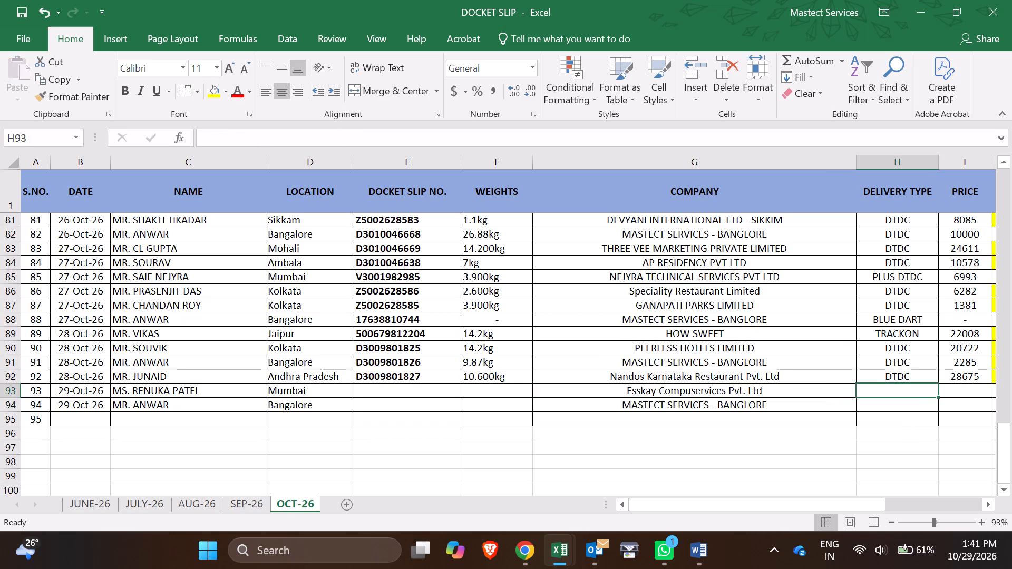
key(Down)
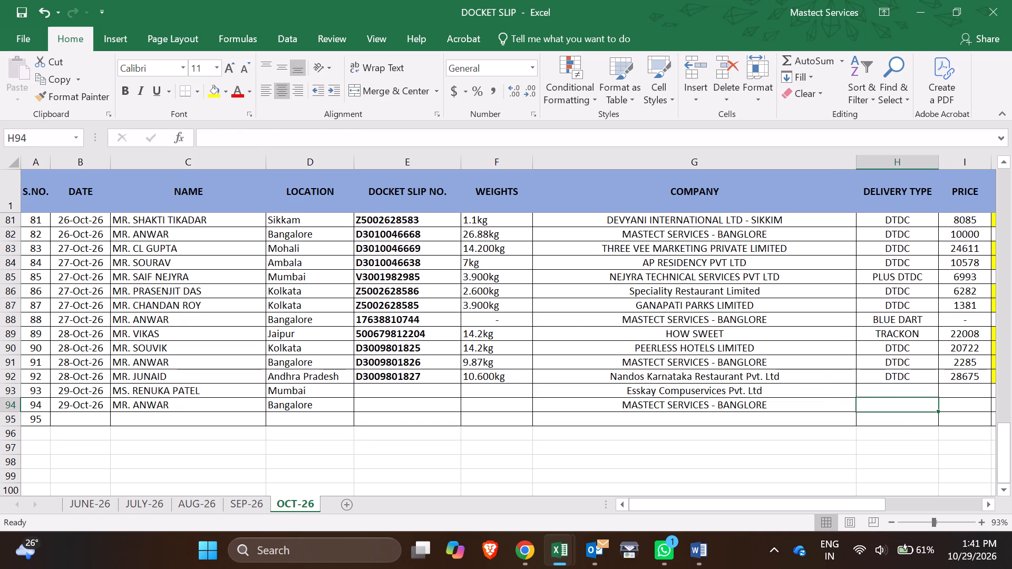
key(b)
key(BackSpace)
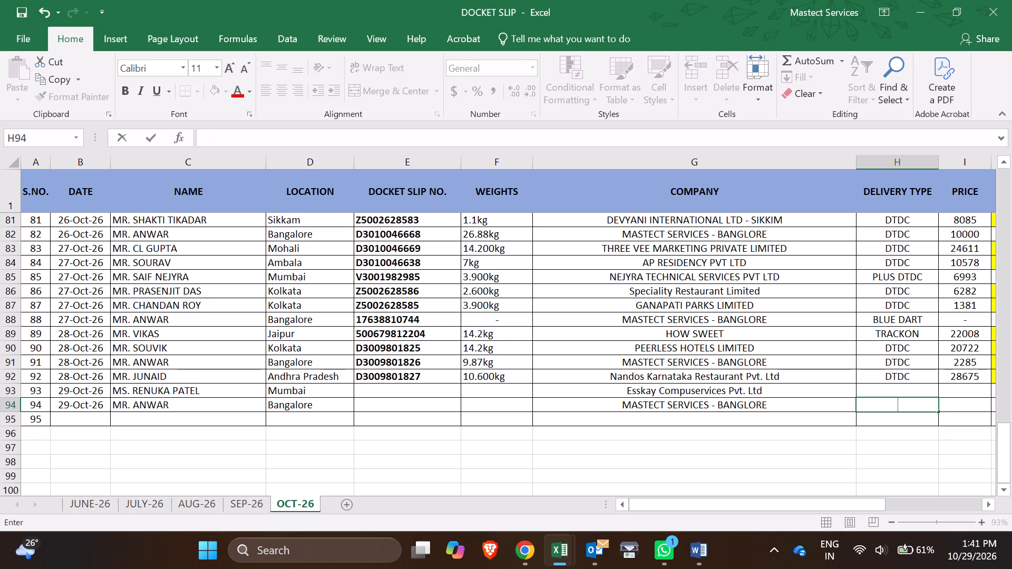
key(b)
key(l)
key(Return)
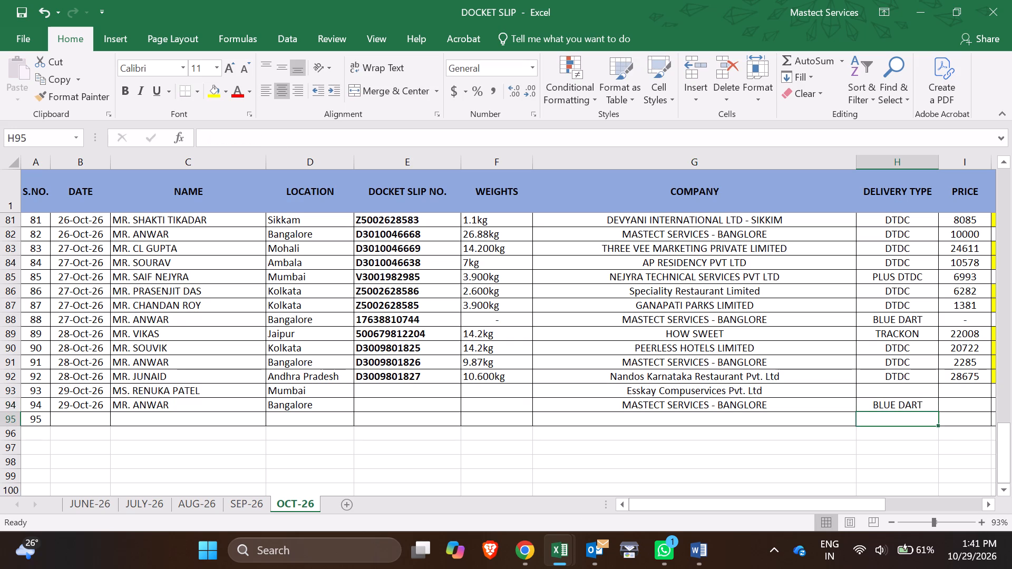
Set the delivery type of entry 93 to DTDC and save the workbook.
key(Up)
key(Up)
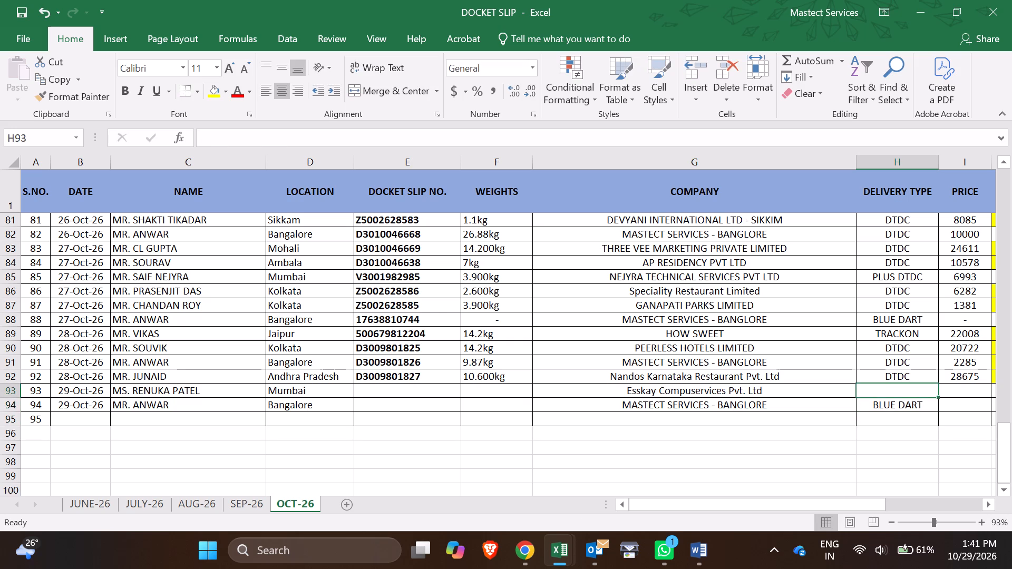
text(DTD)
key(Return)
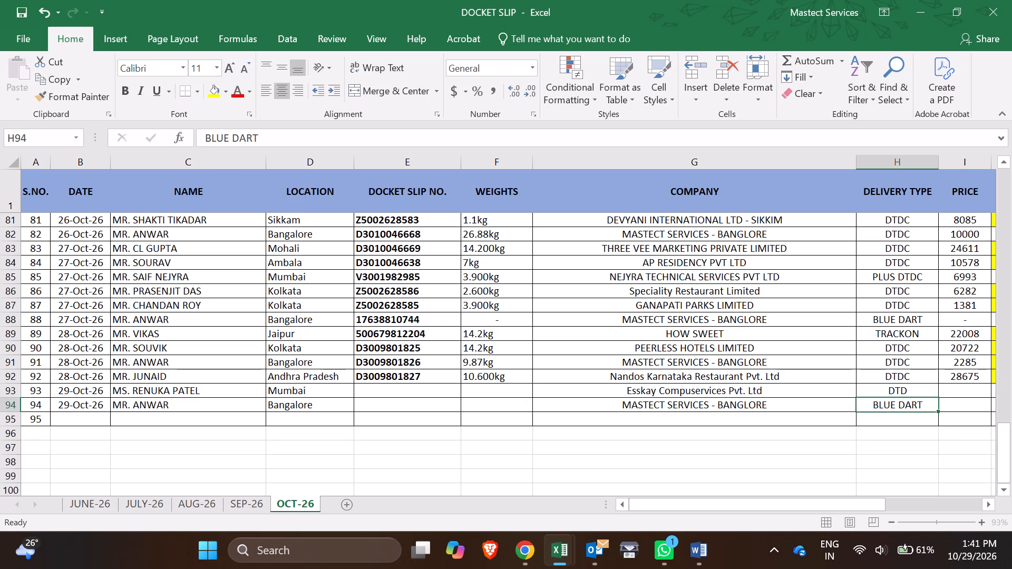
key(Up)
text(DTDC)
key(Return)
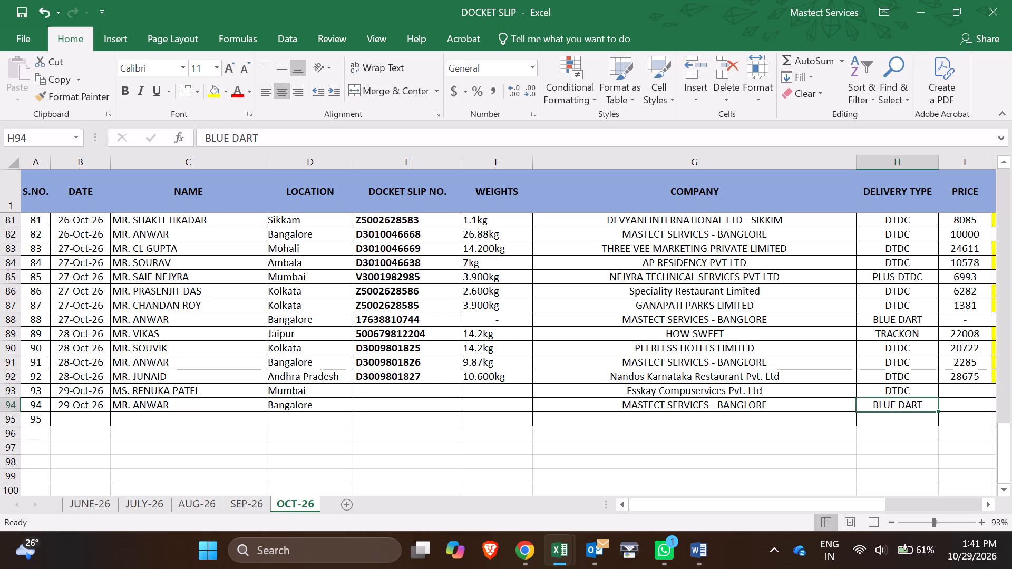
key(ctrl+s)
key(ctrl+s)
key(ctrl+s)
Fill the blank yellow status cell of entry 92 down through entries 93 and 94, and save the workbook.
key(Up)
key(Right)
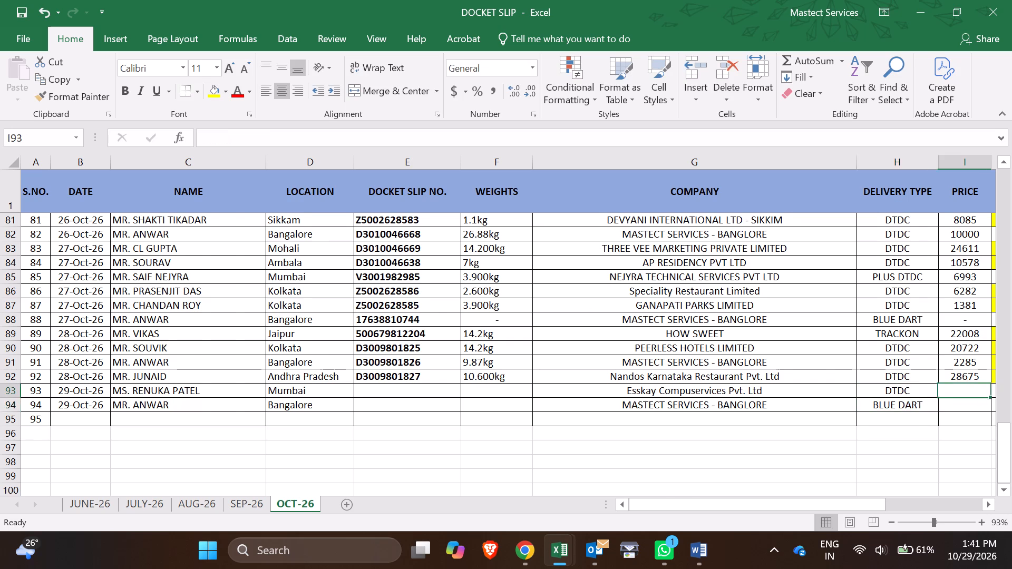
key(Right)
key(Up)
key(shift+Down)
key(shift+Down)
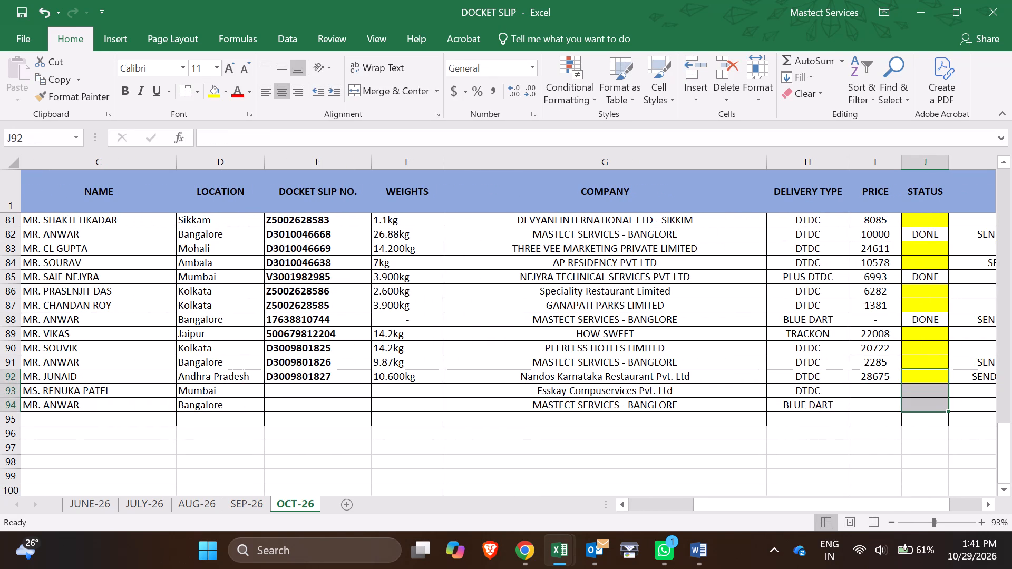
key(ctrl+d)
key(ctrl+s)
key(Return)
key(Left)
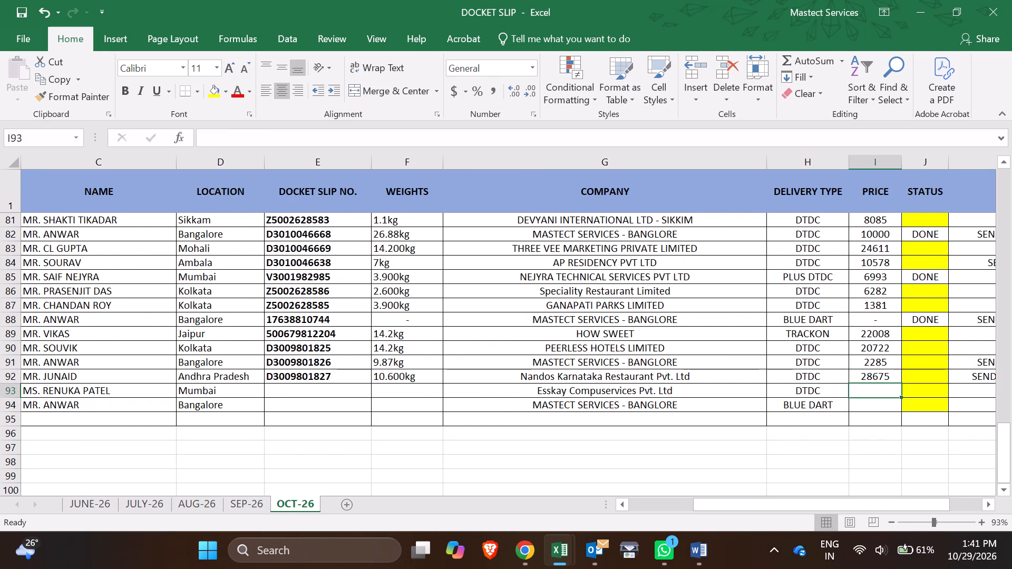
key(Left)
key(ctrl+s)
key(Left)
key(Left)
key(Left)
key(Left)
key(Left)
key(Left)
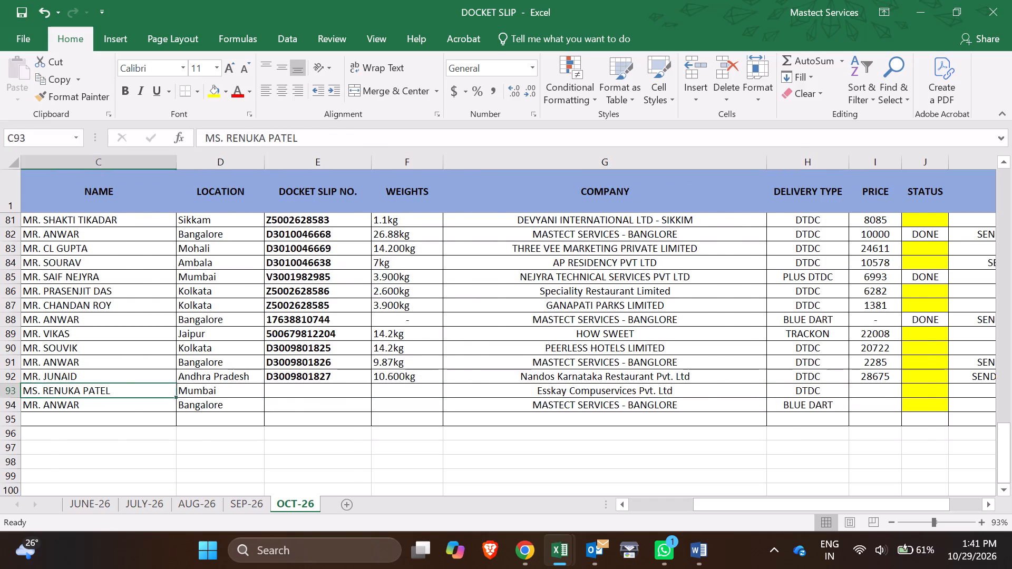
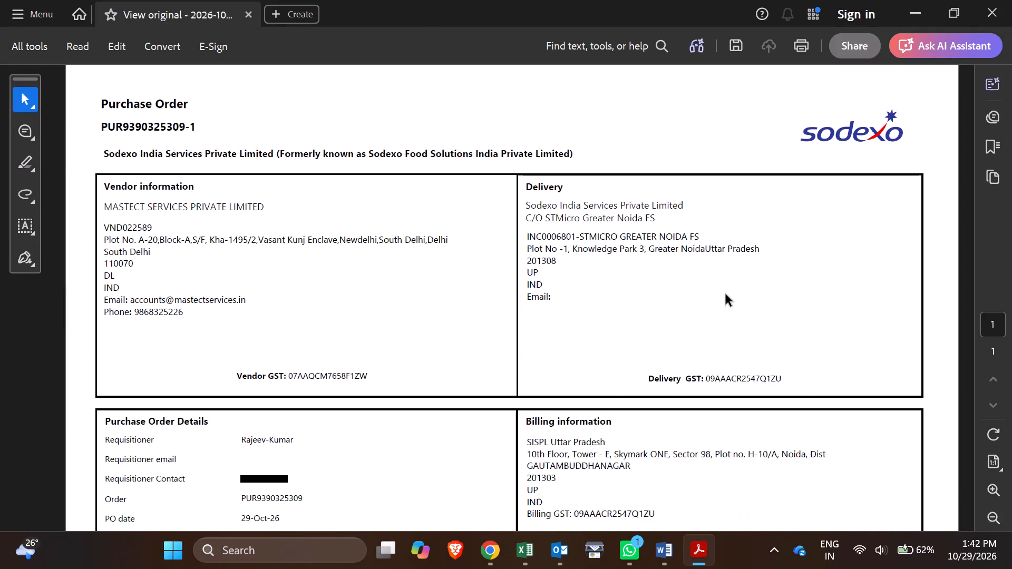
scroll(682, 342, down, 3)
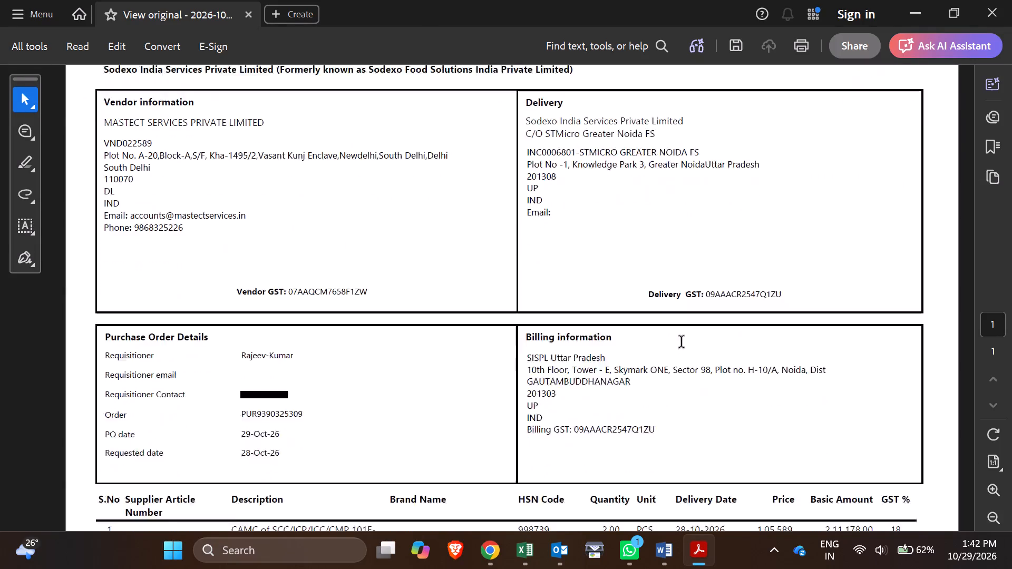
scroll(682, 342, down, 1)
scroll(682, 342, up, 1)
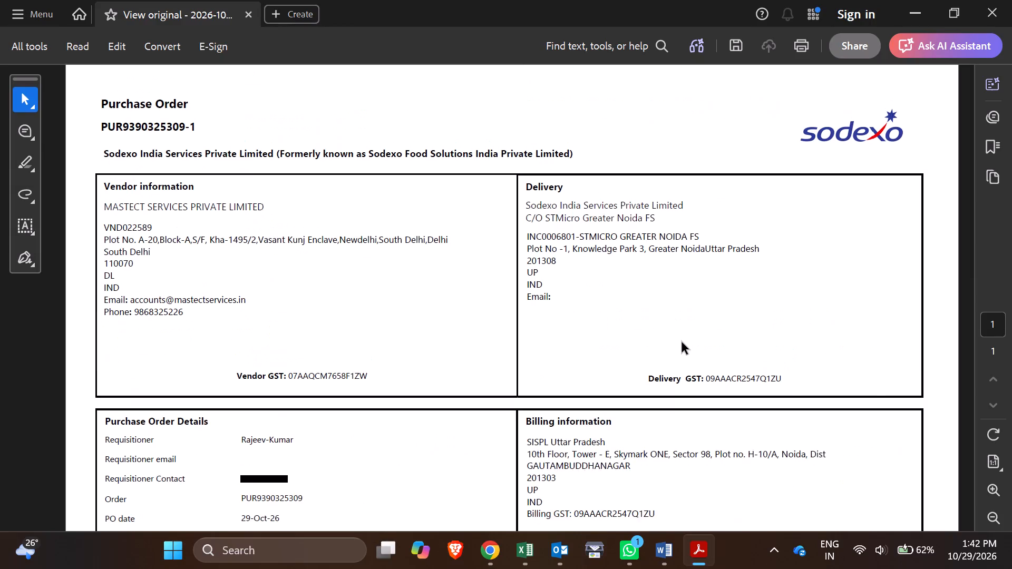
scroll(682, 342, up, 1)
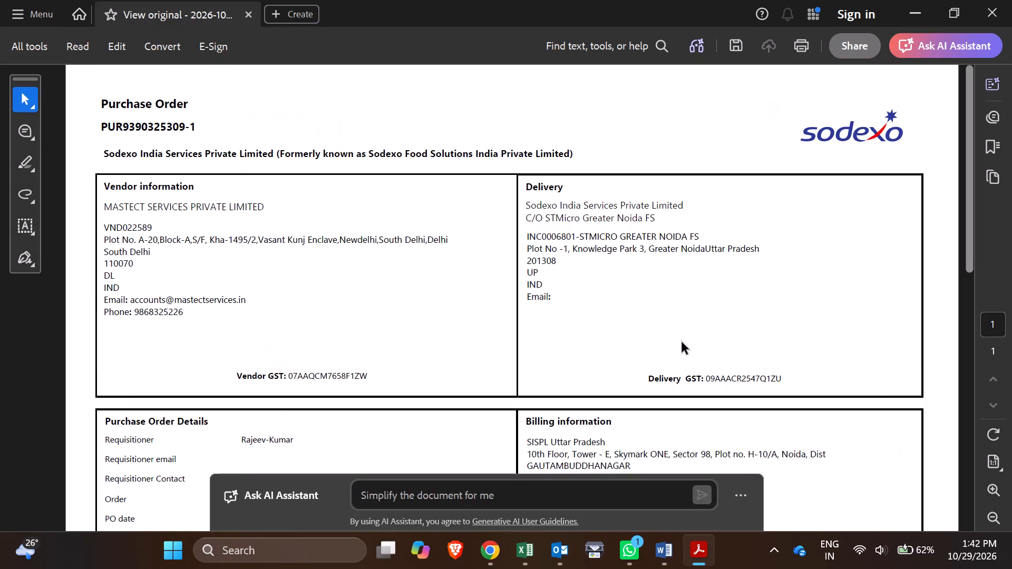
scroll(682, 342, down, 1)
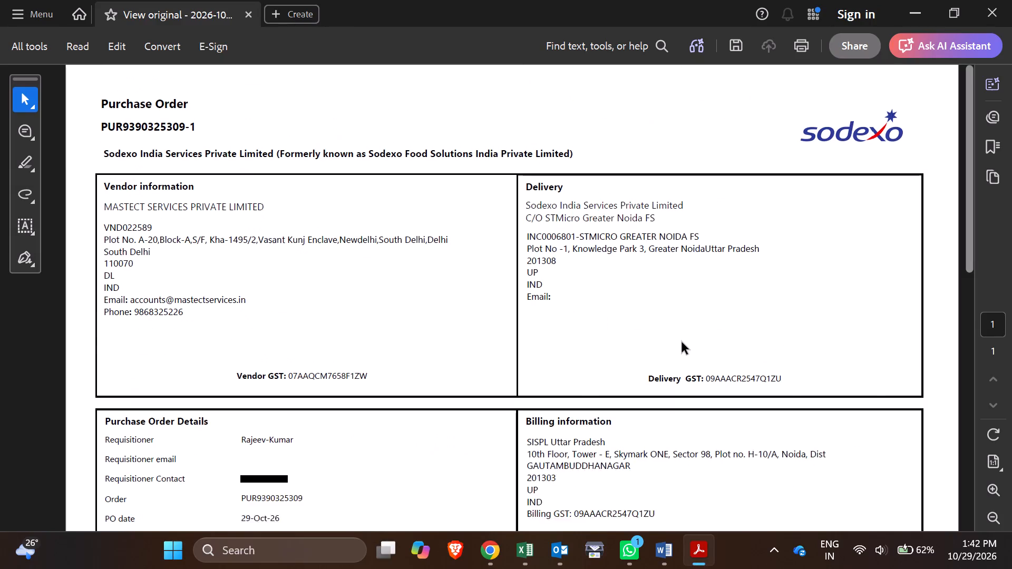
scroll(682, 342, down, 4)
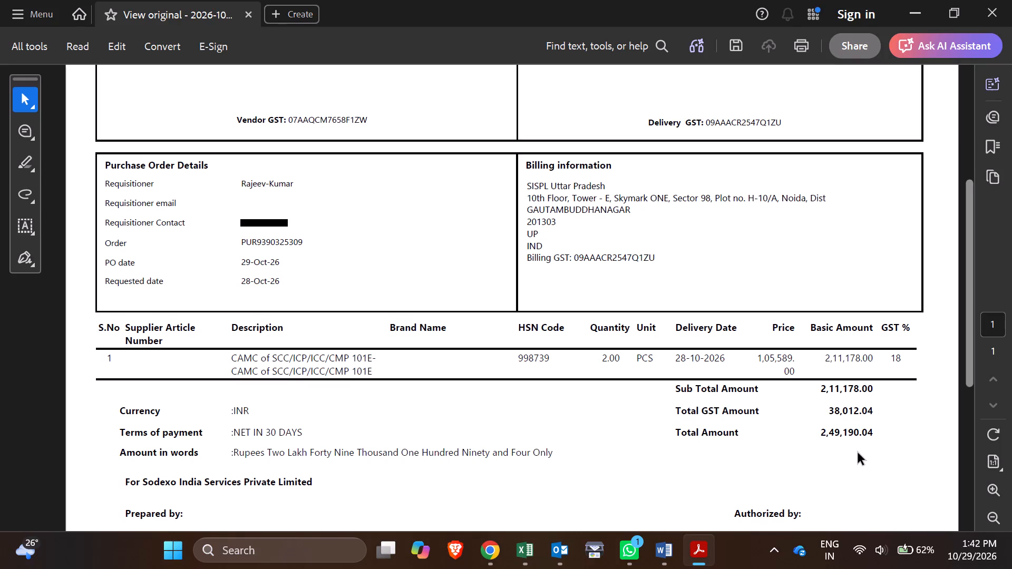
scroll(858, 453, down, 2)
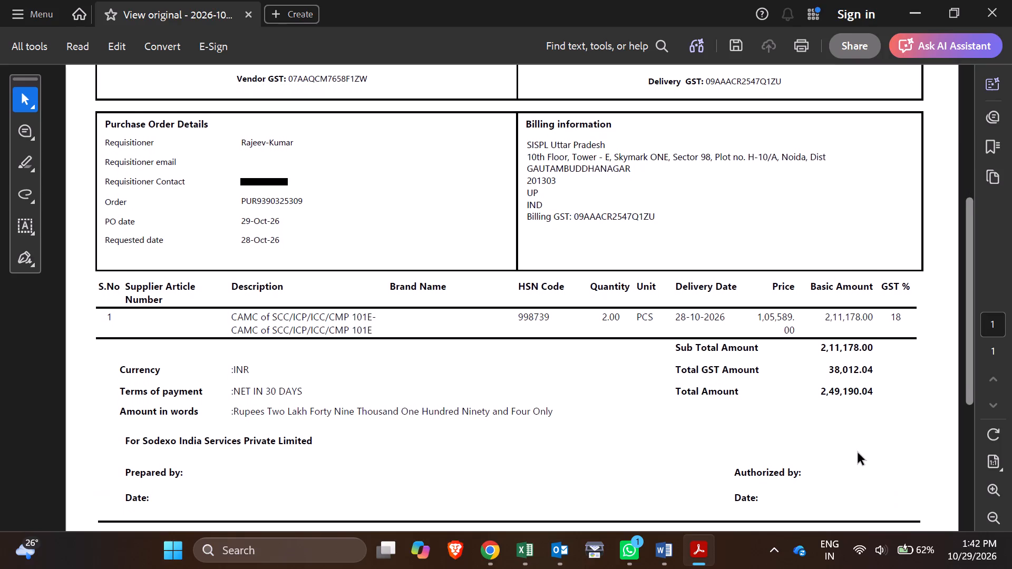
scroll(860, 352, down, 1)
scroll(860, 352, up, 5)
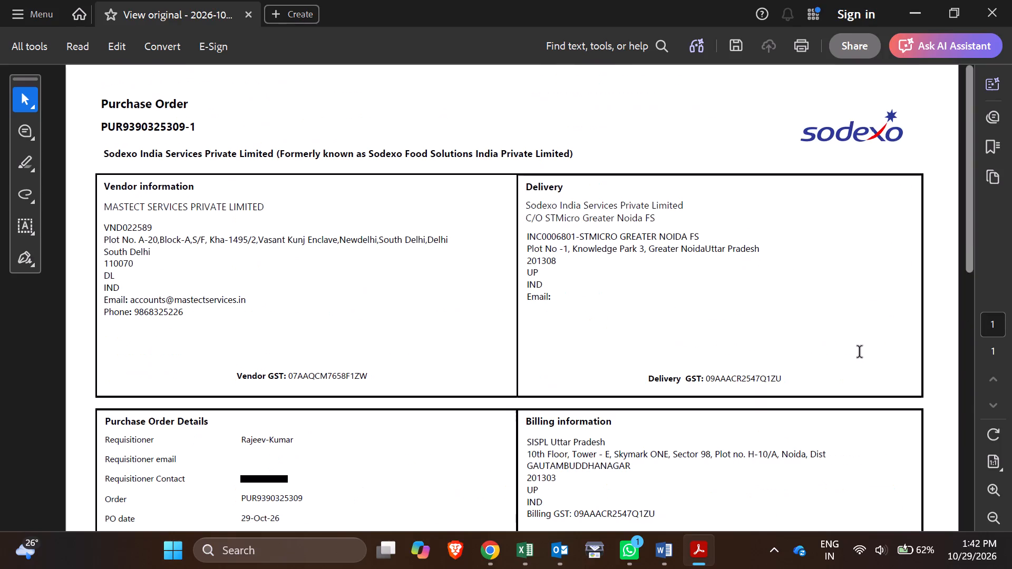
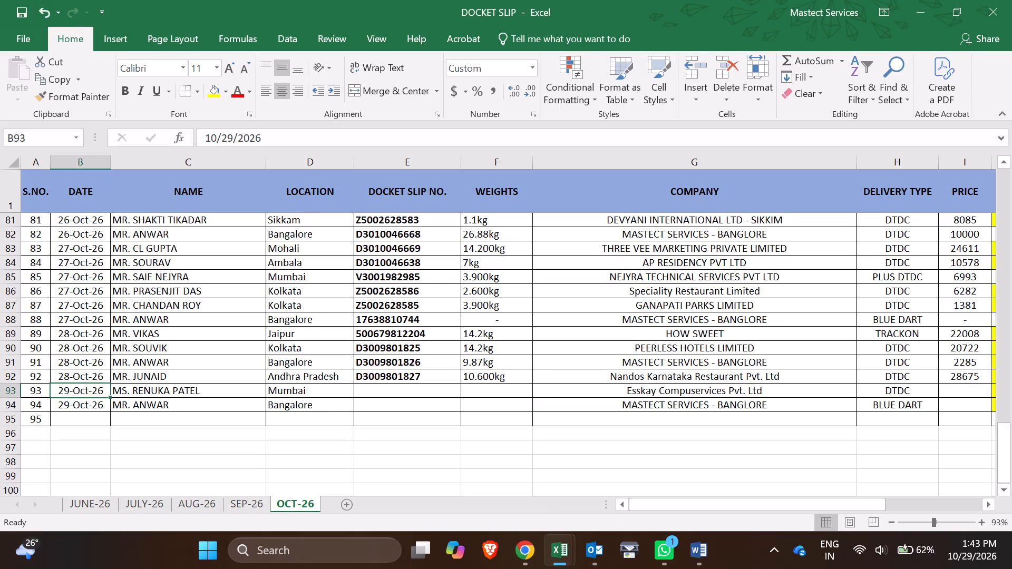
Switch from the OCT-26 docket slip sheet to the DispatcH RecordS workbook.
click(426, 385)
key(alt+Tab)
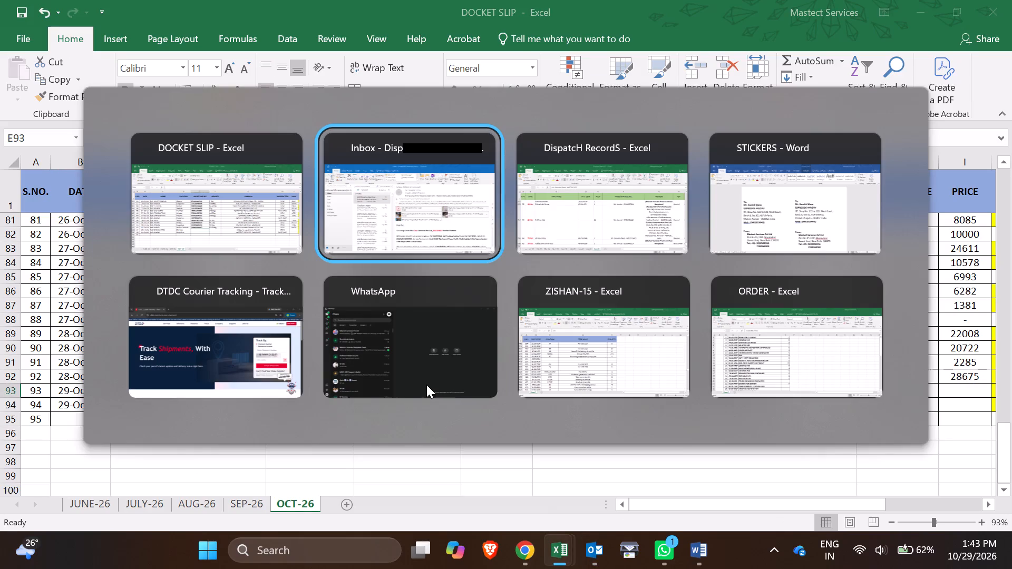
key(alt+Right)
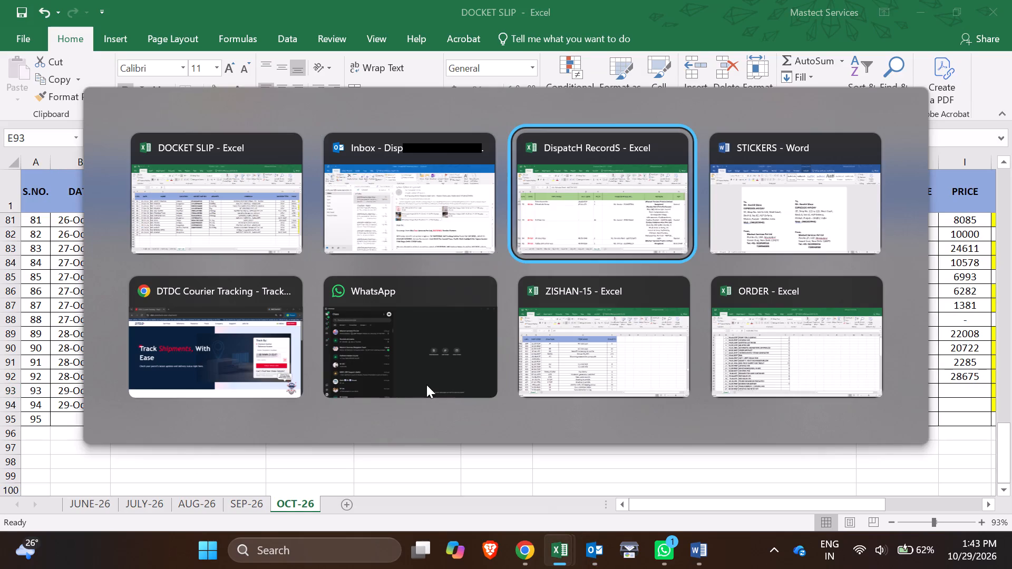
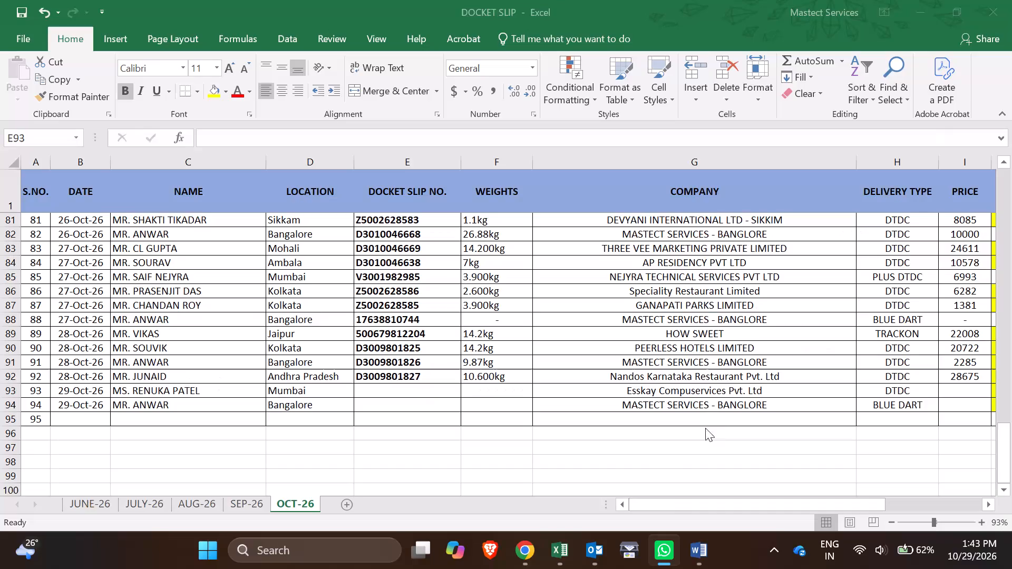
Select the text "Compuservices Pvt. Ltd" within the row 93 company entry of the OCT-26 docket slip sheet.
click(683, 393)
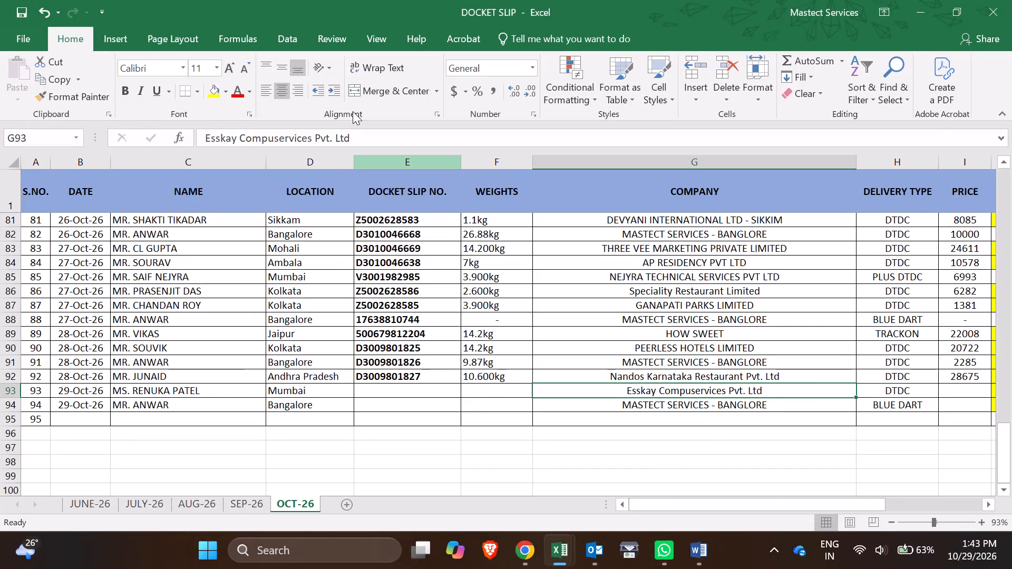
click(242, 138)
key(shift+Right)
key(shift+Right)
key(shift+Right)
key(shift+Right)
key(shift+Right)
key(shift+Right)
key(shift+Right)
key(shift+Right)
key(shift+Right)
key(shift+Right)
key(shift+Right)
key(shift+Right)
key(shift+Right)
key(shift+Right)
key(shift+Right)
key(shift+Right)
key(shift+Right)
key(shift+Right)
key(shift+Right)
key(shift+Right)
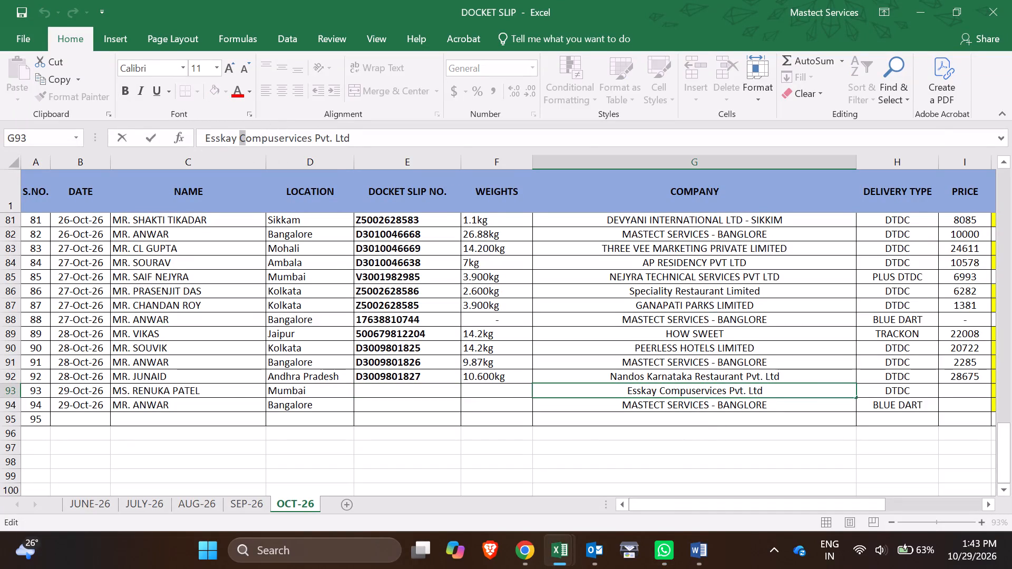
key(shift+Right)
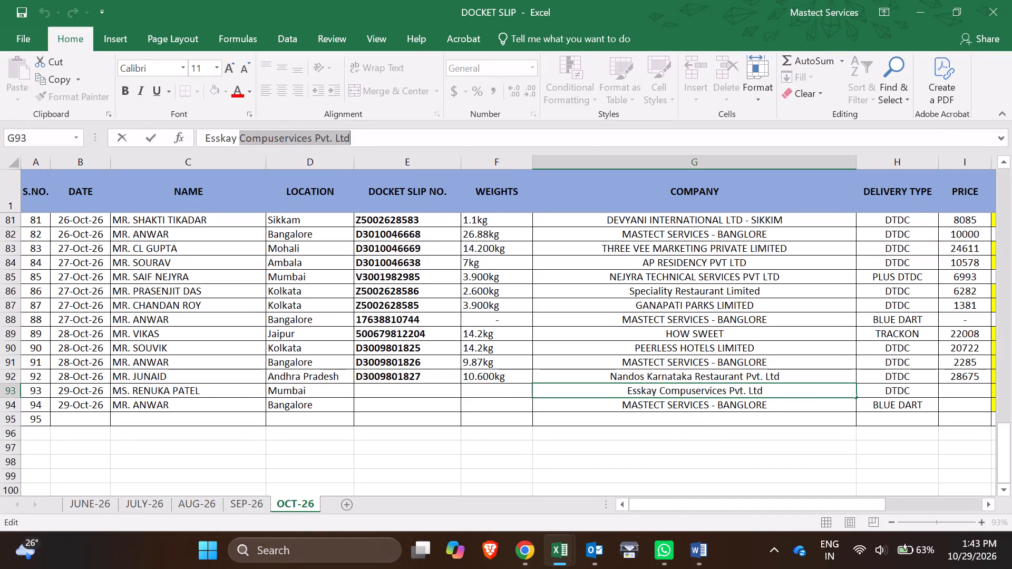
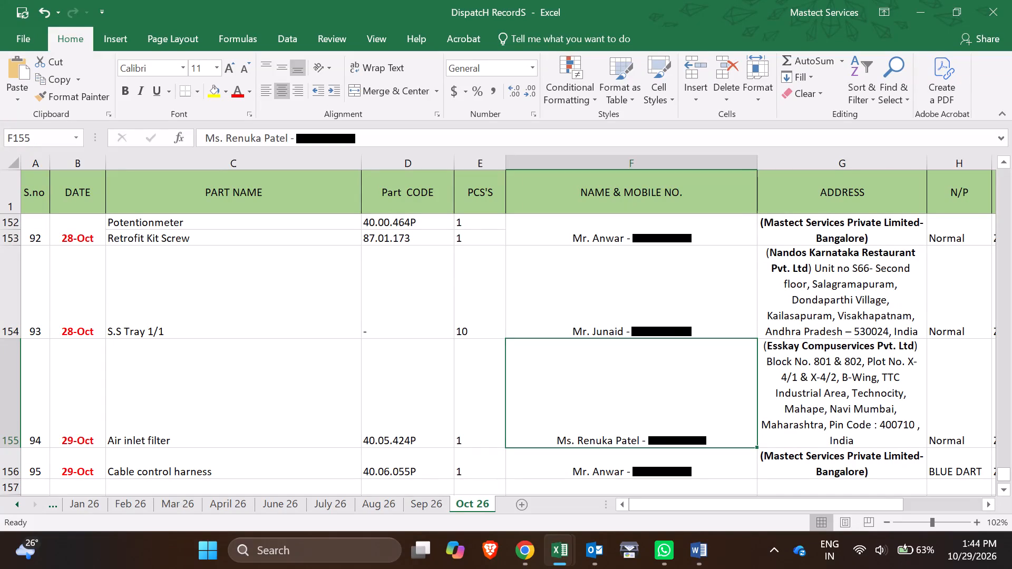
Copy the part name "Air inlet filter" from the 29-Oct entry, serial no. 94, in the Oct 26 dispatch records.
click(196, 395)
triple_click(285, 139)
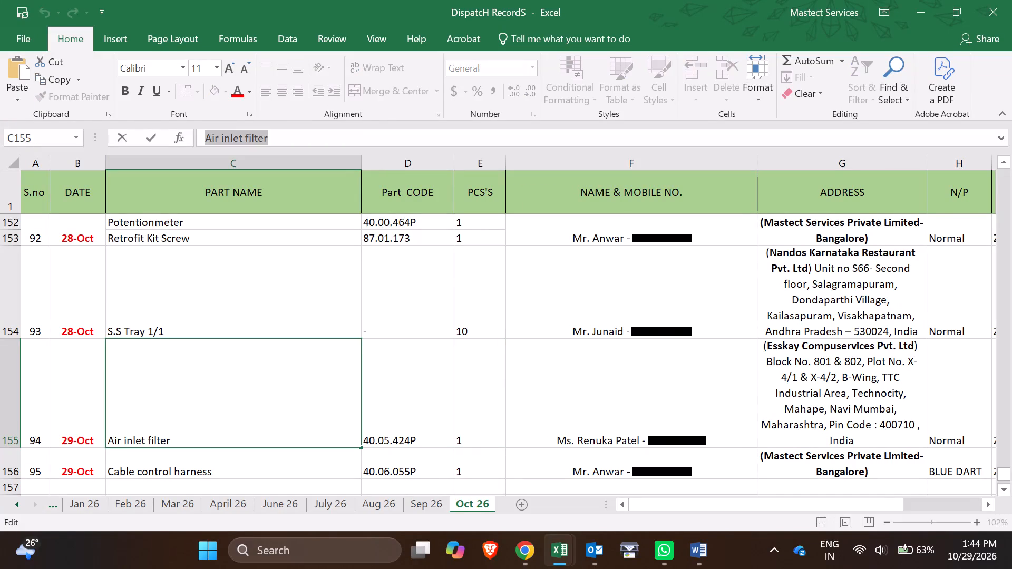
key(ctrl+c)
key(alt+Tab)
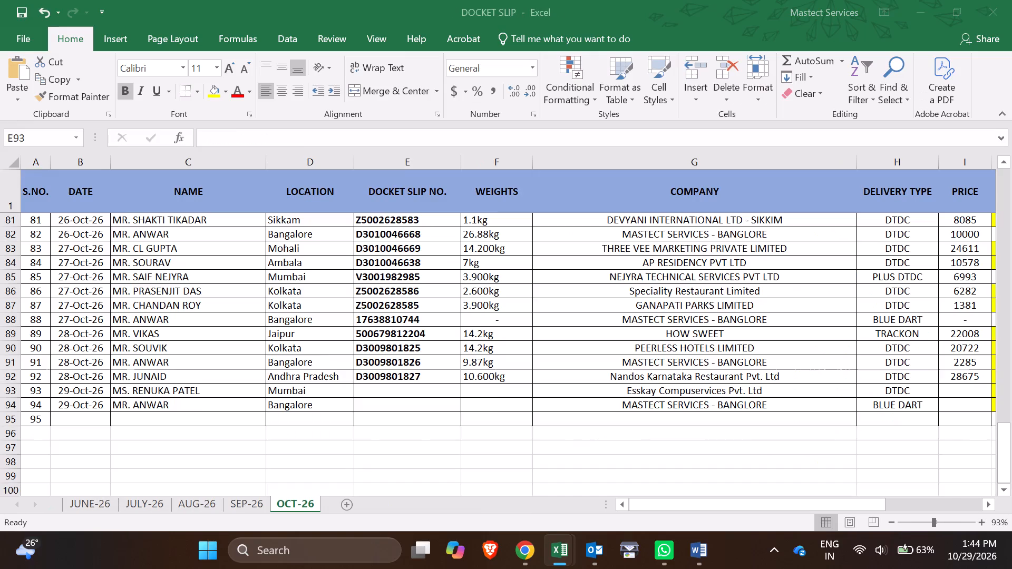
key(alt+Tab)
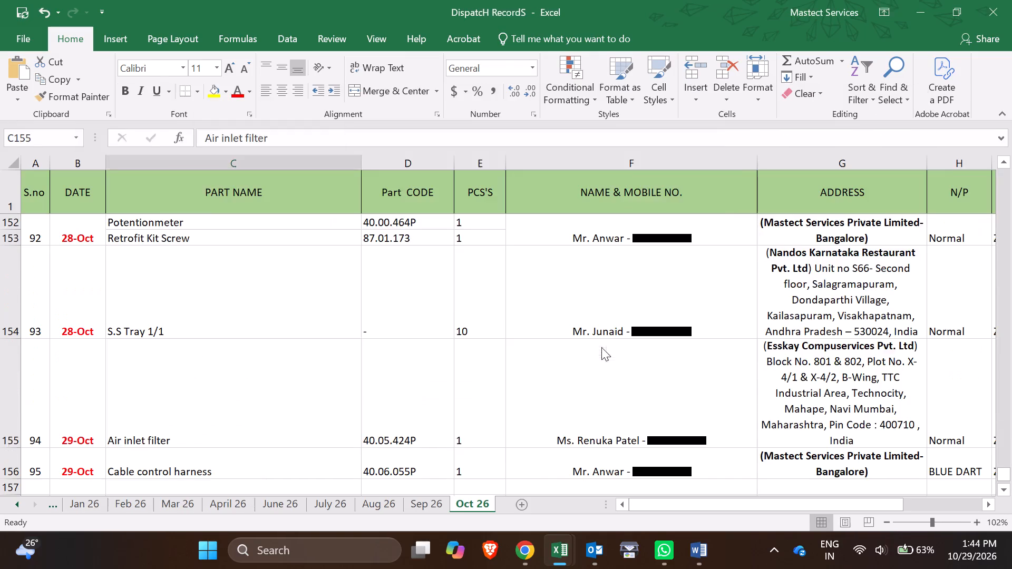
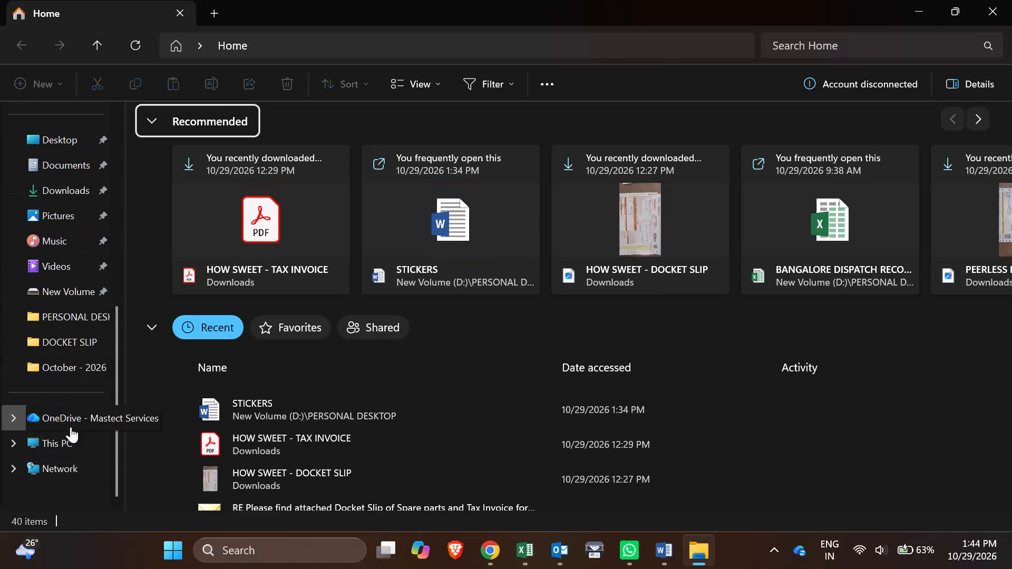
Open the New Price list 2026 PDF from the PERSONAL DESKTOP folder and dismiss the tools pane and AI summary banner.
click(80, 322)
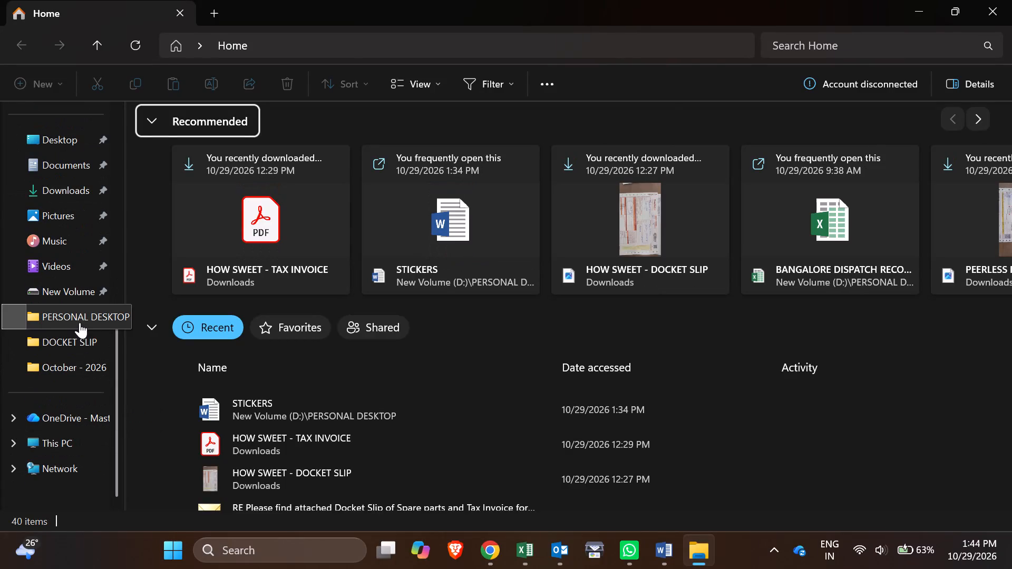
scroll(445, 342, down, 3)
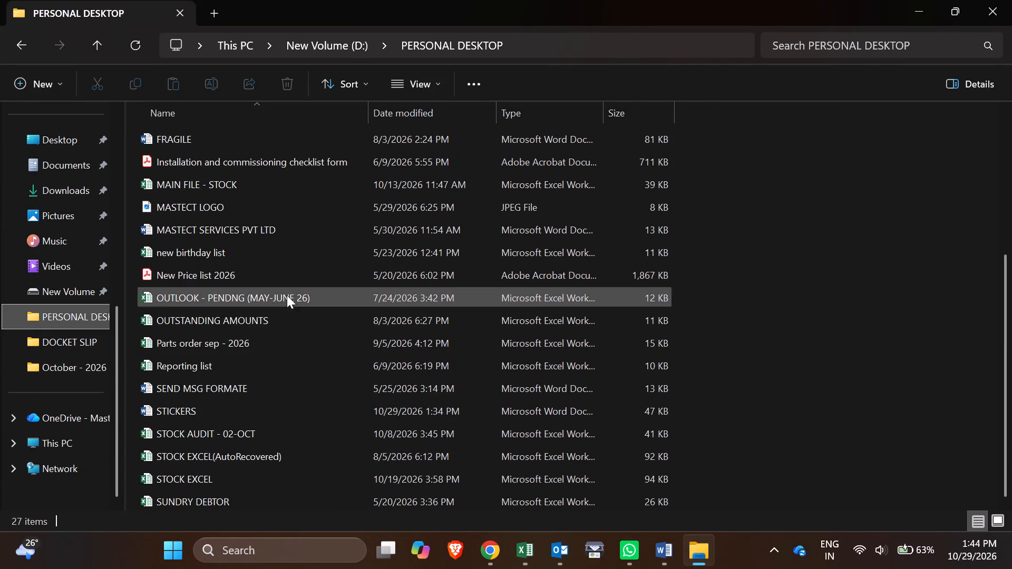
double_click(257, 274)
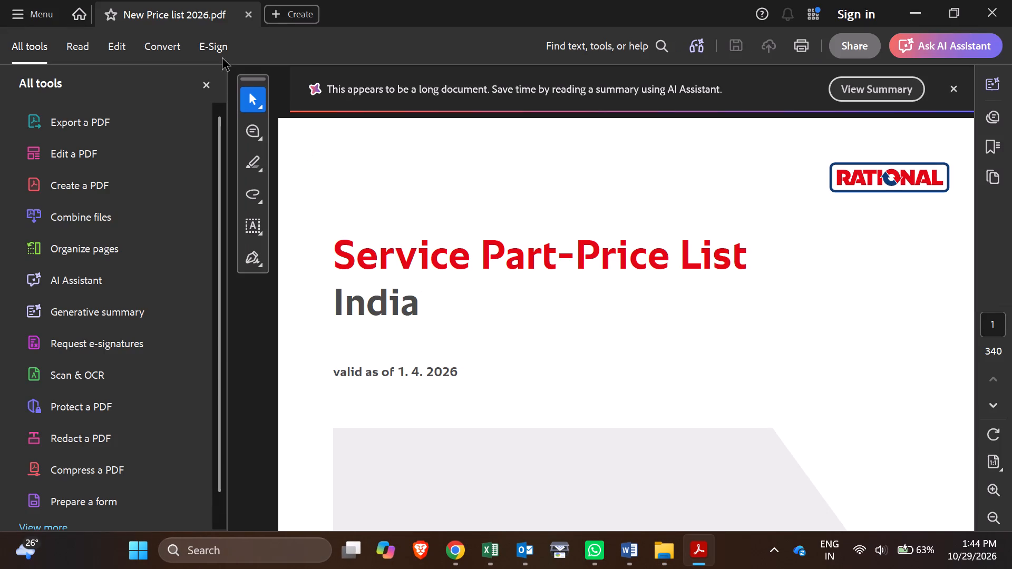
click(218, 84)
click(834, 96)
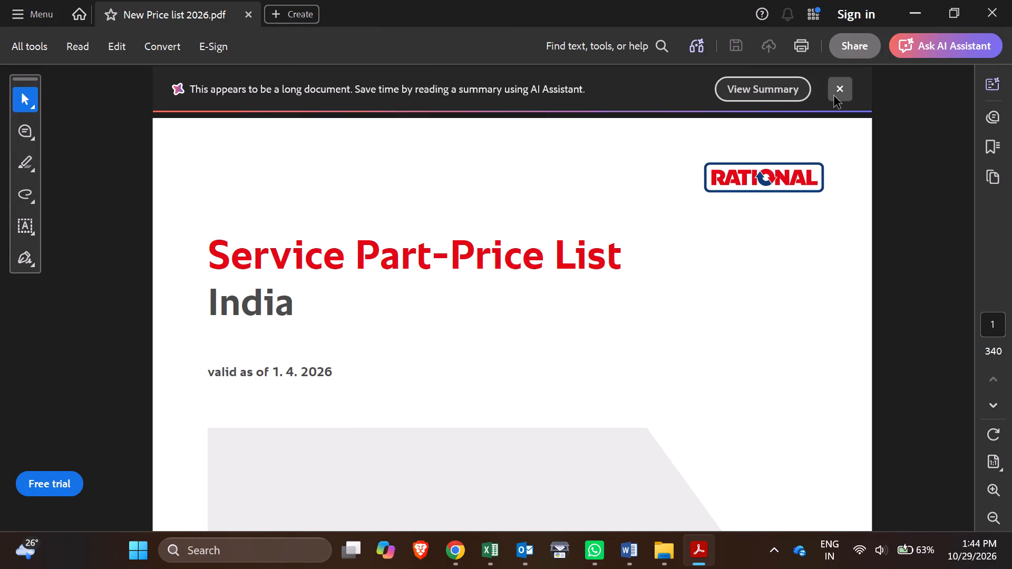
Open the text search in the New Price list 2026 PDF and start switching to another open window.
scroll(620, 272, down, 4)
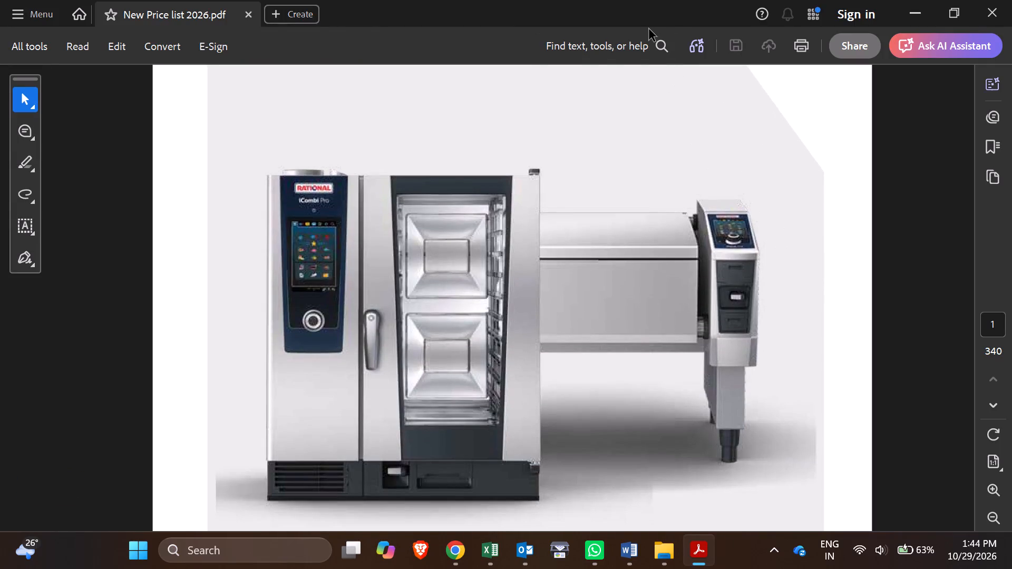
click(650, 41)
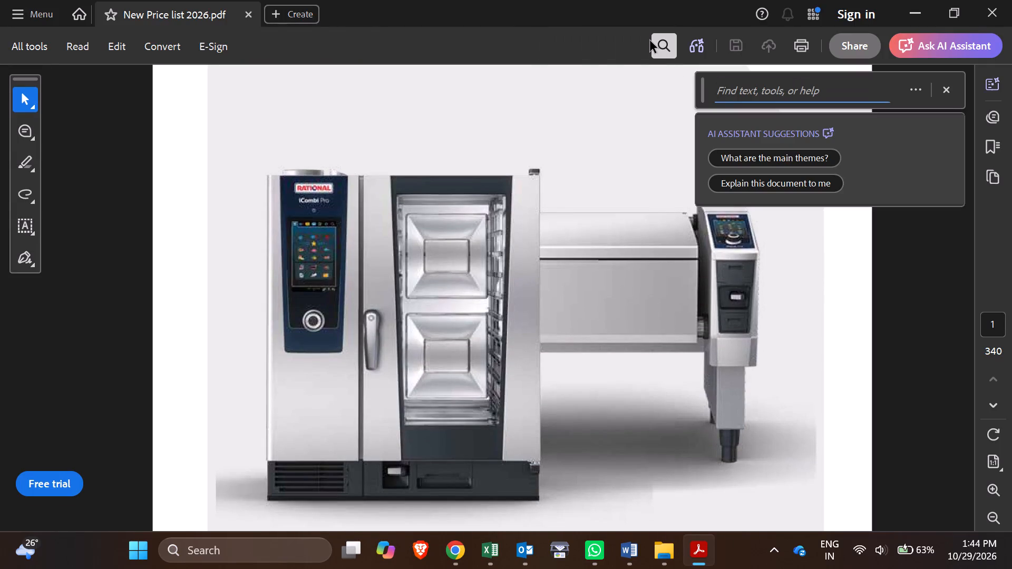
key(alt+Tab)
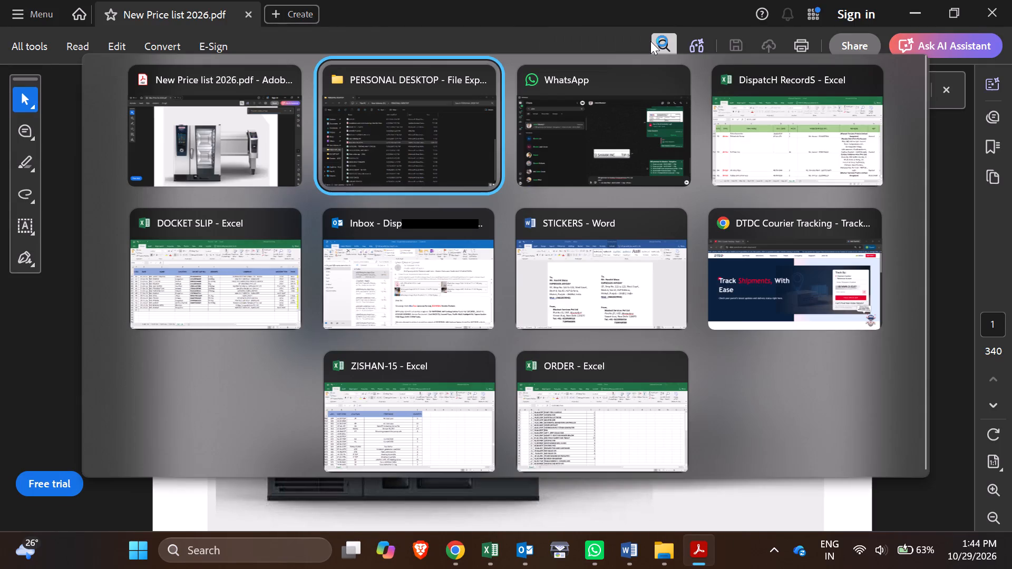
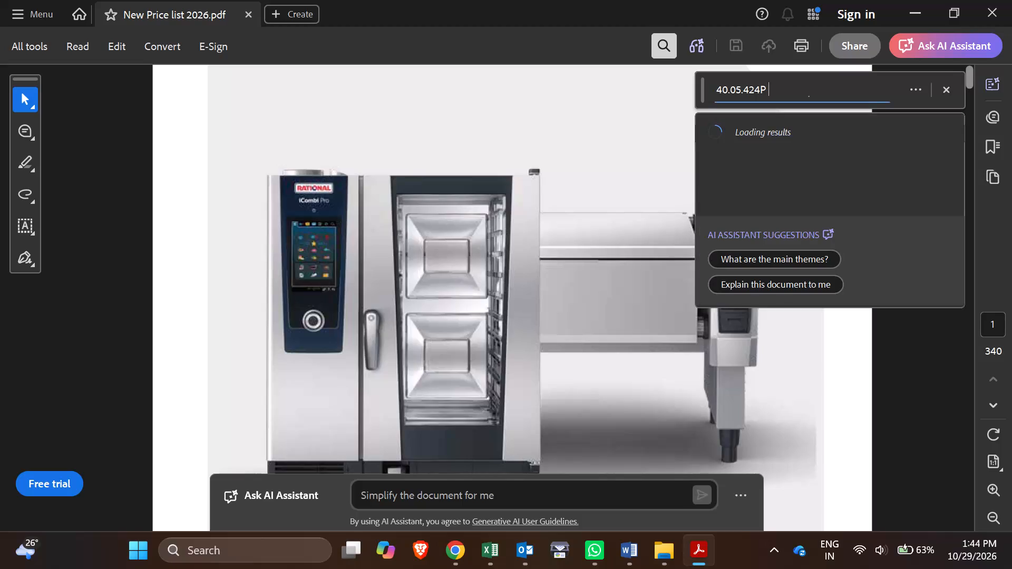
Search the New Price list 2026 PDF for part number 40.05.424P and select the price in its row.
key(BackSpace)
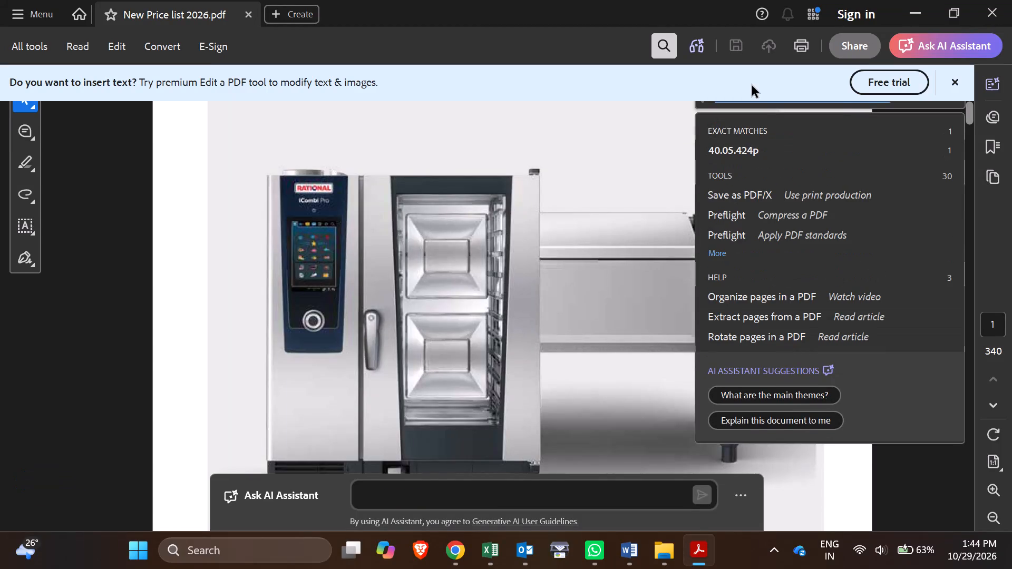
key(Return)
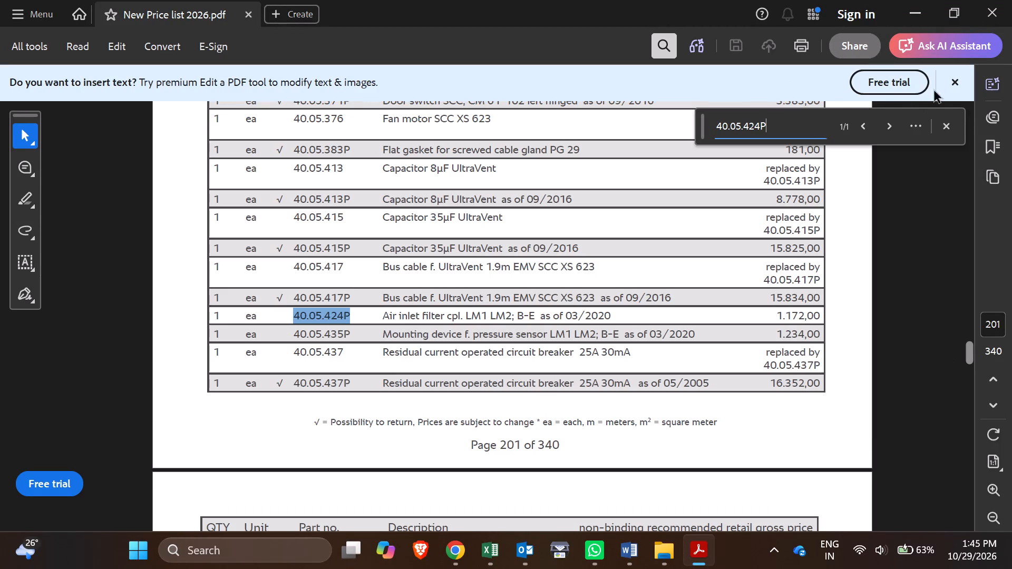
click(956, 84)
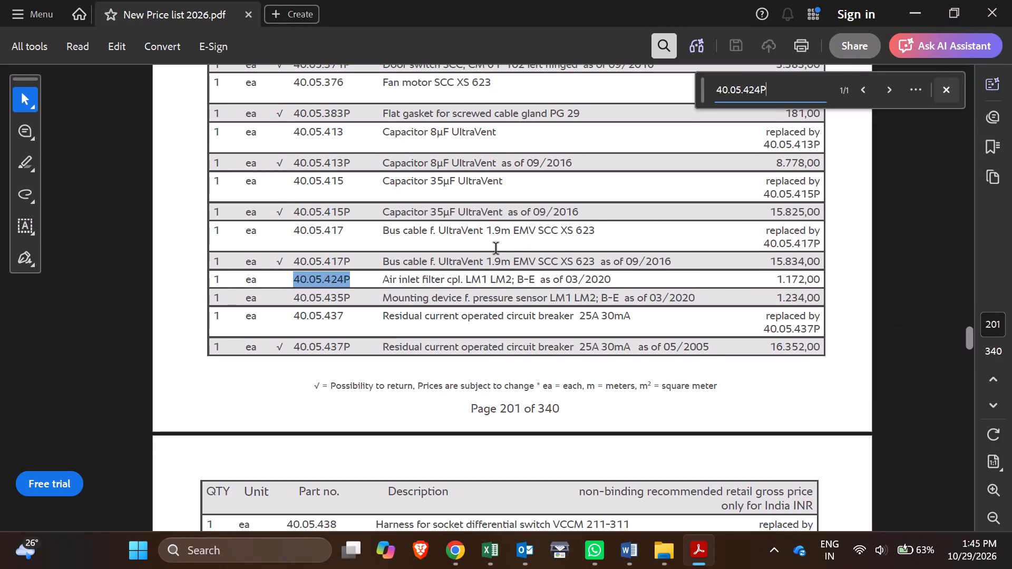
key(Return)
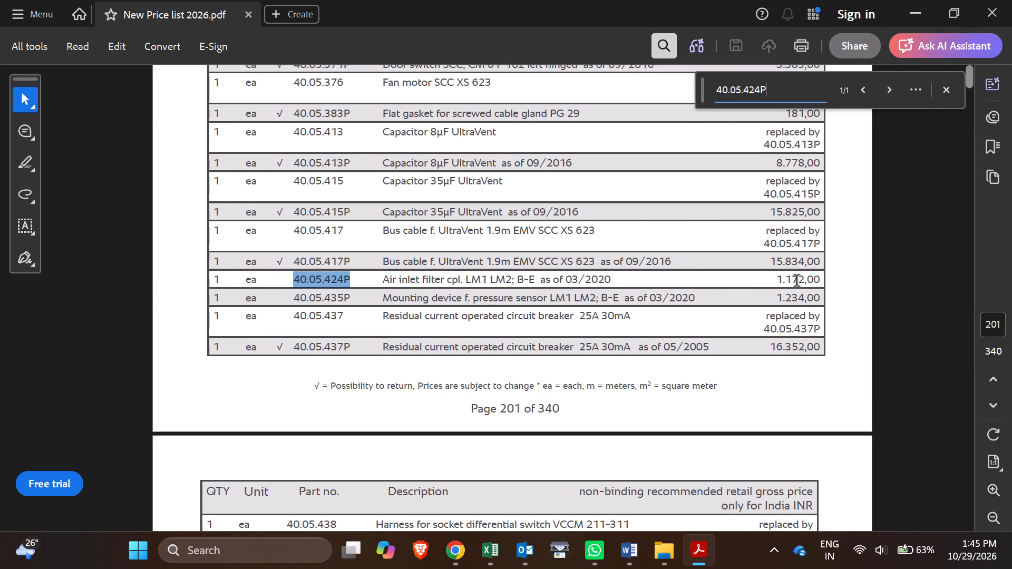
key(Return)
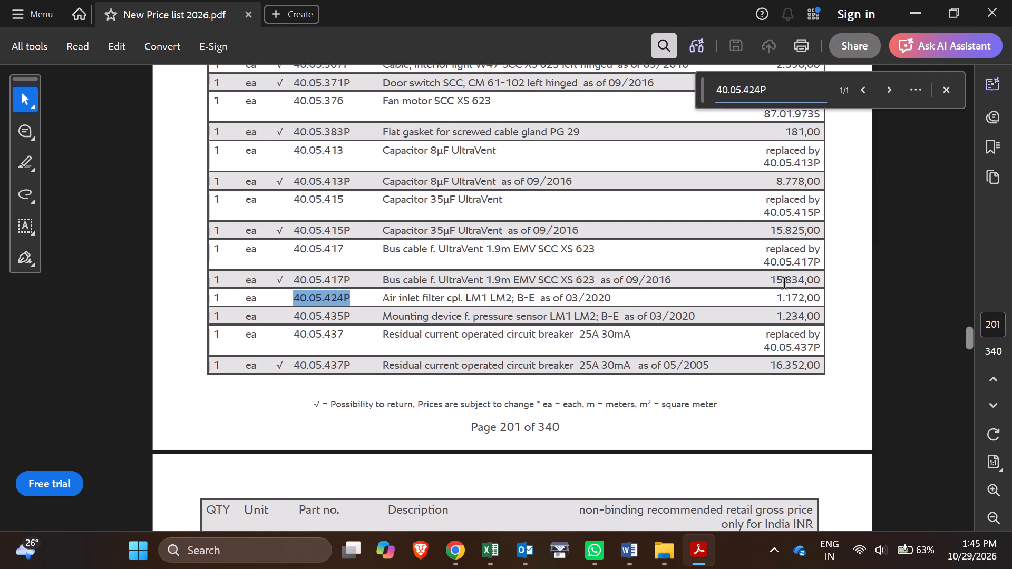
double_click(787, 301)
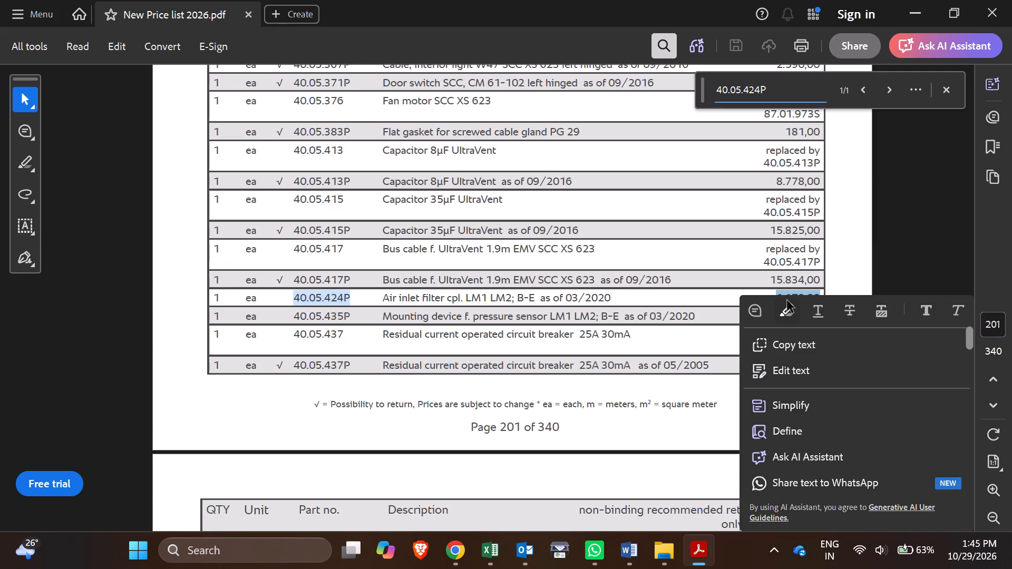
click(620, 188)
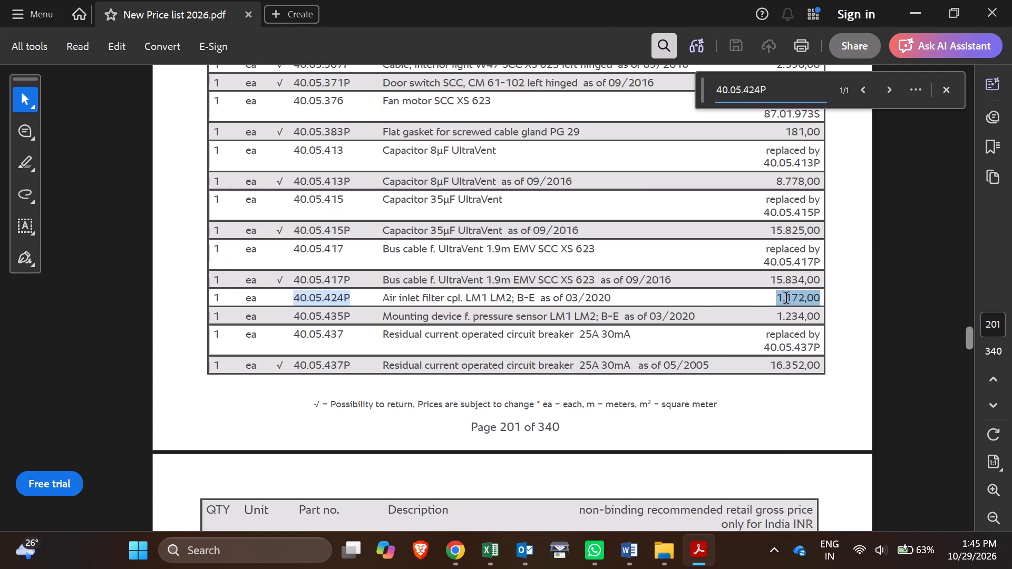
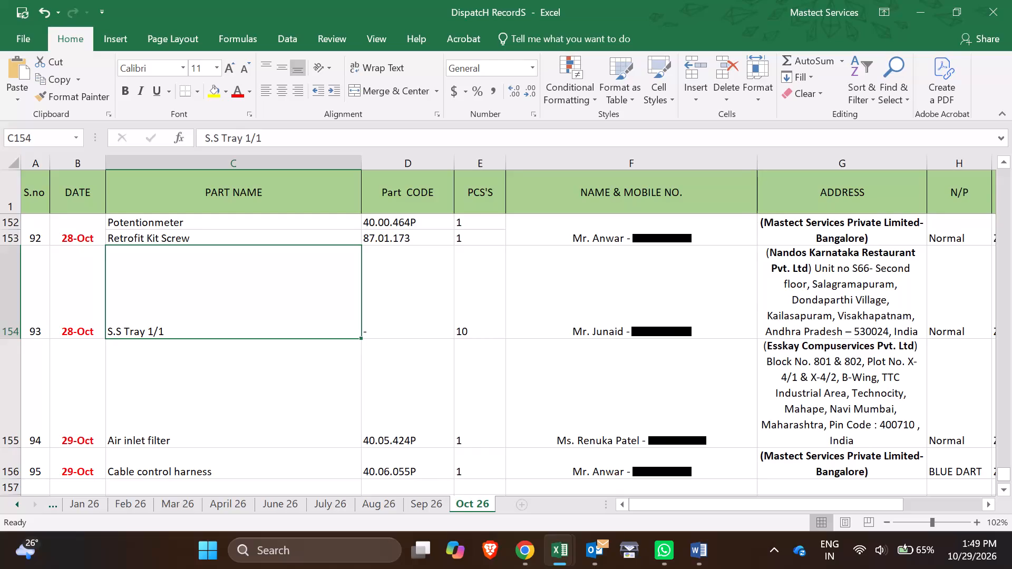
Save the DispatcH RecordS workbook, switch to the DOCKET SLIP workbook and save it as well.
click(258, 345)
key(ctrl+s)
key(alt+Tab)
key(alt+Right)
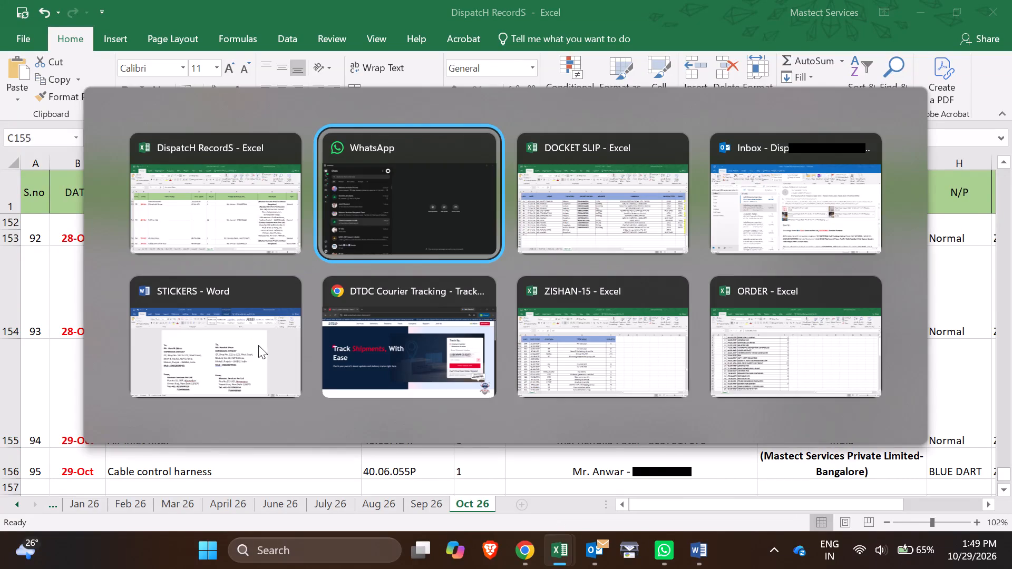
key(ctrl+s)
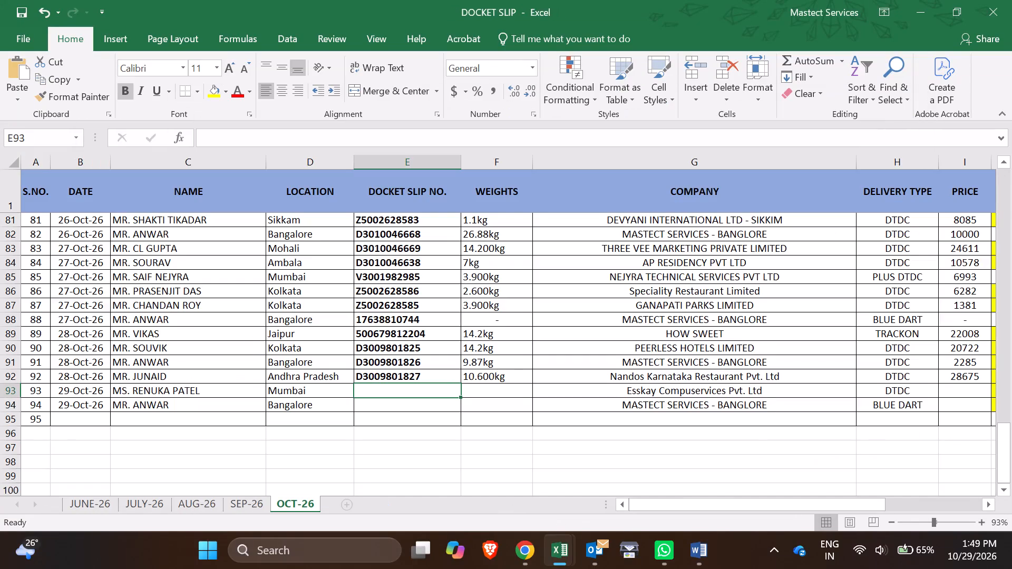
key(alt+Tab)
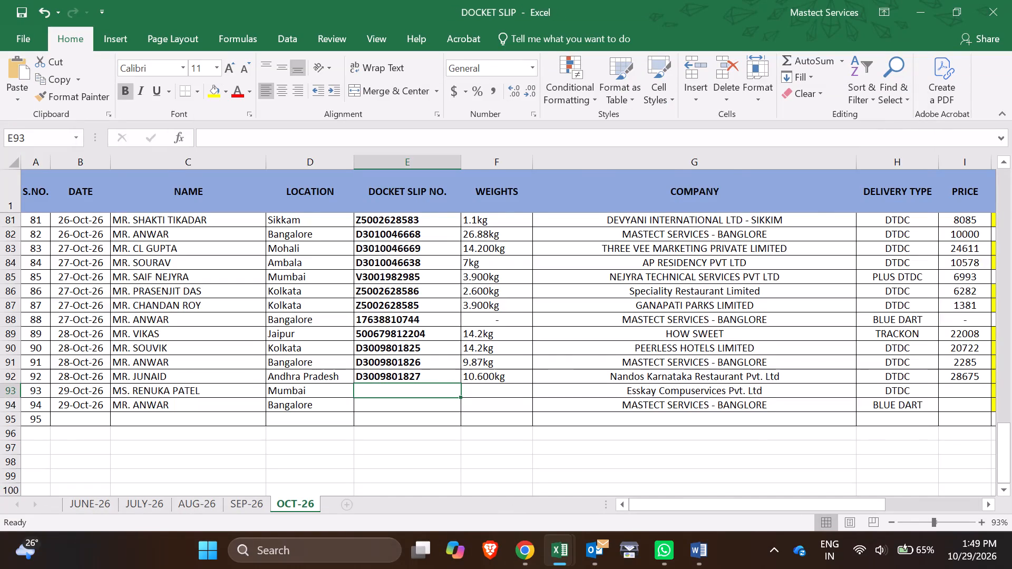